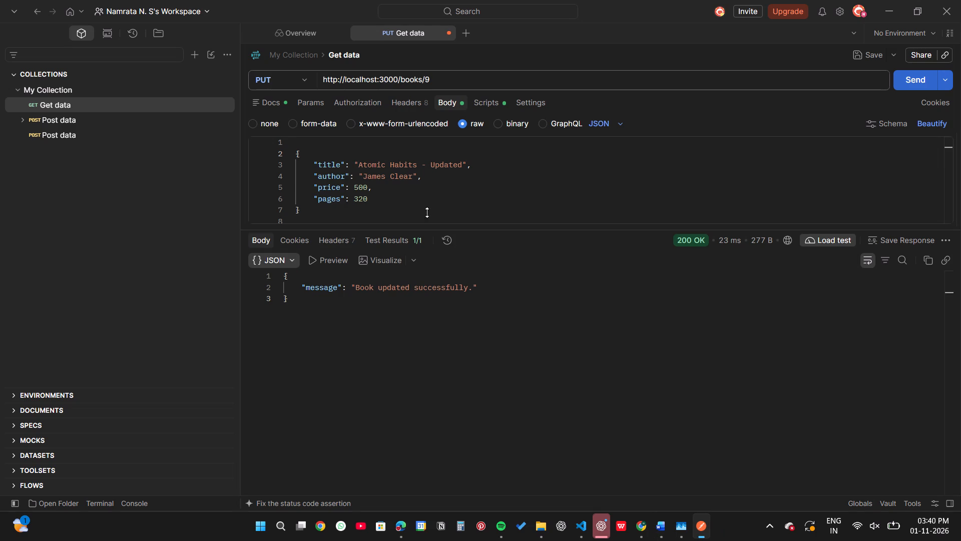
pyautogui.scroll(-1, 387, 206)
pyautogui.moveTo(315, 204); pyautogui.dragTo(285, 131)
pyautogui.press('BackSpace')
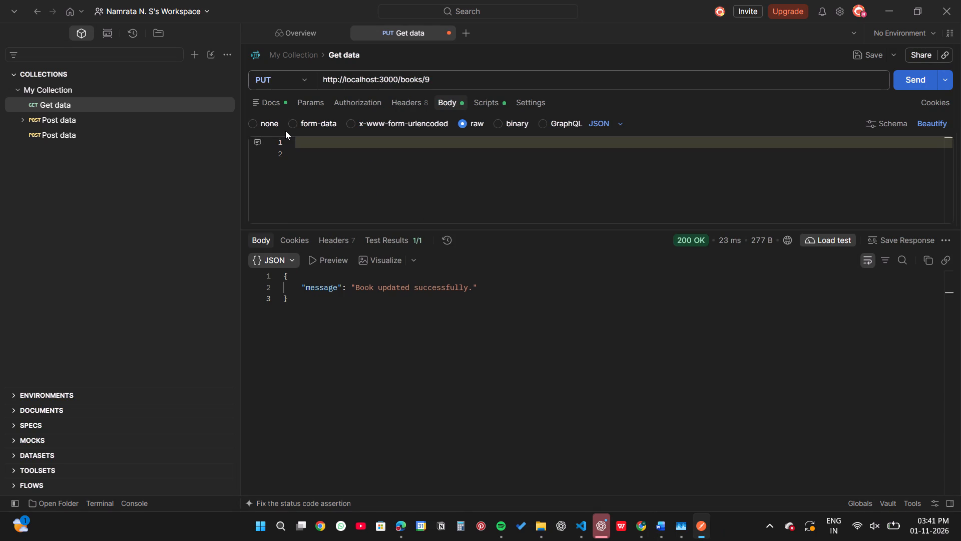
pyautogui.click(310, 80)
pyautogui.click(283, 168)
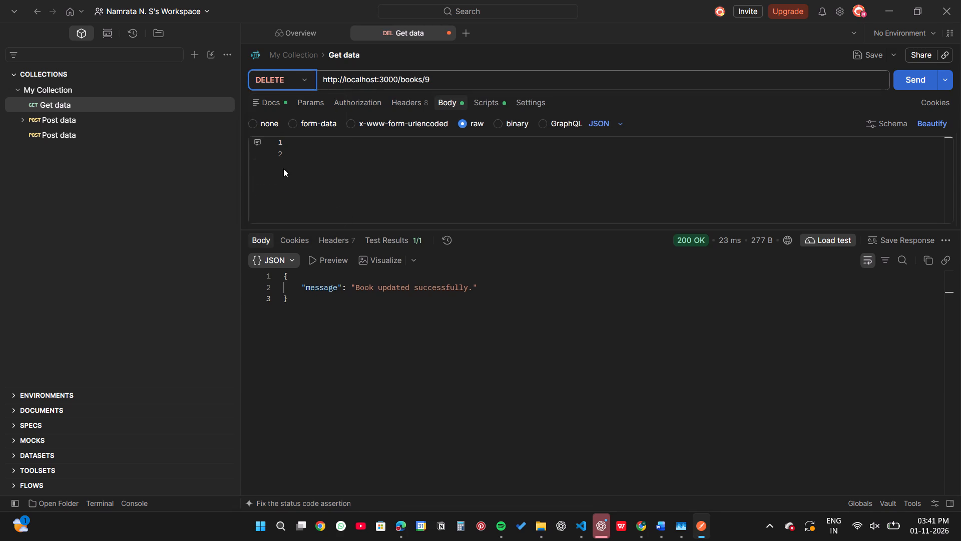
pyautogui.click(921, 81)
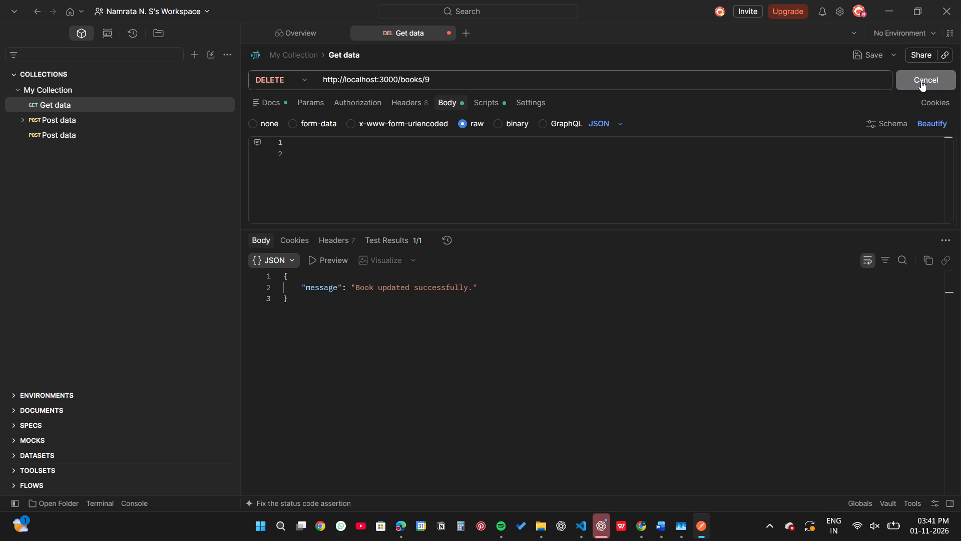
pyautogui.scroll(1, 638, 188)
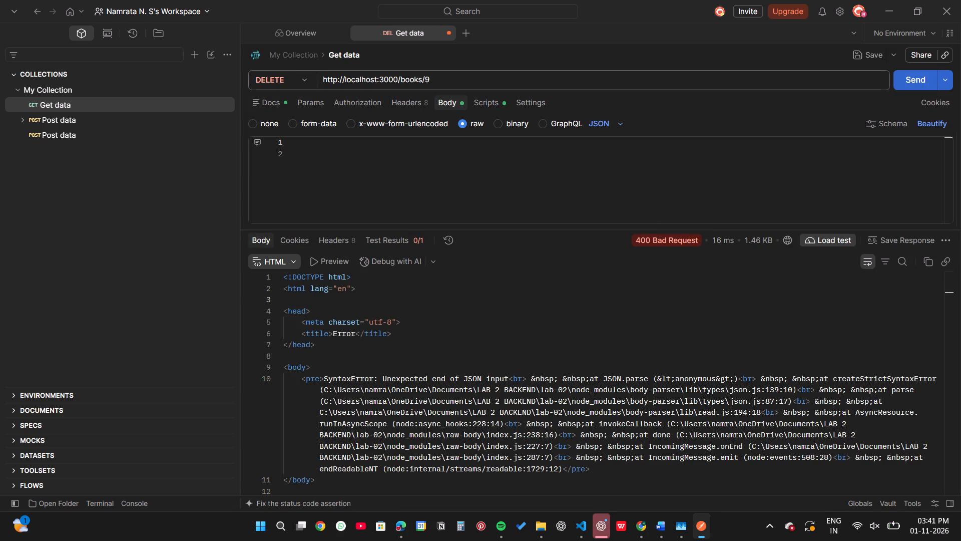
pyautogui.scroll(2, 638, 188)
# Undo the clearing of the raw body to restore the "Atomic Habits - Updated" JSON in the DELETE request.
pyautogui.click(386, 177)
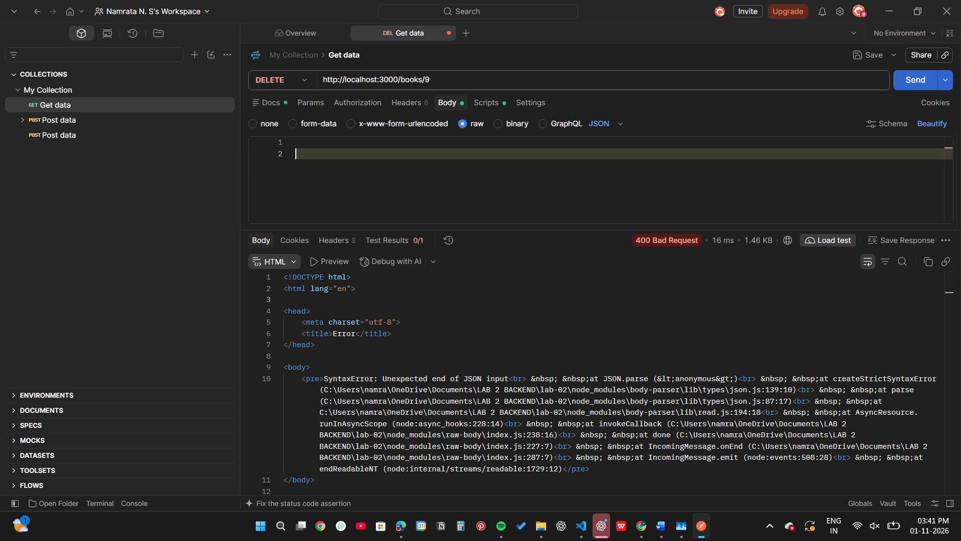
pyautogui.click(323, 152)
pyautogui.click(311, 142)
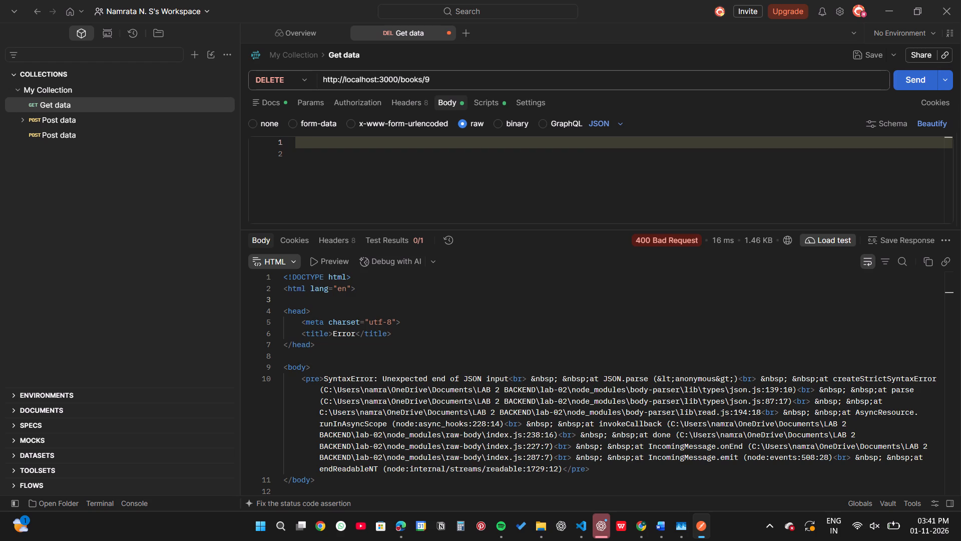
pyautogui.hotkey('ctrl', 'v')
pyautogui.hotkey('ctrl', 'z')
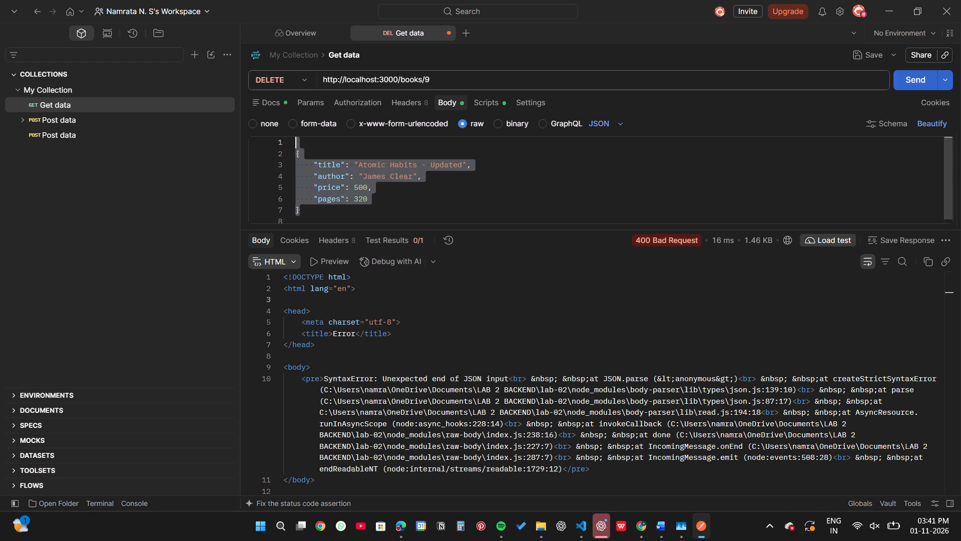
pyautogui.click(487, 169)
pyautogui.hscroll(1, 487, 169)
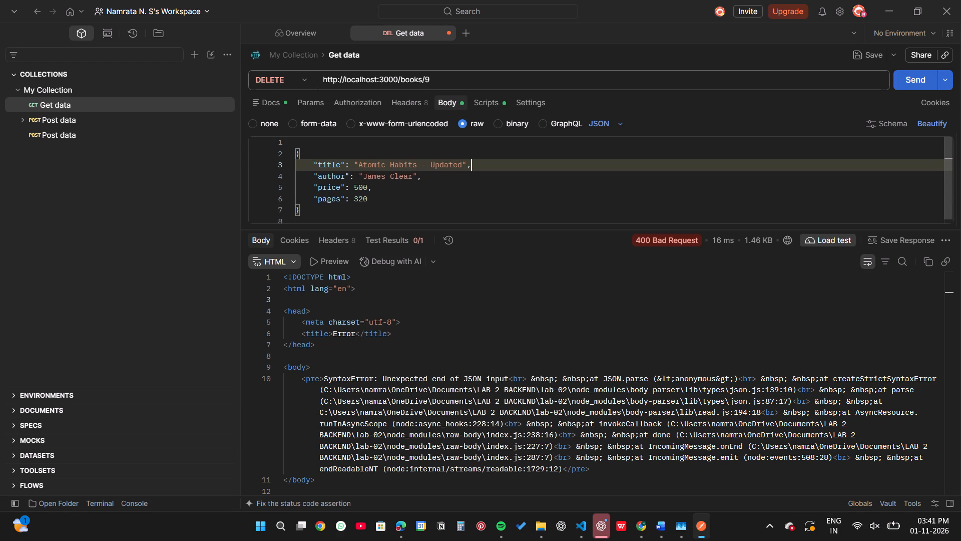
pyautogui.hscroll(1, 487, 169)
pyautogui.click(422, 205)
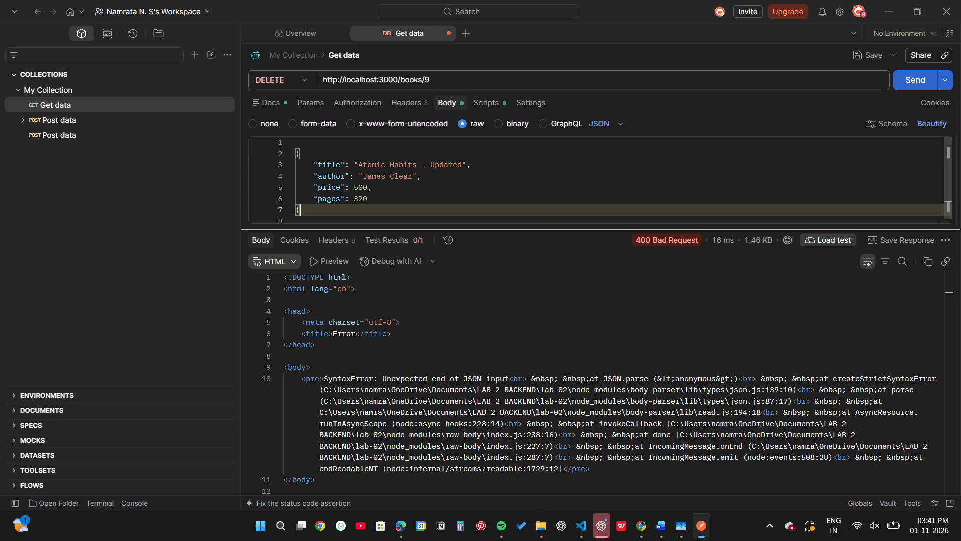
pyautogui.click(917, 82)
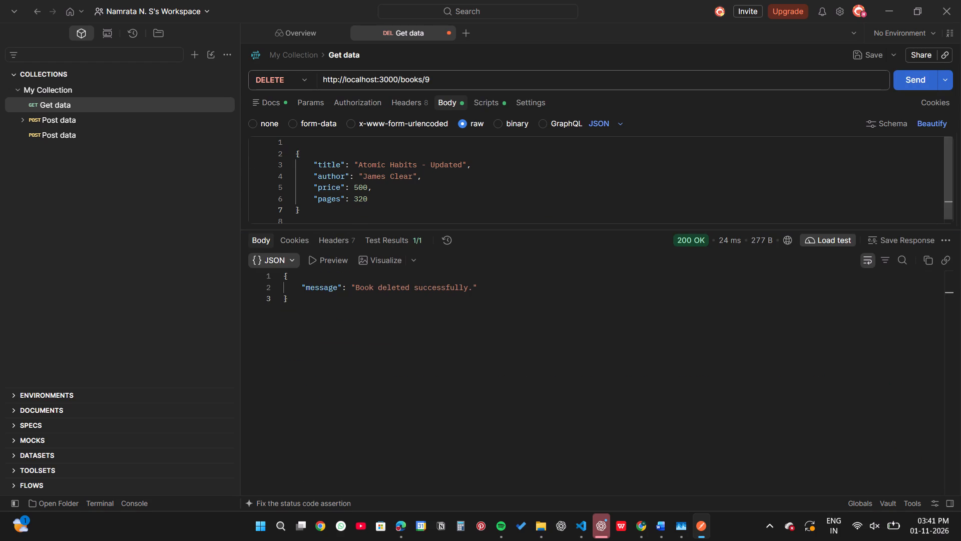
pyautogui.scroll(-1, 522, 209)
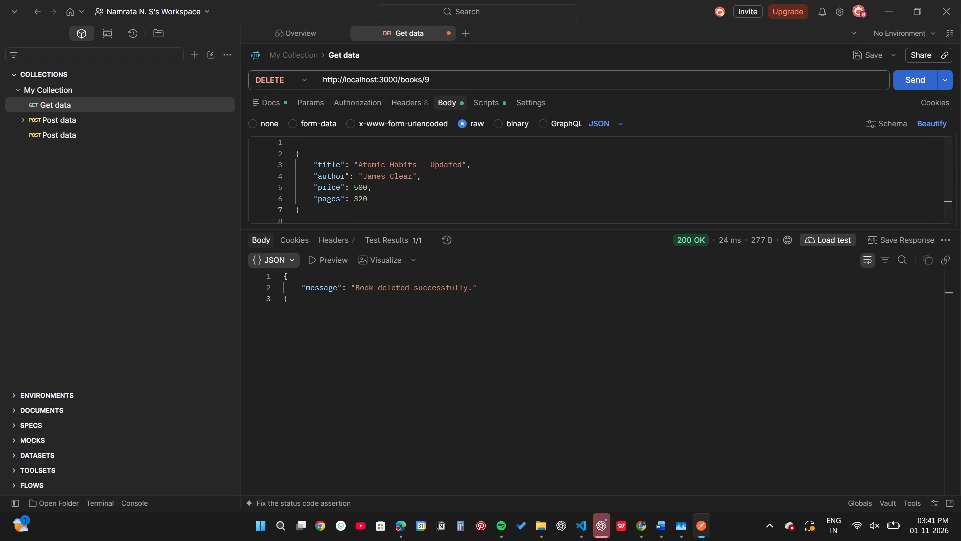
# Capture a screenshot of the DELETE request and its response, cropping out the taskbar.
pyautogui.press('Print')
pyautogui.moveTo(0, 0); pyautogui.dragTo(960, 540)
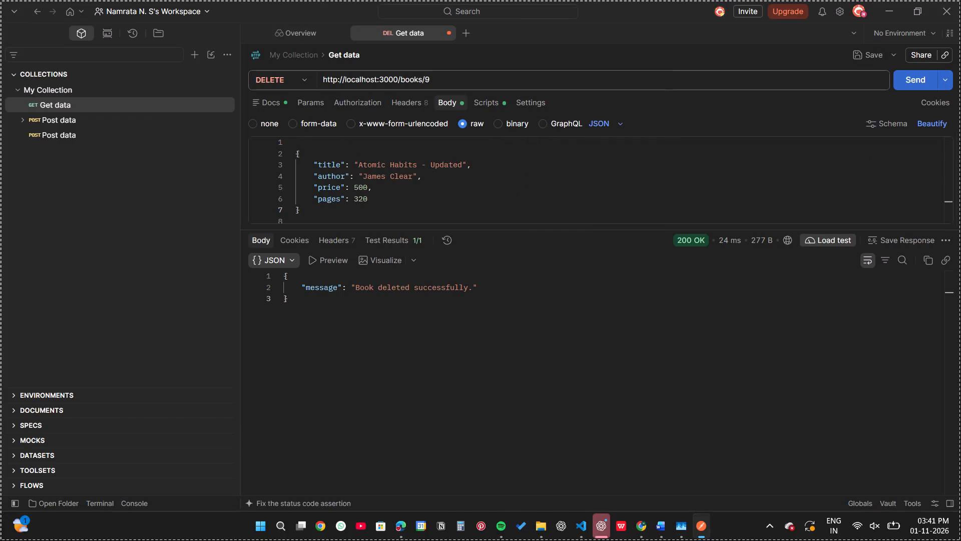
pyautogui.moveTo(960, 540); pyautogui.dragTo(960, 509)
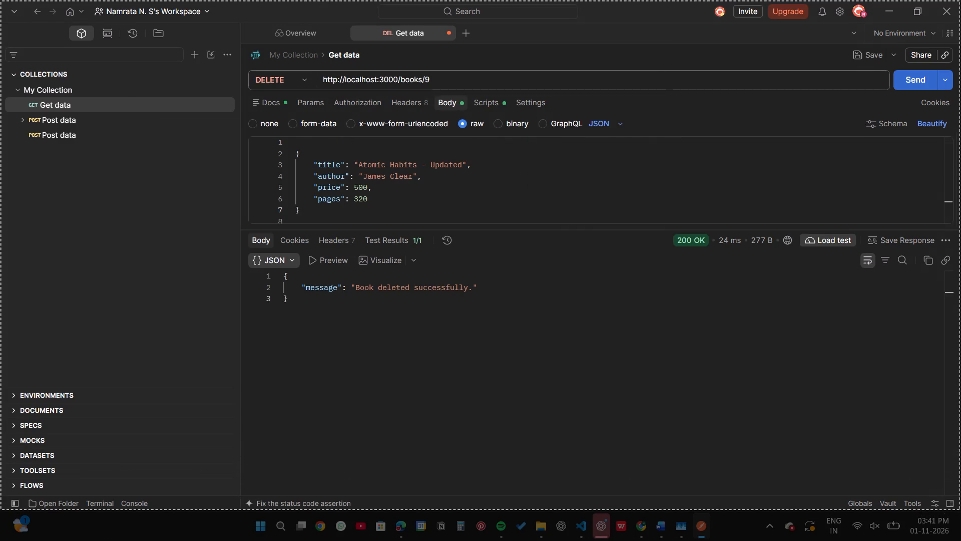
pyautogui.click(344, 484)
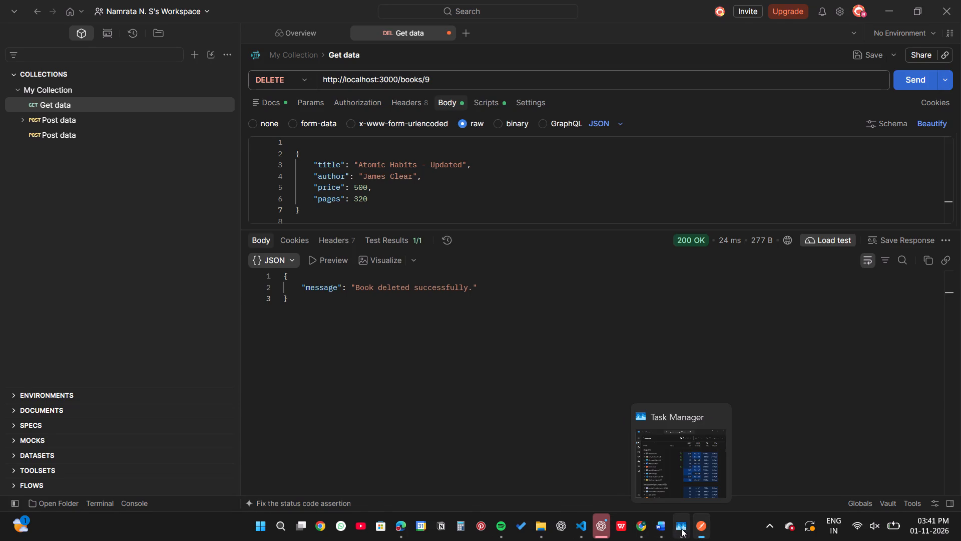
# Switch to the Word lab report and replace the old image under "Screenshot 7: DELETE Book" with the captured Postman screenshot.
pyautogui.click(661, 484)
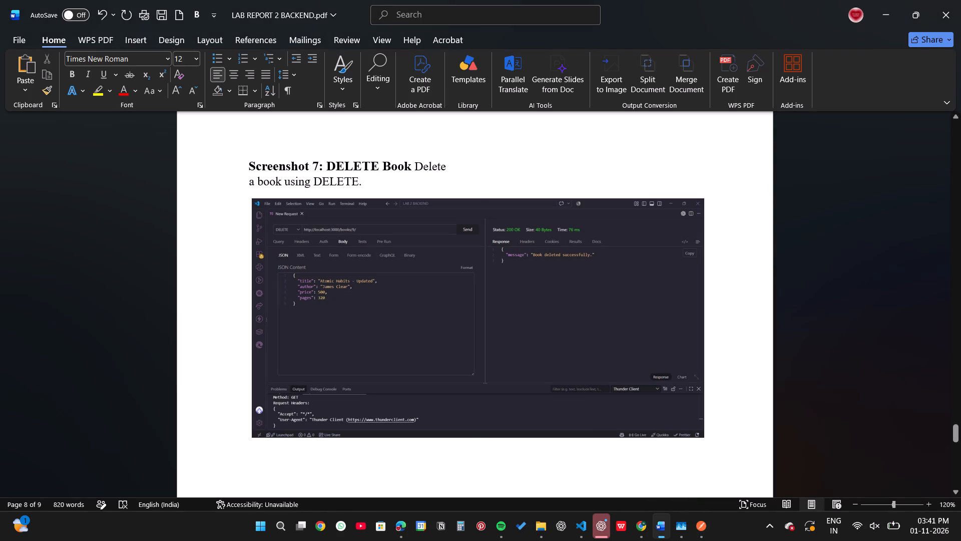
pyautogui.click(566, 303)
pyautogui.press('BackSpace')
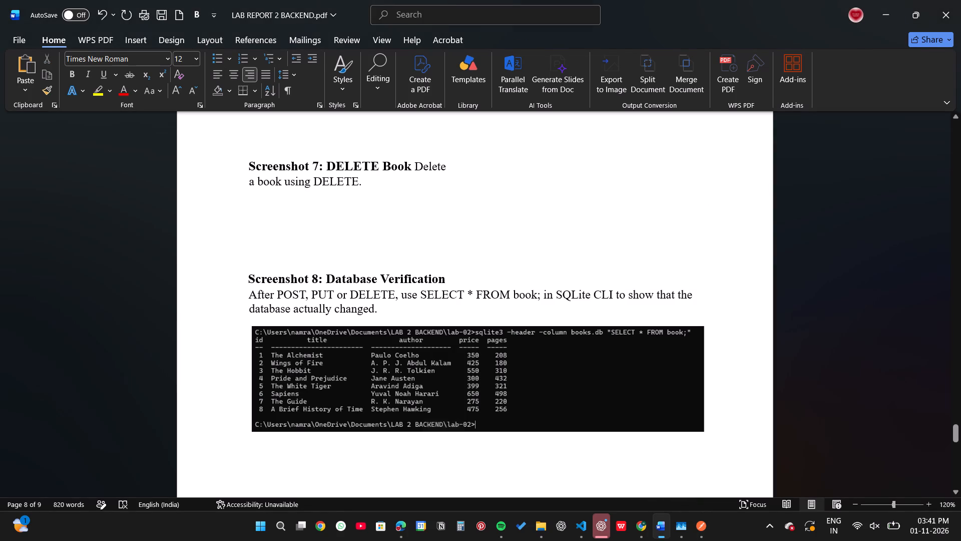
pyautogui.click(242, 208)
pyautogui.click(247, 207)
pyautogui.click(274, 200)
pyautogui.click(387, 190)
pyautogui.press('Return')
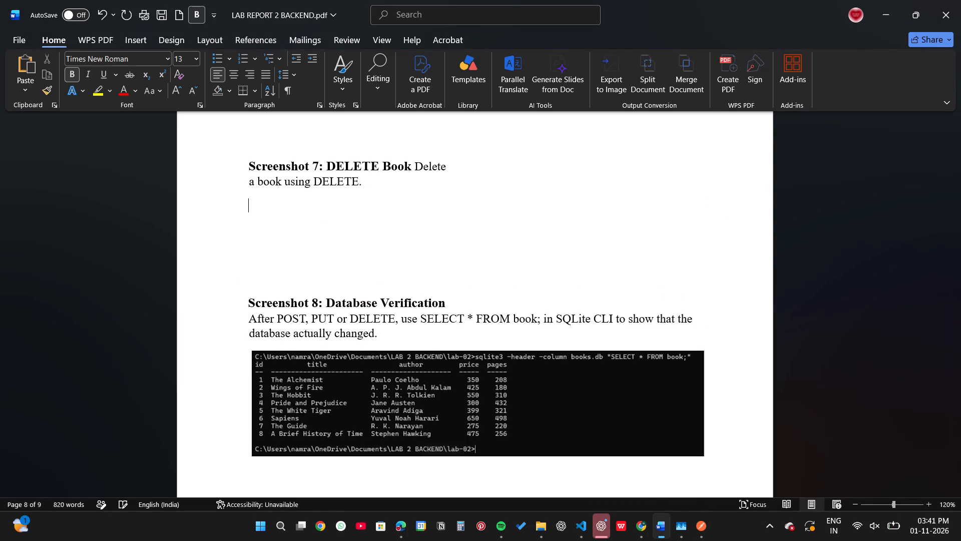
pyautogui.hotkey('ctrl', 'v')
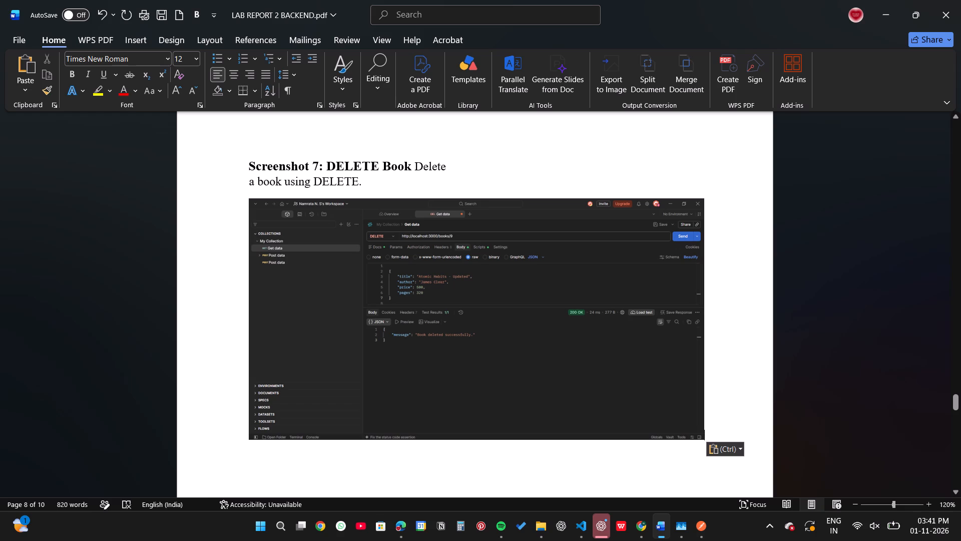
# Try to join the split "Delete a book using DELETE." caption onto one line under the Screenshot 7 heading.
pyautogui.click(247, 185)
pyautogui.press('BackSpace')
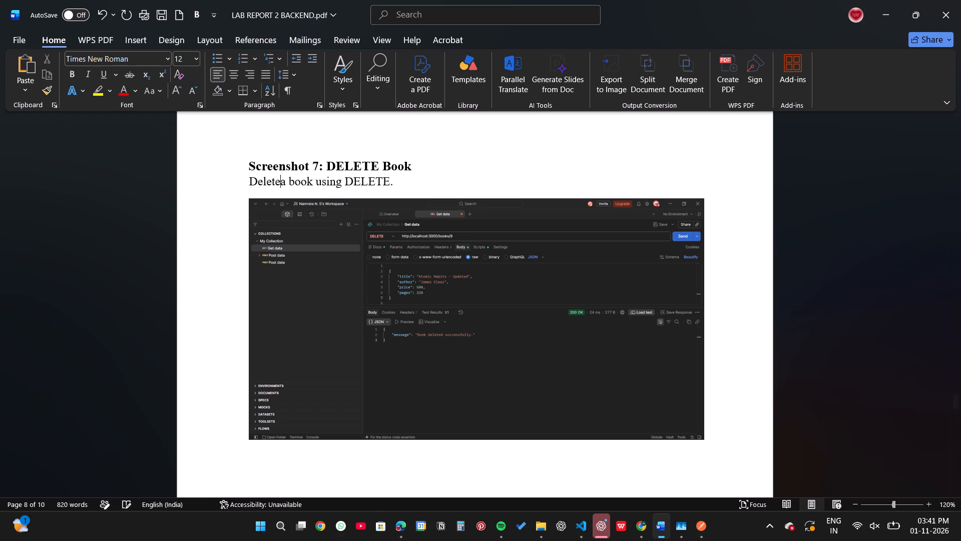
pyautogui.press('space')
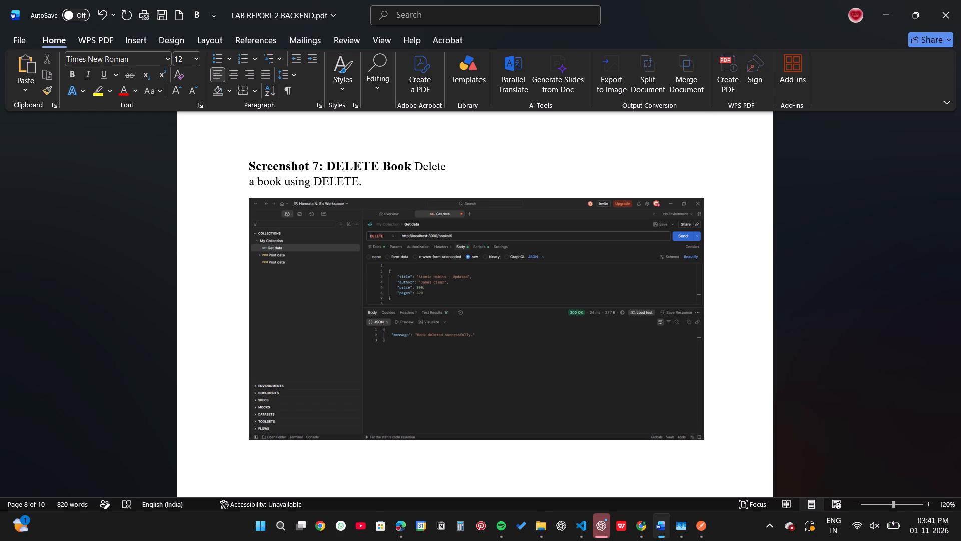
# Review the report from the PUT Book screenshot through to the Screenshot 8 Database Verification section.
pyautogui.hscroll(1, 247, 185)
pyautogui.scroll(1, 247, 185)
pyautogui.hscroll(2, 247, 185)
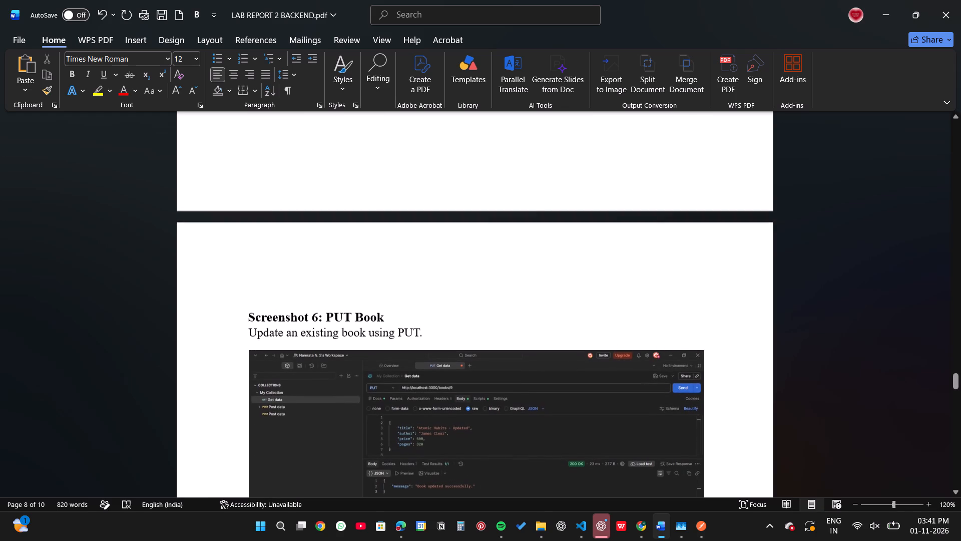
pyautogui.scroll(-1, 247, 185)
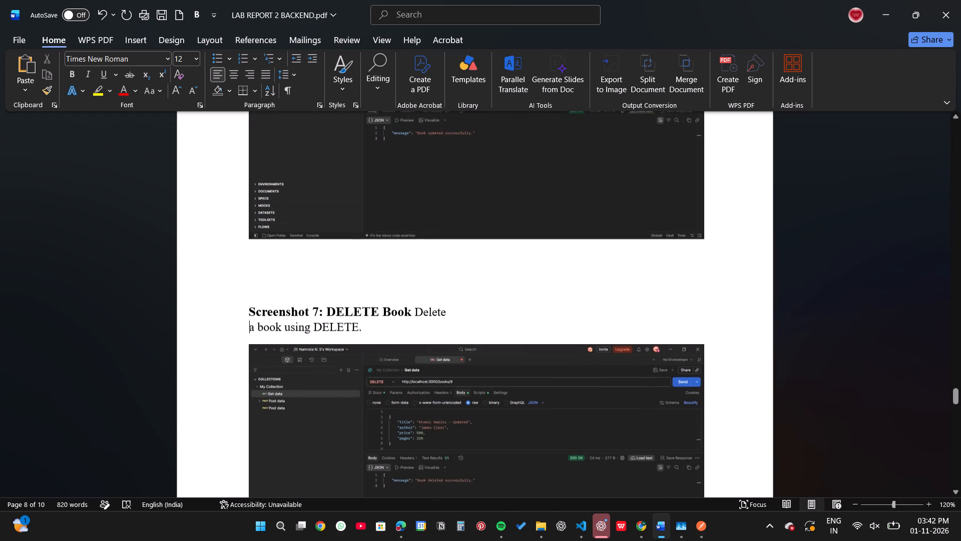
pyautogui.scroll(-1, 247, 185)
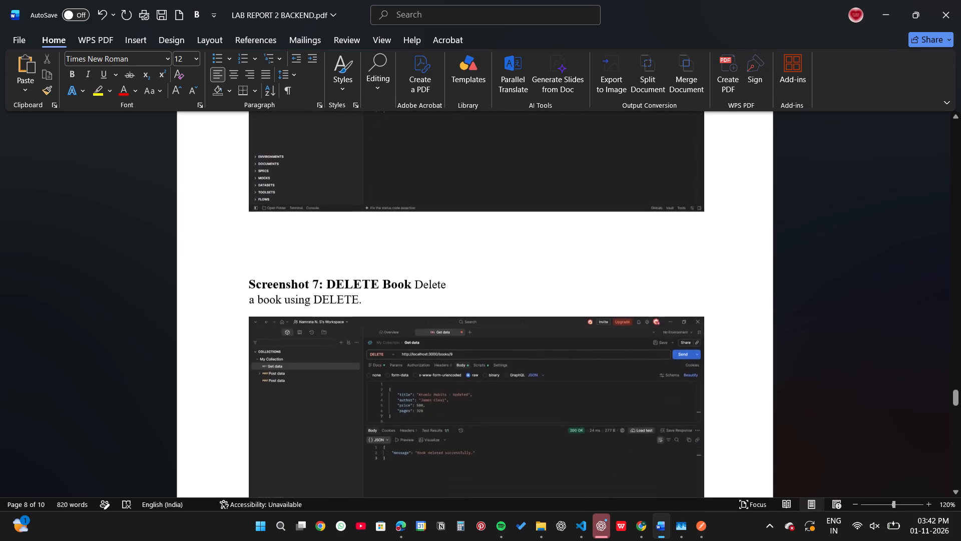
pyautogui.scroll(-5, 247, 185)
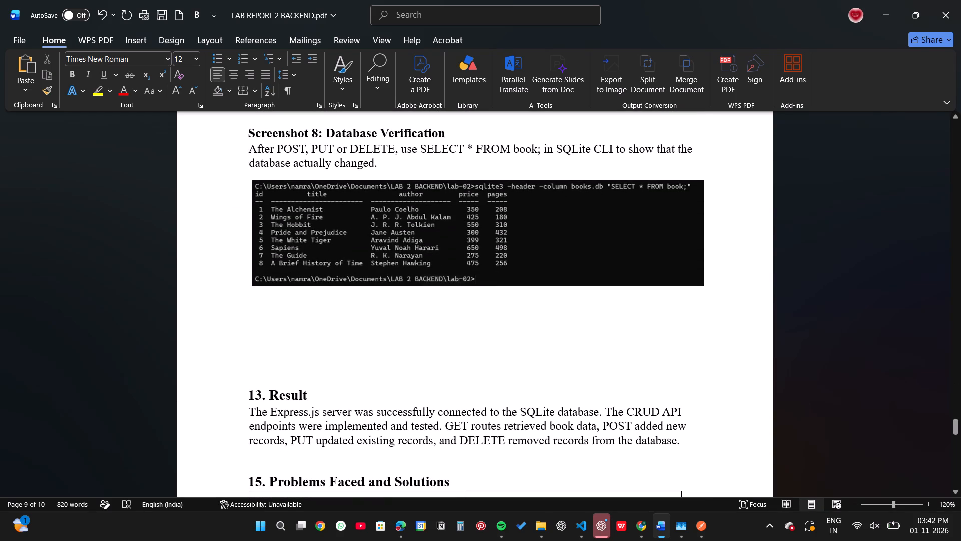
pyautogui.click(644, 526)
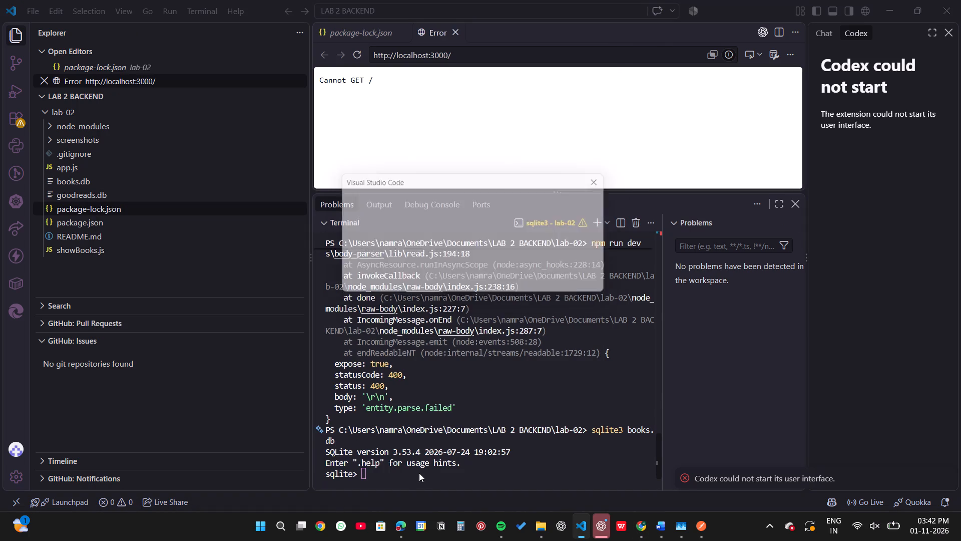
pyautogui.click(463, 285)
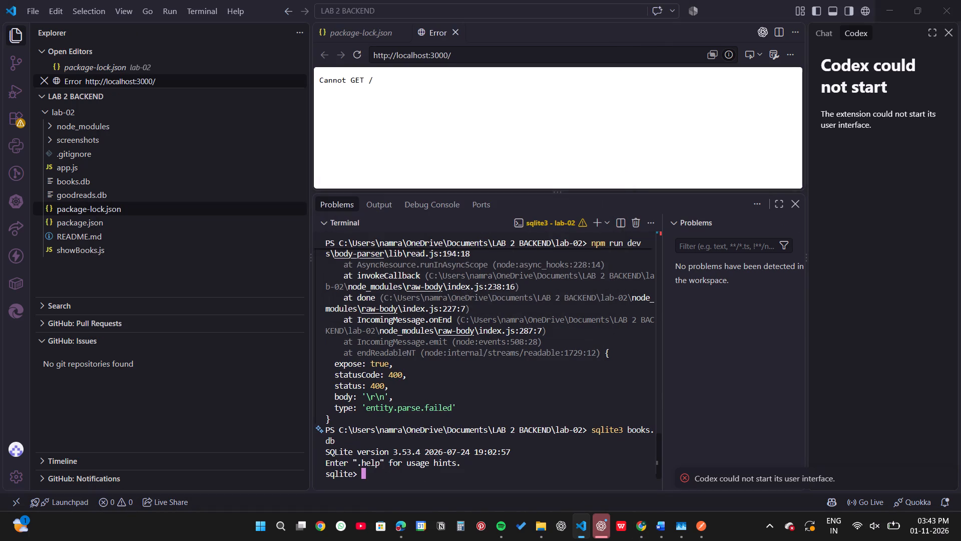
pyautogui.press('Return')
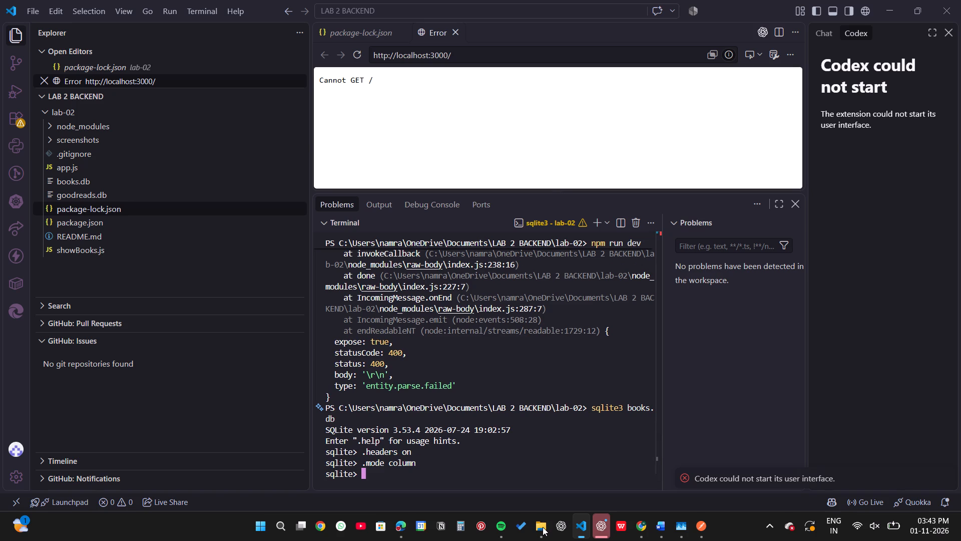
# Copy "SELECT * FROM book;" from the ChatGPT guide in Chrome and run it at the sqlite prompt in VS Code.
pyautogui.click(636, 532)
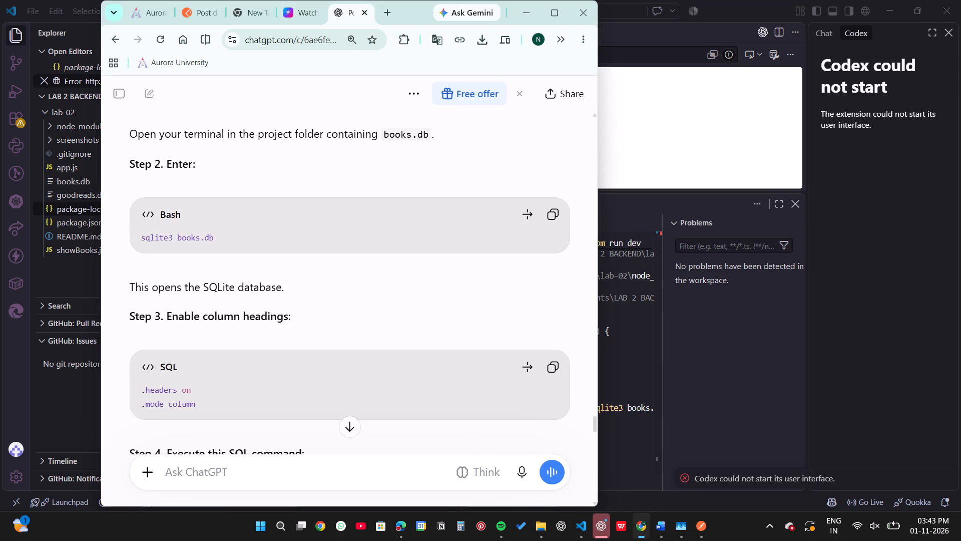
pyautogui.scroll(-4, 440, 392)
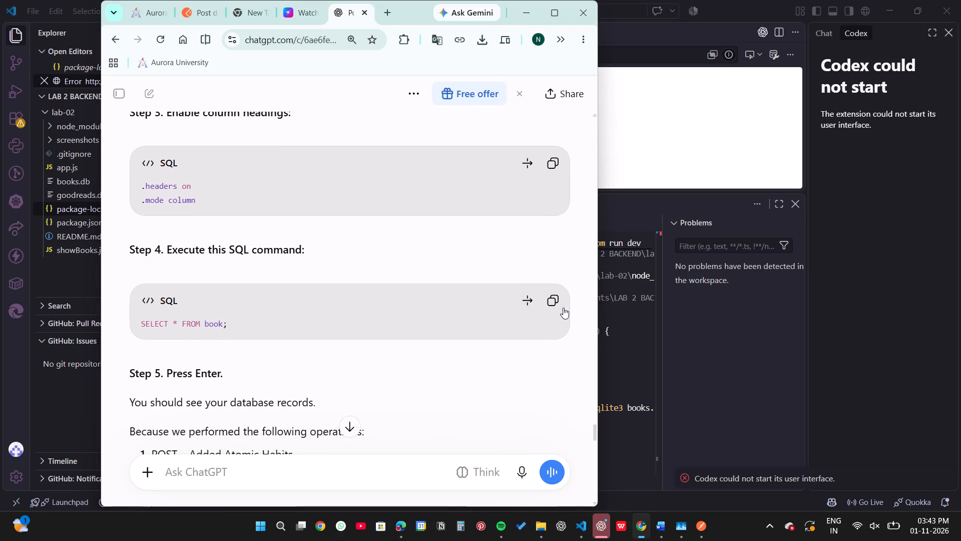
pyautogui.click(551, 297)
pyautogui.scroll(-2, 487, 372)
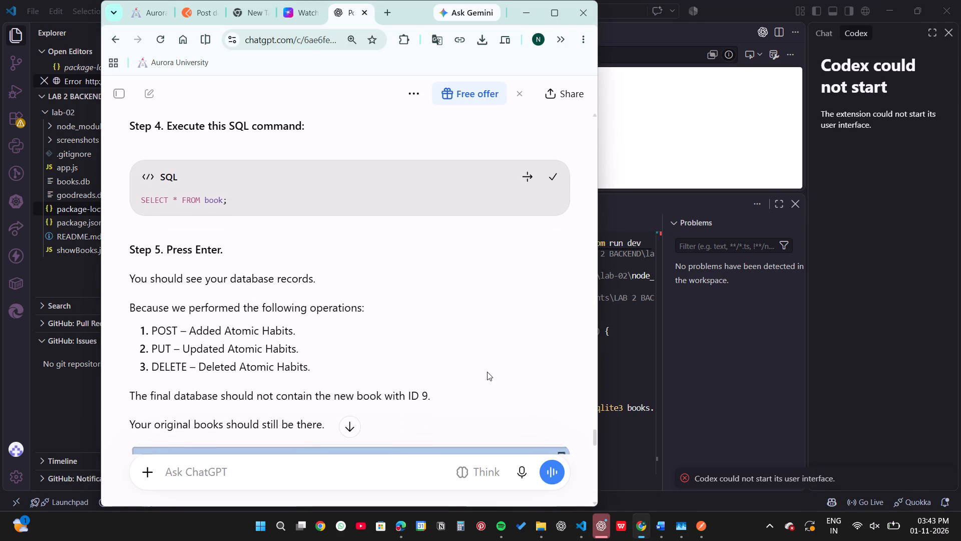
pyautogui.scroll(-1, 487, 372)
pyautogui.click(625, 381)
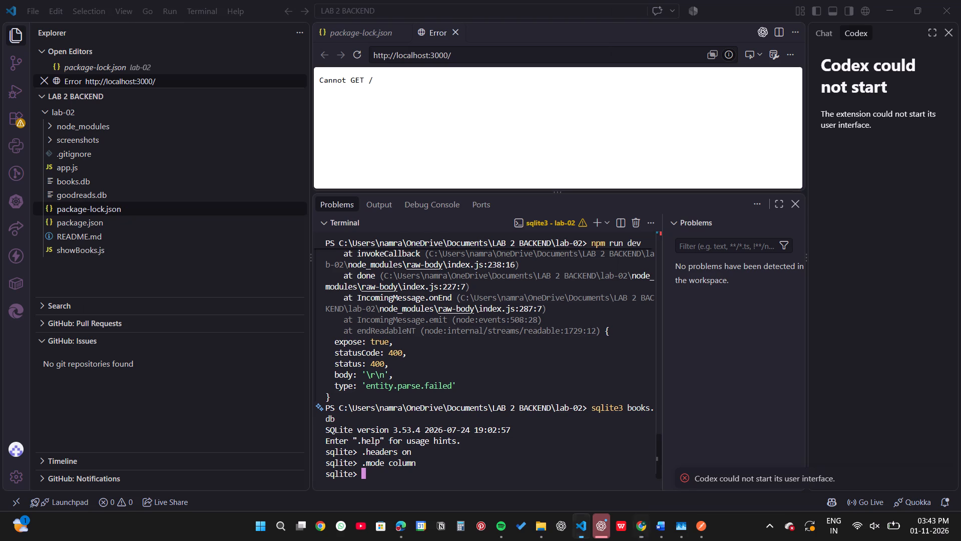
pyautogui.hotkey('ctrl', 'v')
pyautogui.press('Return')
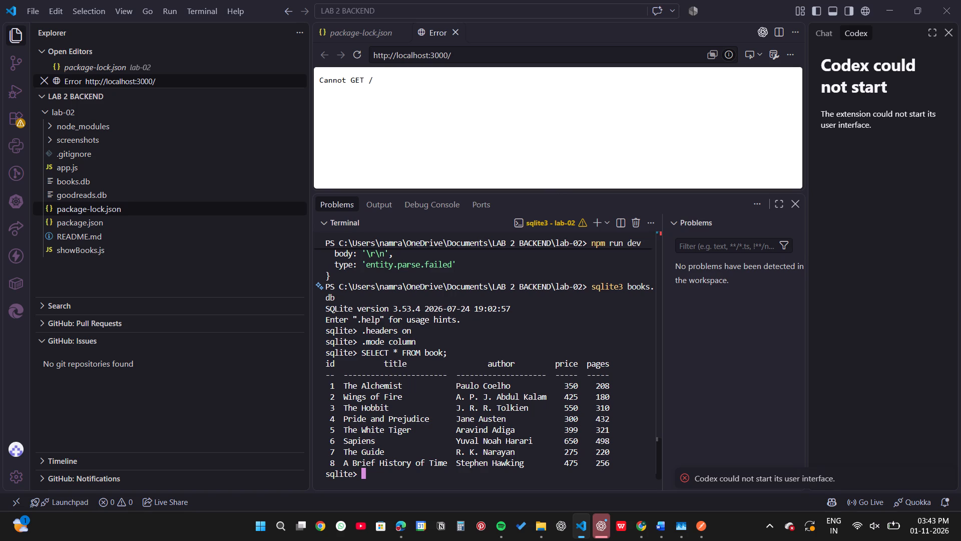
# Close the Codex side pane and bring the complete book table output into view in the terminal.
pyautogui.click(952, 30)
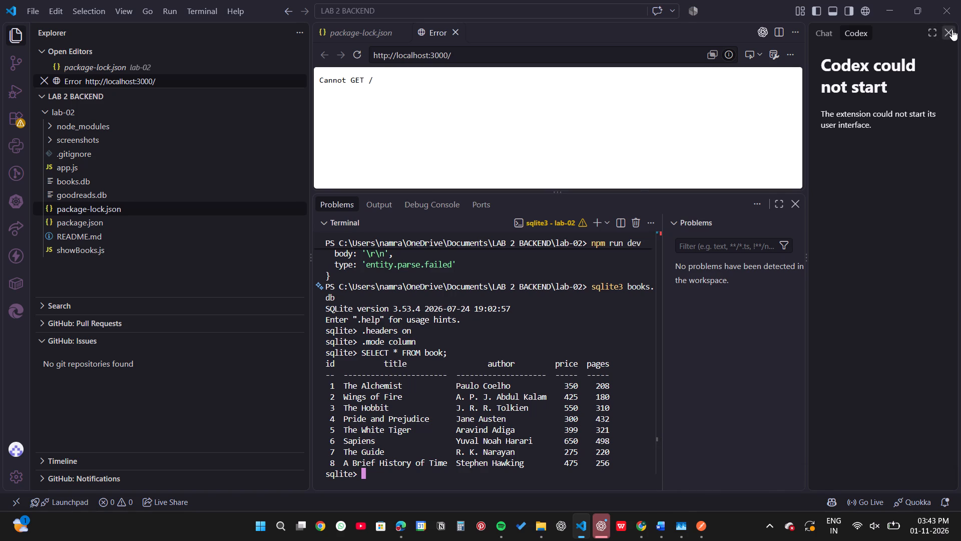
pyautogui.scroll(-3, 615, 443)
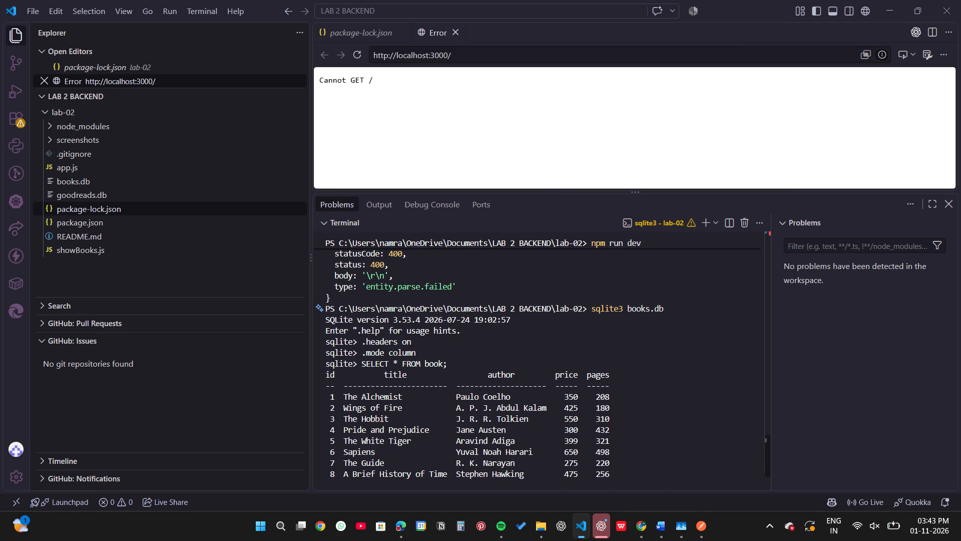
pyautogui.scroll(-1, 615, 443)
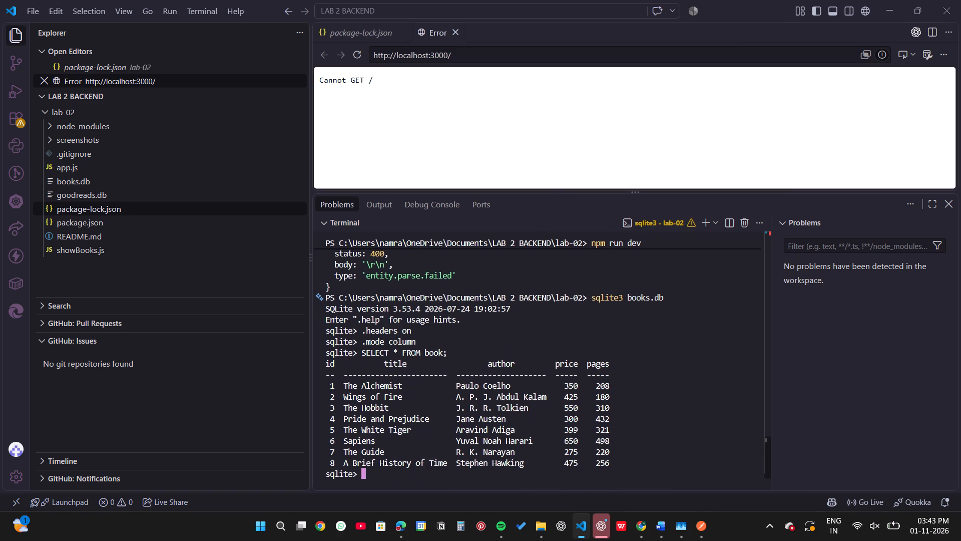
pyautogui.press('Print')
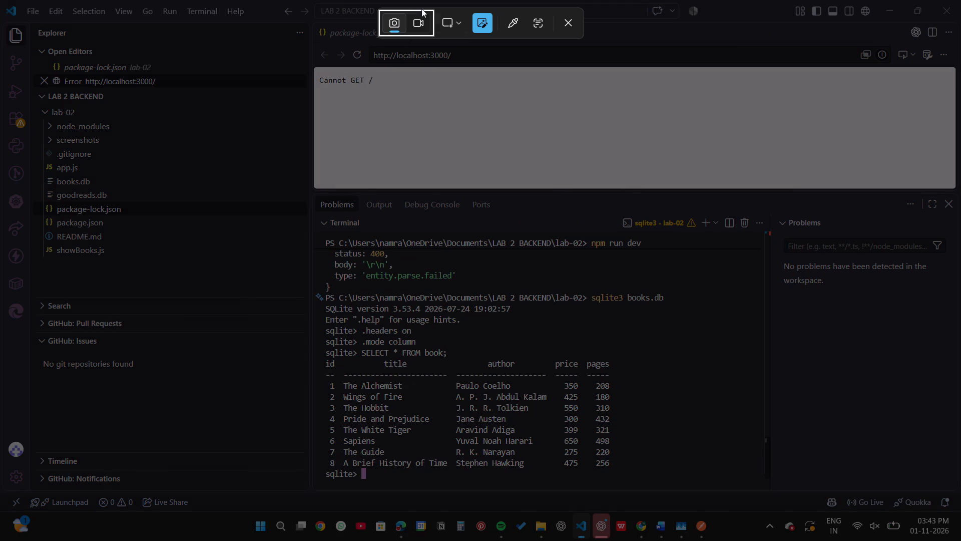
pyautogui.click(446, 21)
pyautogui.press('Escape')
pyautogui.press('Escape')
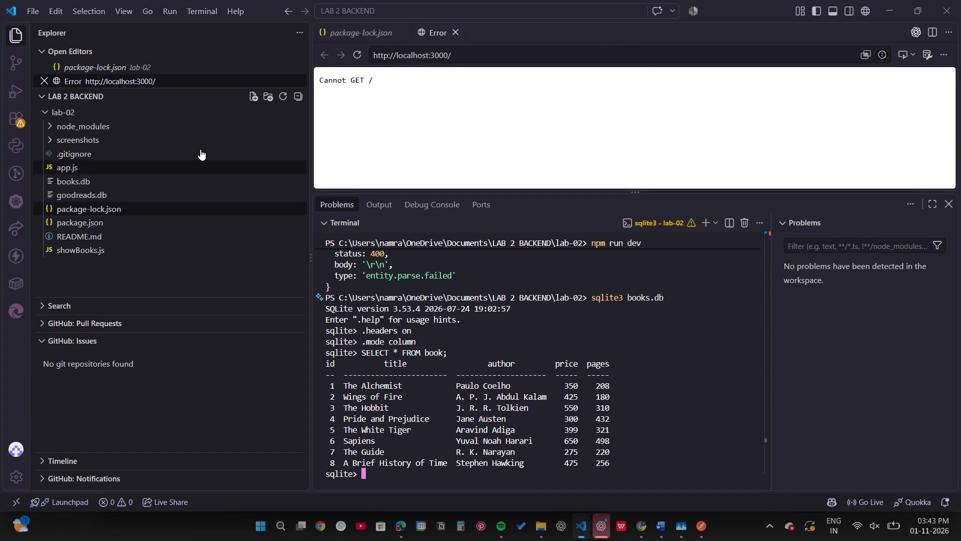
# Open showBooks.js from the lab-02 folder in the editor above the terminal.
pyautogui.click(141, 230)
pyautogui.click(131, 225)
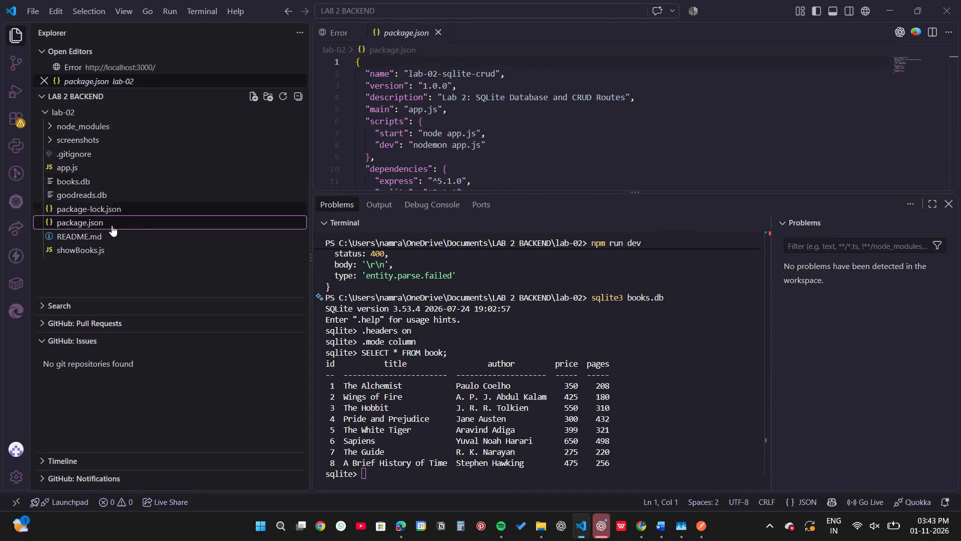
pyautogui.click(106, 253)
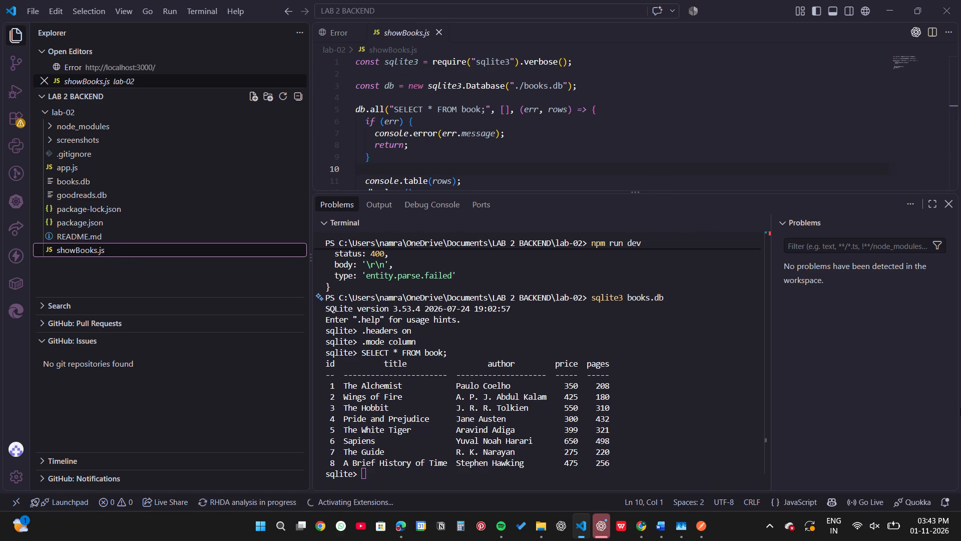
# Capture a rectangular snip of the whole VS Code window, including showBooks.js and the book table query output.
pyautogui.press('Print')
pyautogui.moveTo(0, 0); pyautogui.dragTo(929, 508)
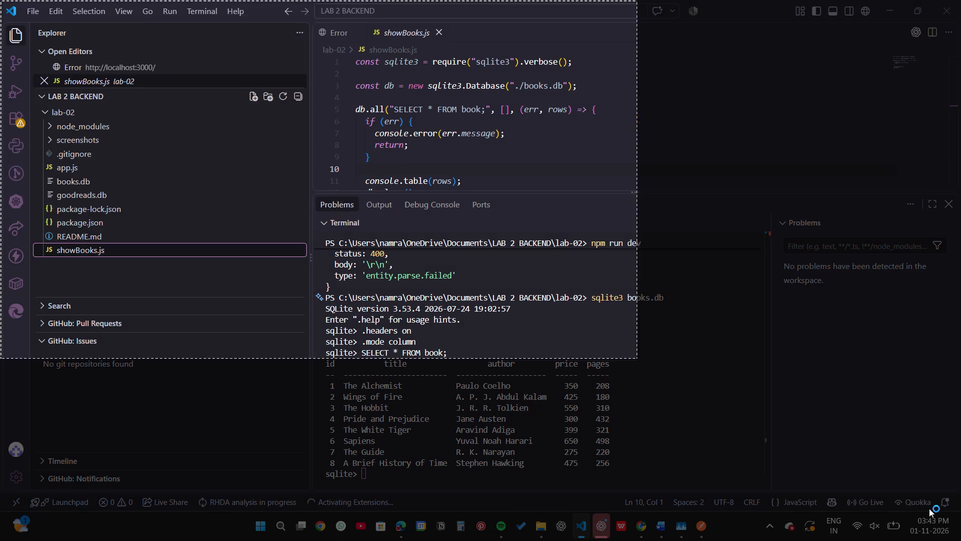
pyautogui.moveTo(929, 508); pyautogui.dragTo(960, 511)
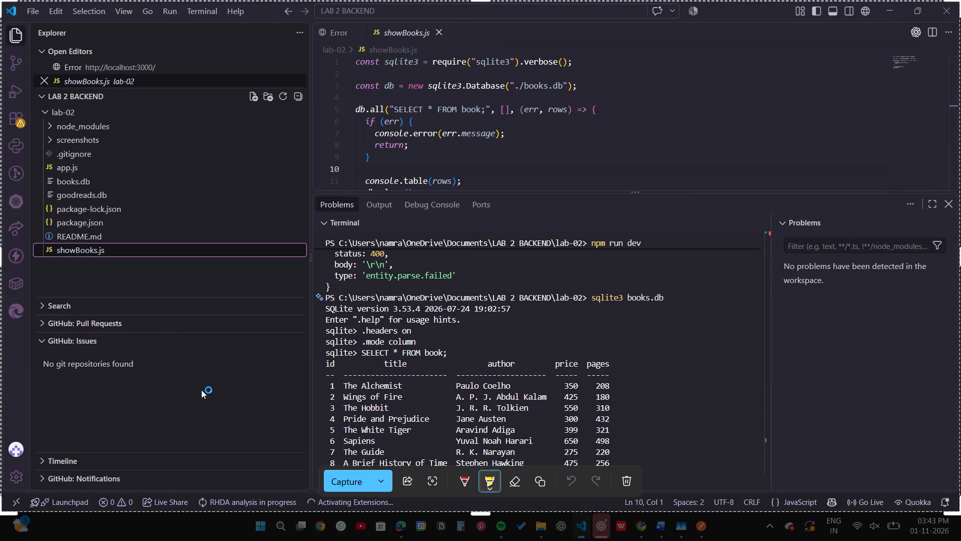
pyautogui.click(331, 482)
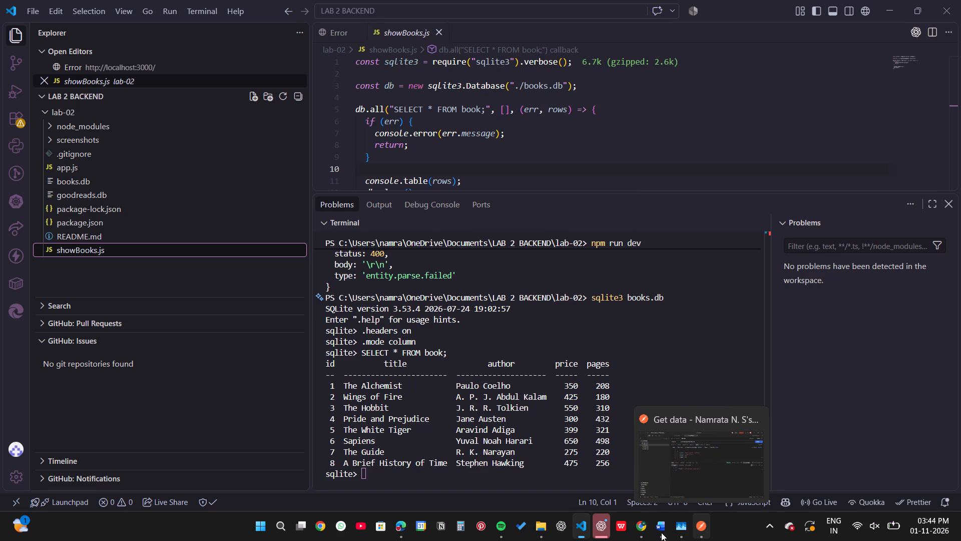
# Switch to the Word report and paste the VS Code snip below the existing image under Screenshot 8: Database Verification.
pyautogui.click(676, 382)
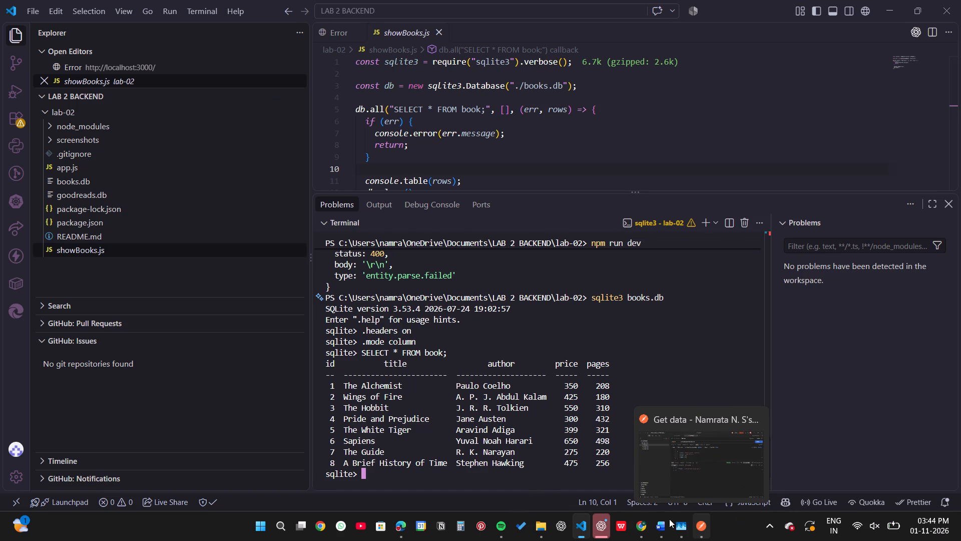
pyautogui.click(643, 538)
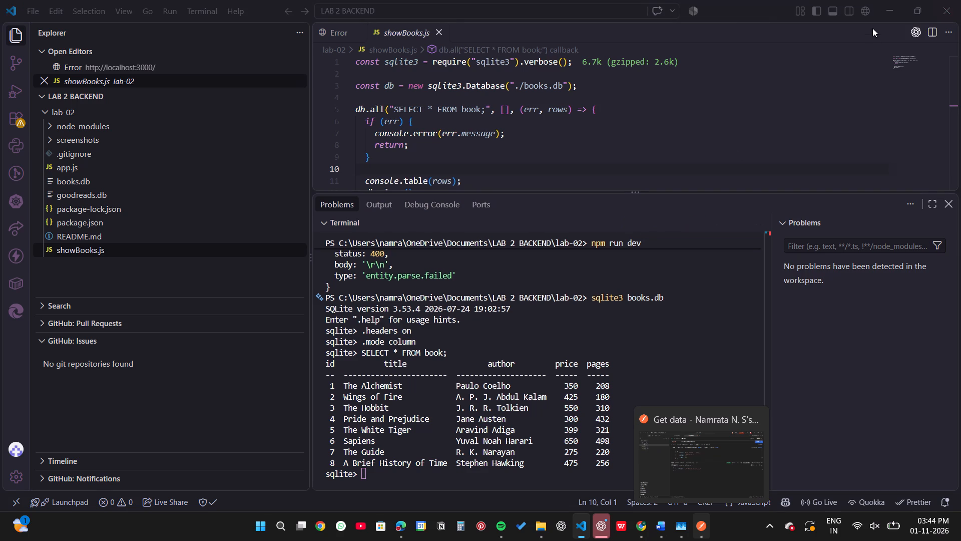
pyautogui.click(666, 535)
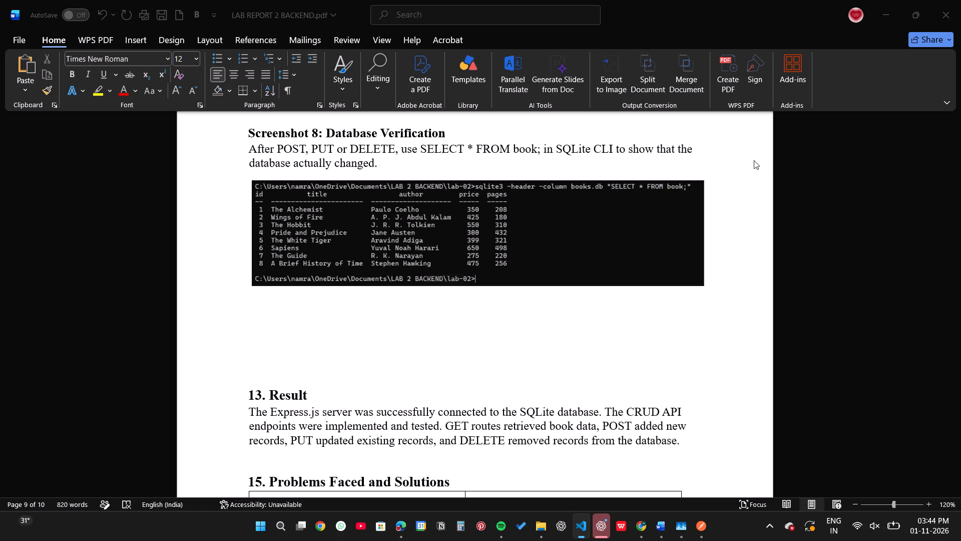
pyautogui.click(494, 259)
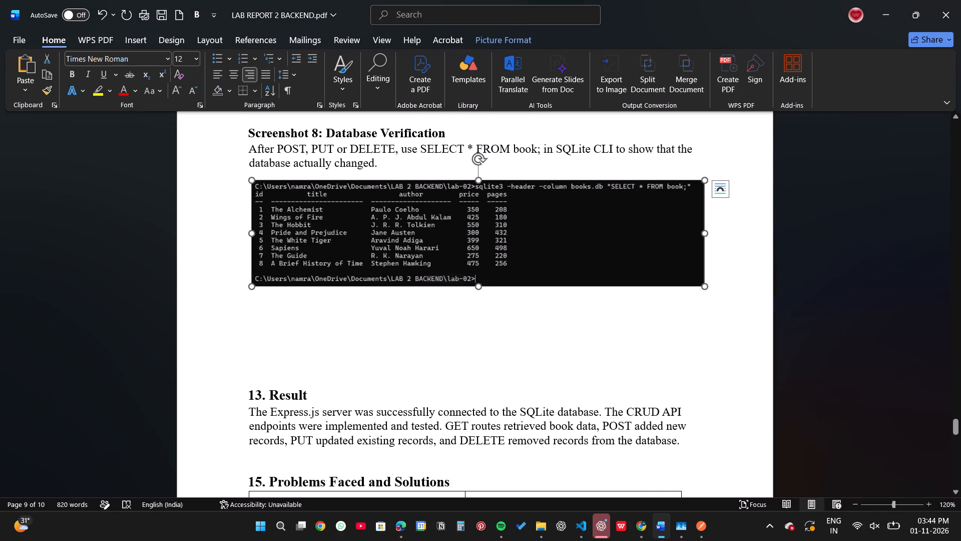
pyautogui.click(202, 302)
pyautogui.click(257, 322)
pyautogui.hotkey('ctrl', 'v')
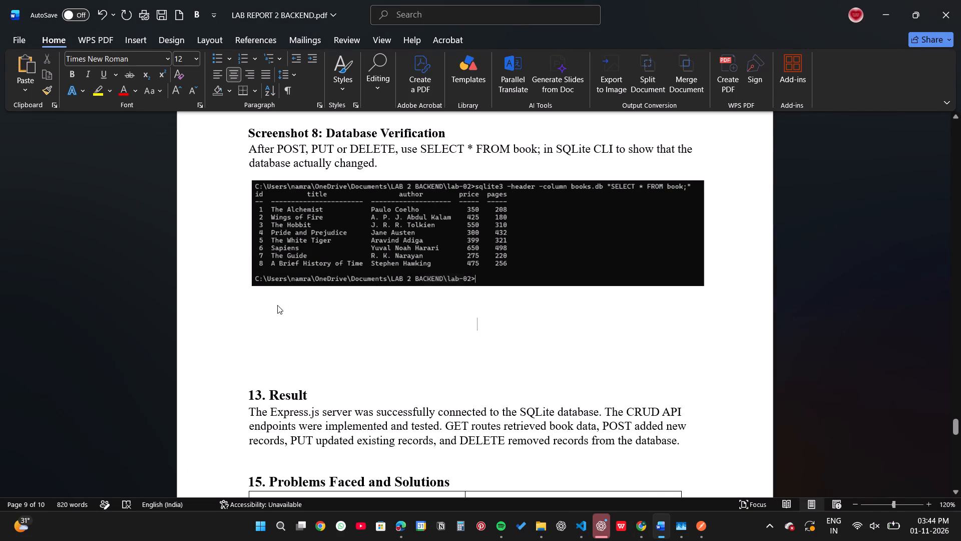
# Delete the old command prompt image above the pasted VS Code snip in the Screenshot 8 section.
pyautogui.scroll(1, 277, 305)
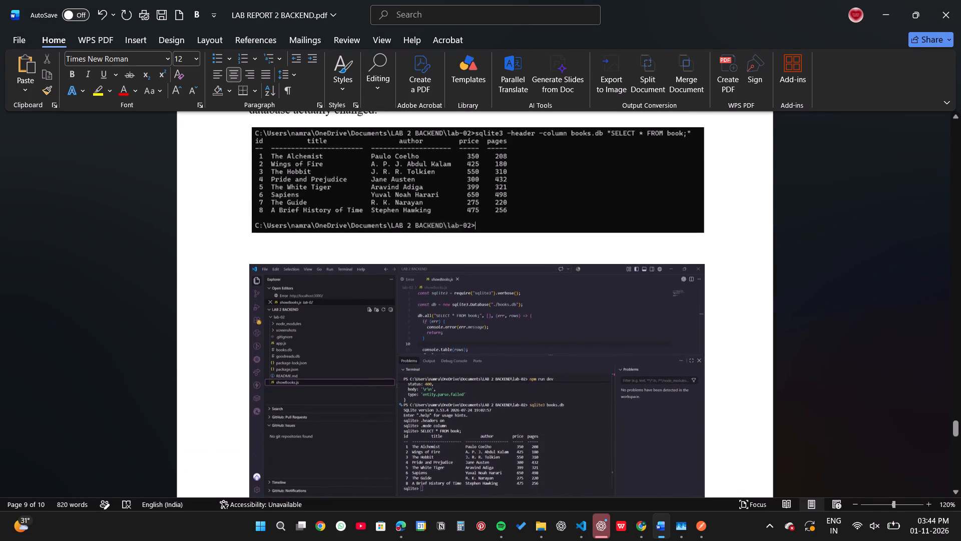
pyautogui.scroll(2, 277, 305)
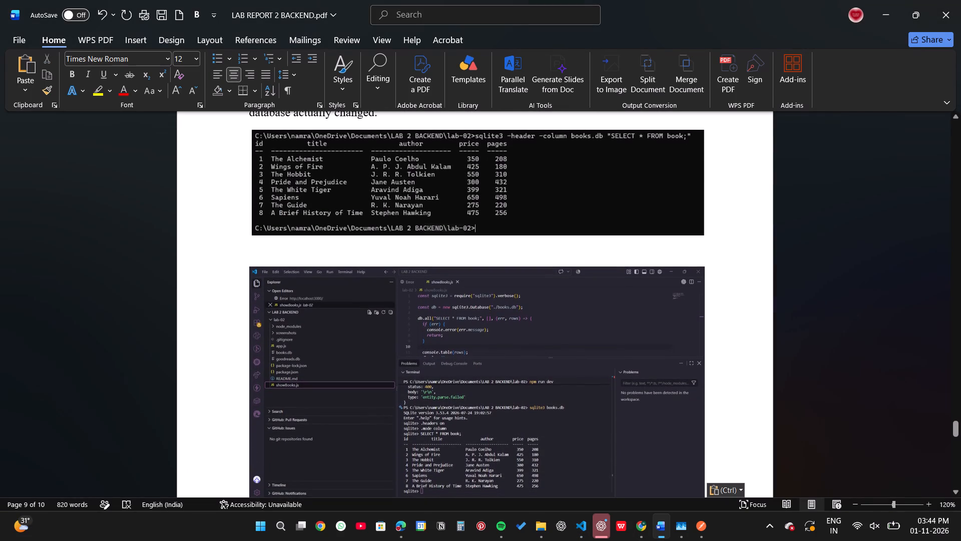
pyautogui.scroll(4, 277, 305)
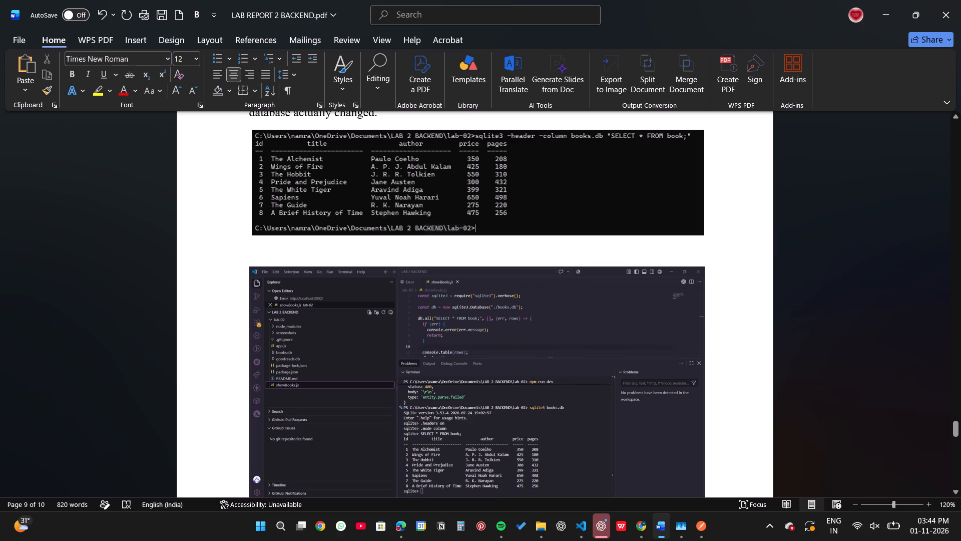
pyautogui.scroll(1, 277, 305)
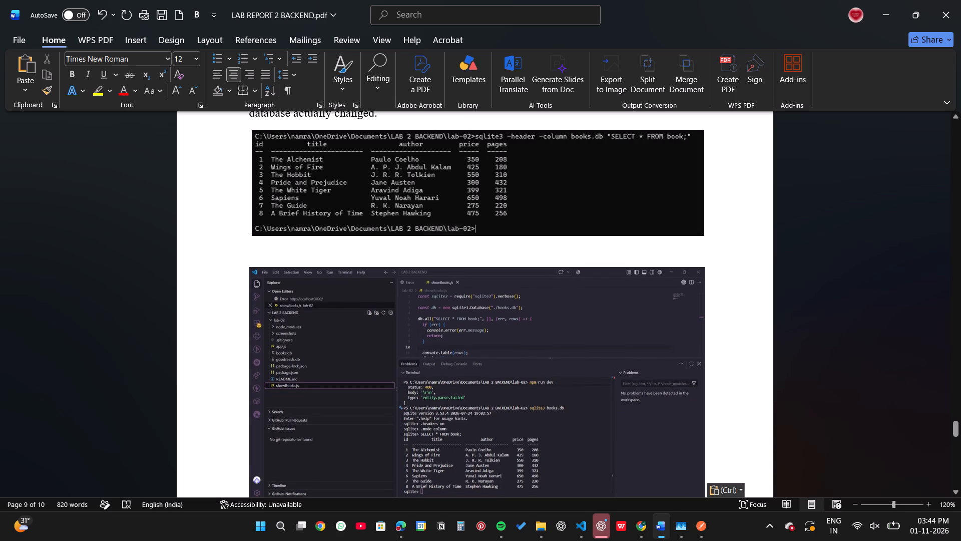
pyautogui.scroll(3, 277, 305)
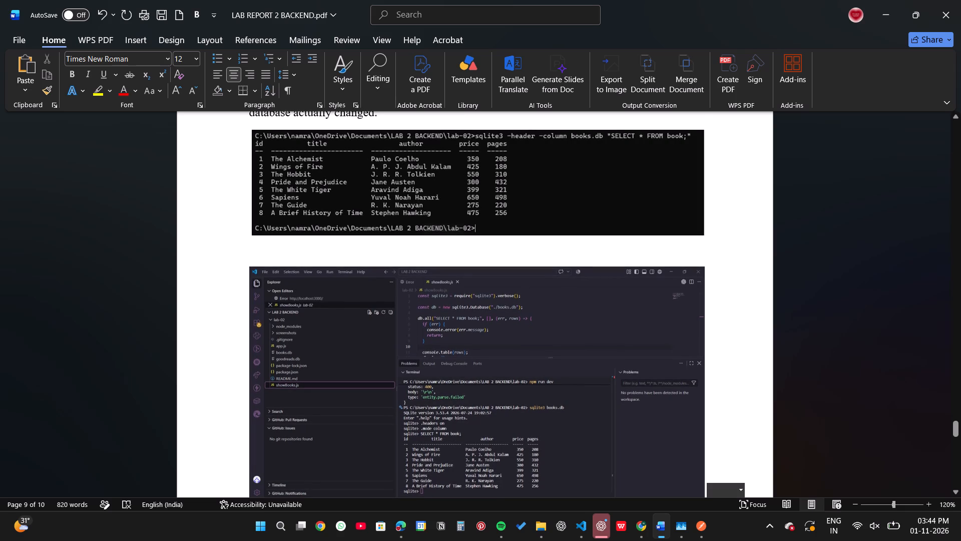
pyautogui.scroll(1, 277, 305)
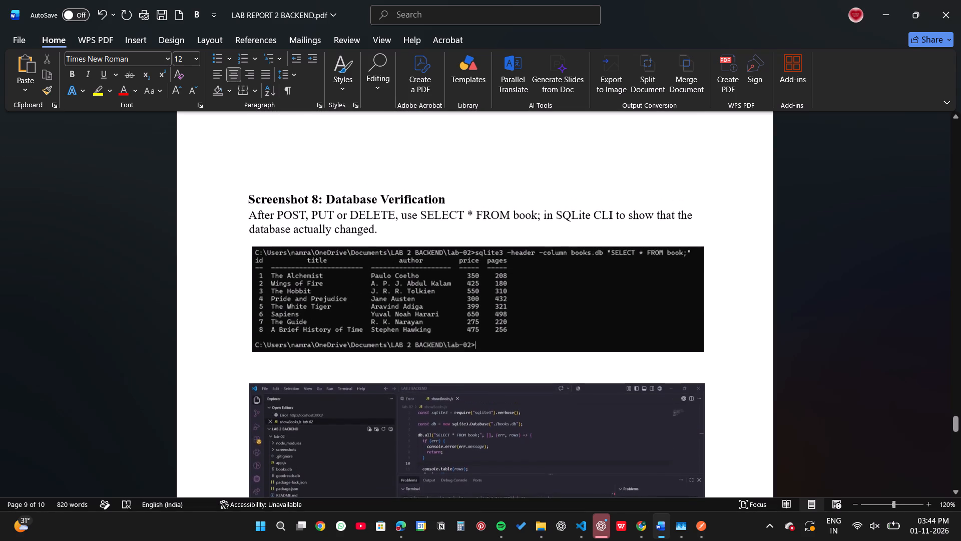
pyautogui.click(457, 285)
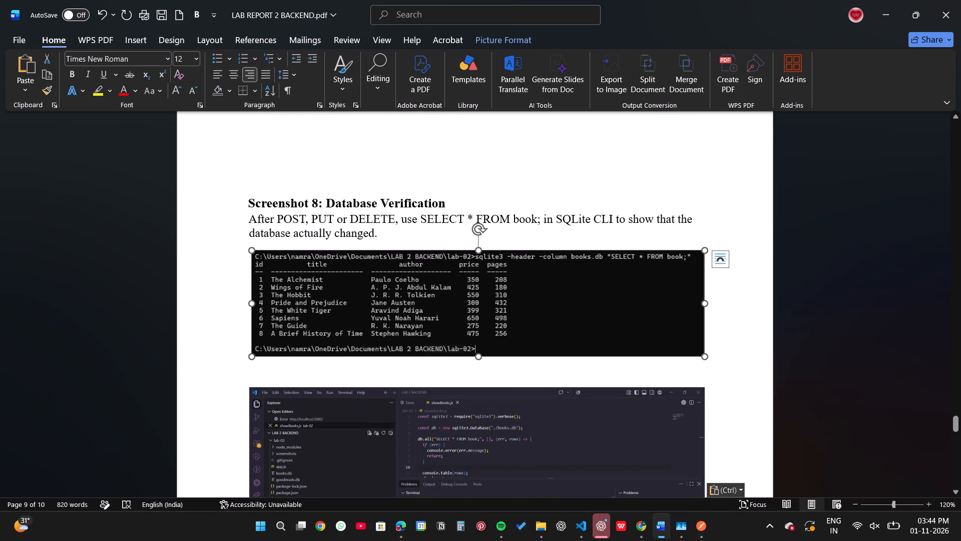
pyautogui.scroll(-1, 457, 283)
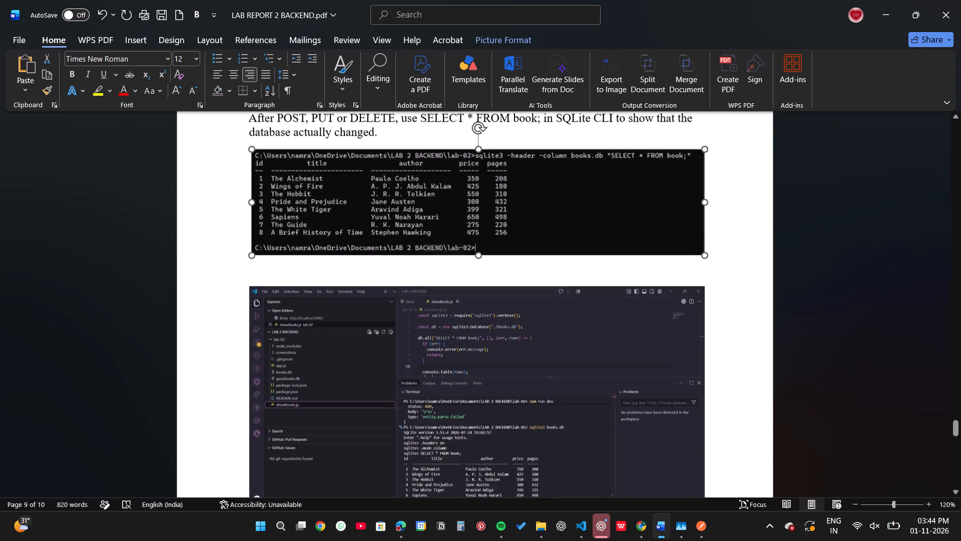
pyautogui.scroll(-2, 457, 283)
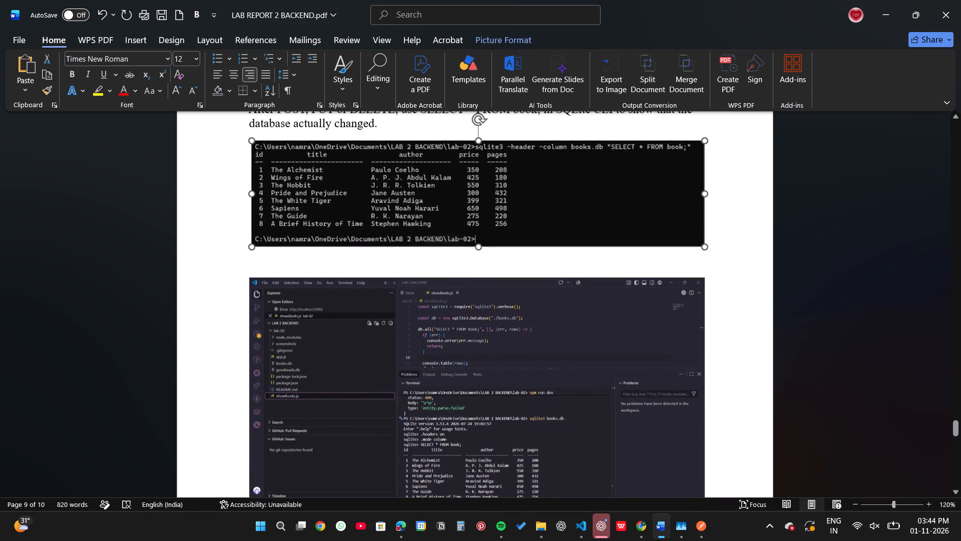
pyautogui.scroll(-1, 457, 283)
pyautogui.press('BackSpace')
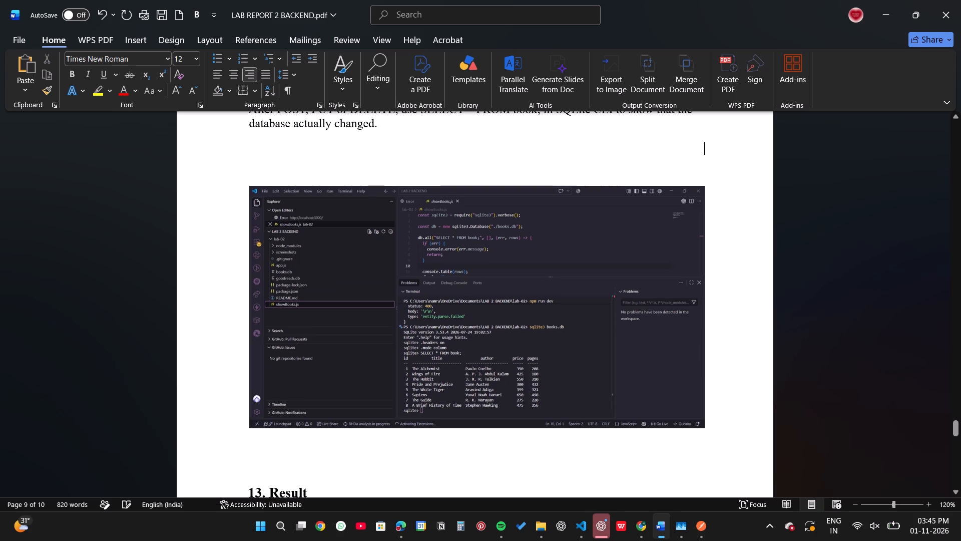
# Remove the blank lines between the Screenshot 8 description and the VS Code snip.
pyautogui.click(263, 162)
pyautogui.press('BackSpace')
pyautogui.press('BackSpace')
pyautogui.press('BackSpace')
pyautogui.press('BackSpace')
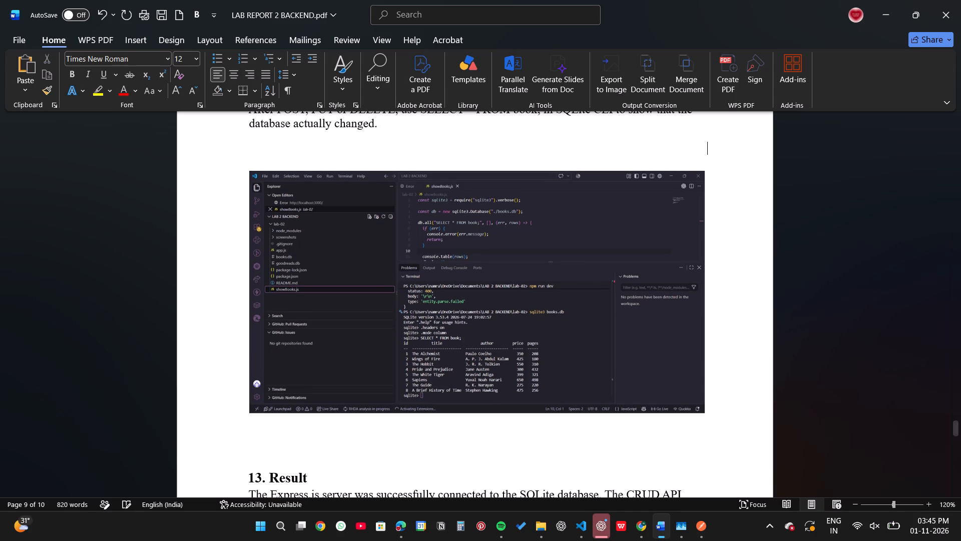
pyautogui.press('BackSpace')
pyautogui.press('BackSpace')
pyautogui.press('BackSpace')
pyautogui.press('BackSpace')
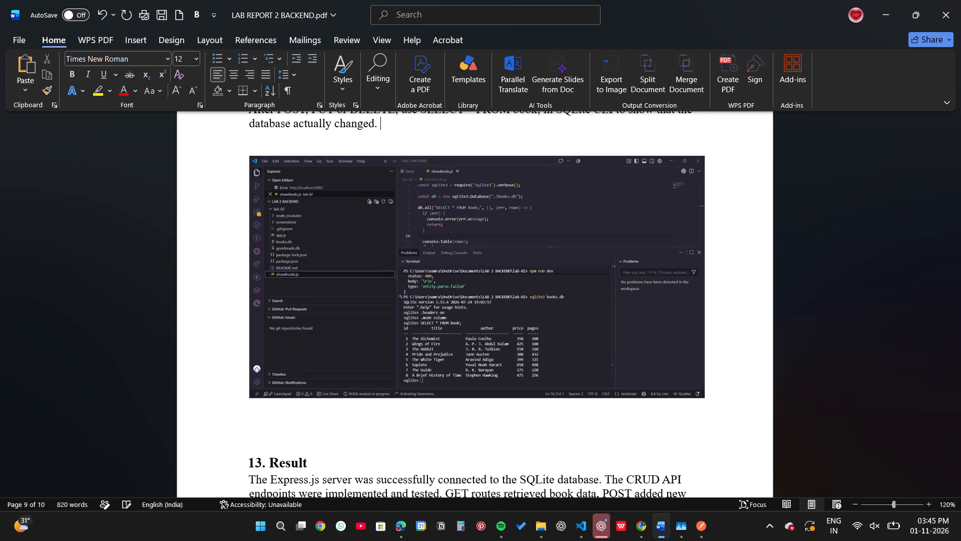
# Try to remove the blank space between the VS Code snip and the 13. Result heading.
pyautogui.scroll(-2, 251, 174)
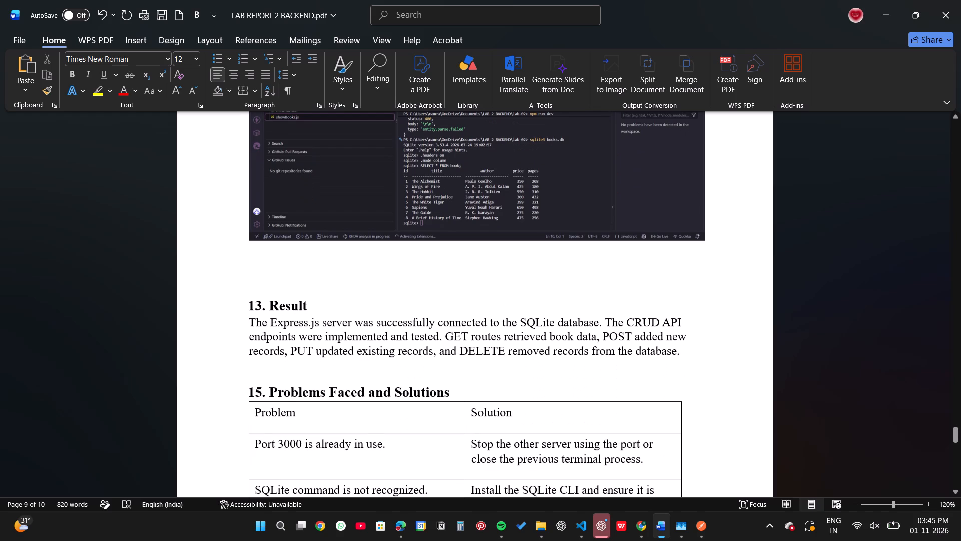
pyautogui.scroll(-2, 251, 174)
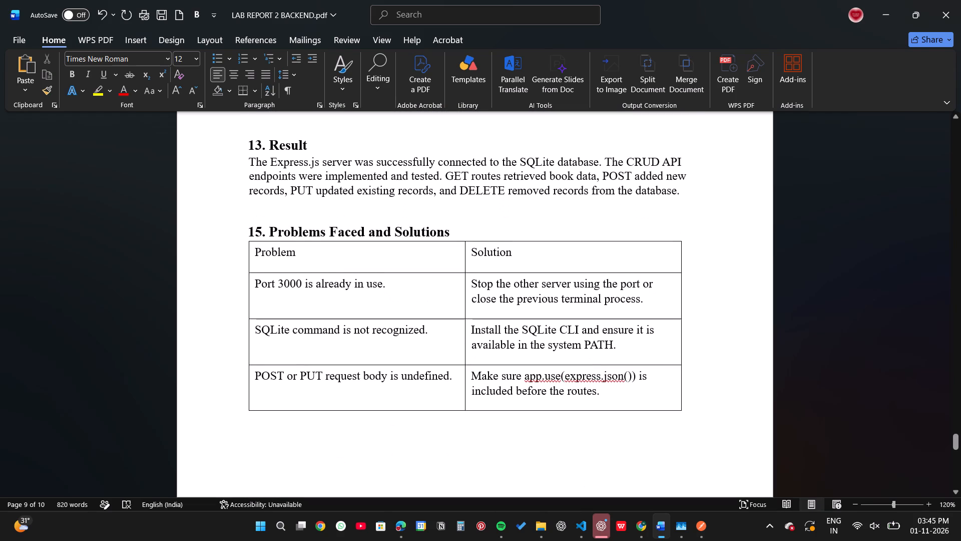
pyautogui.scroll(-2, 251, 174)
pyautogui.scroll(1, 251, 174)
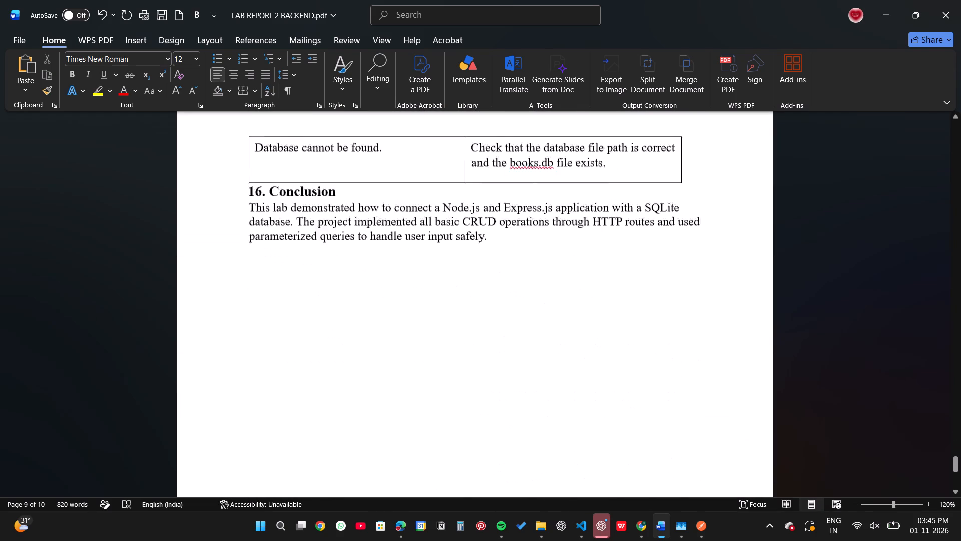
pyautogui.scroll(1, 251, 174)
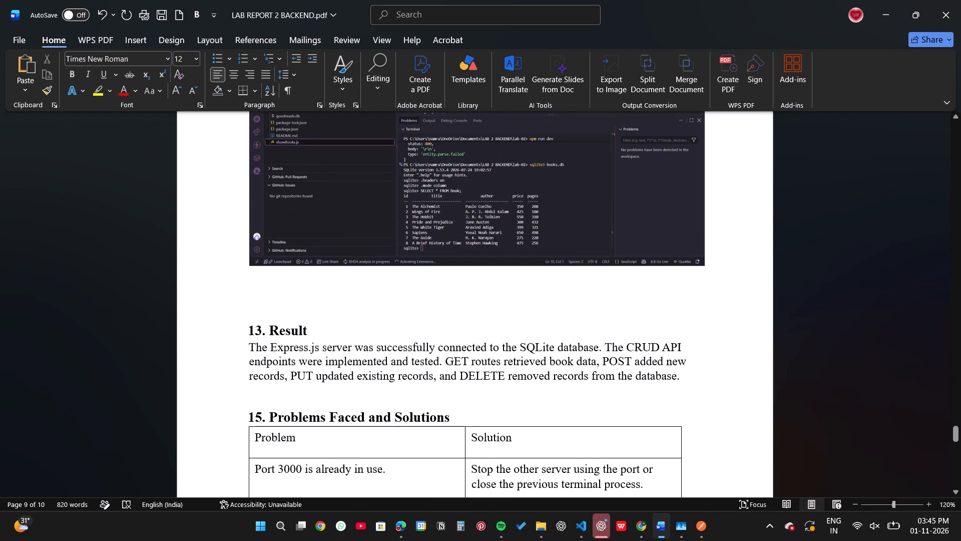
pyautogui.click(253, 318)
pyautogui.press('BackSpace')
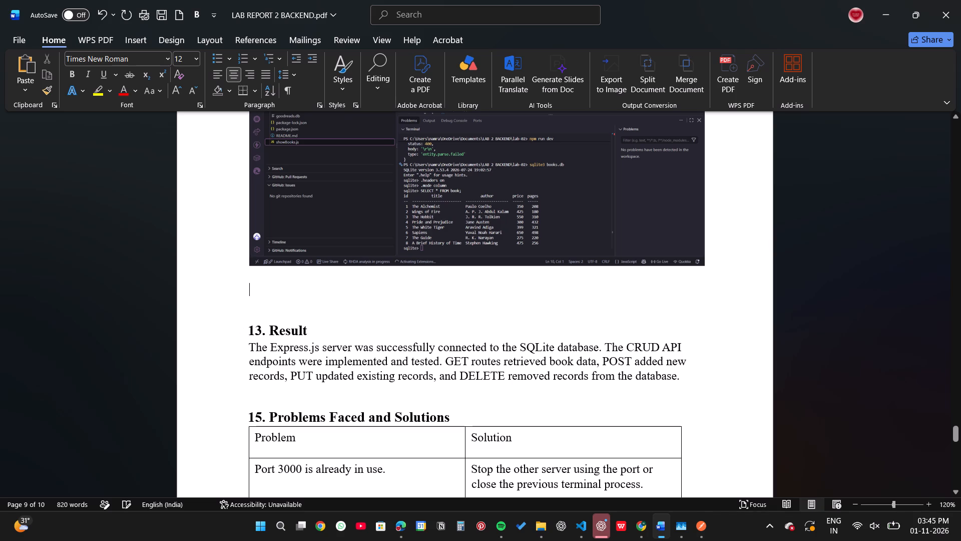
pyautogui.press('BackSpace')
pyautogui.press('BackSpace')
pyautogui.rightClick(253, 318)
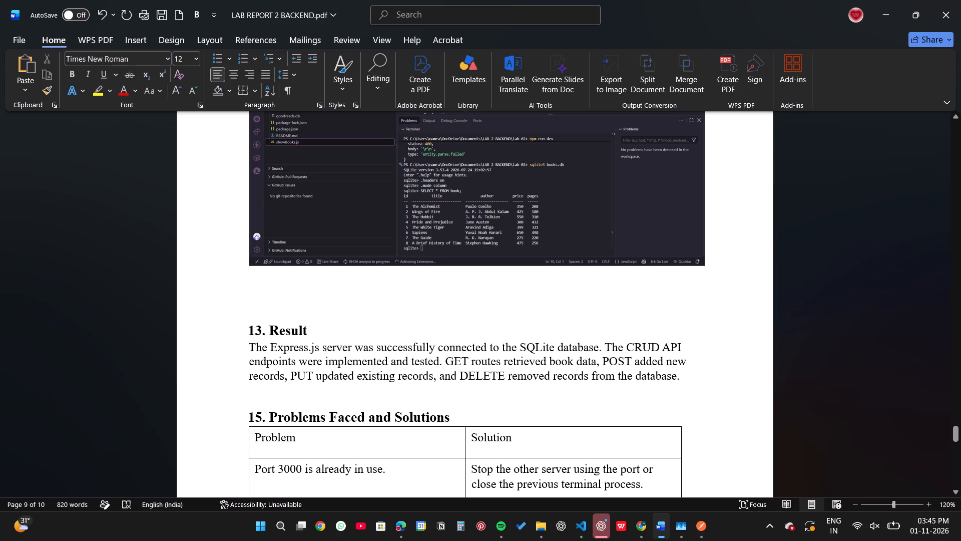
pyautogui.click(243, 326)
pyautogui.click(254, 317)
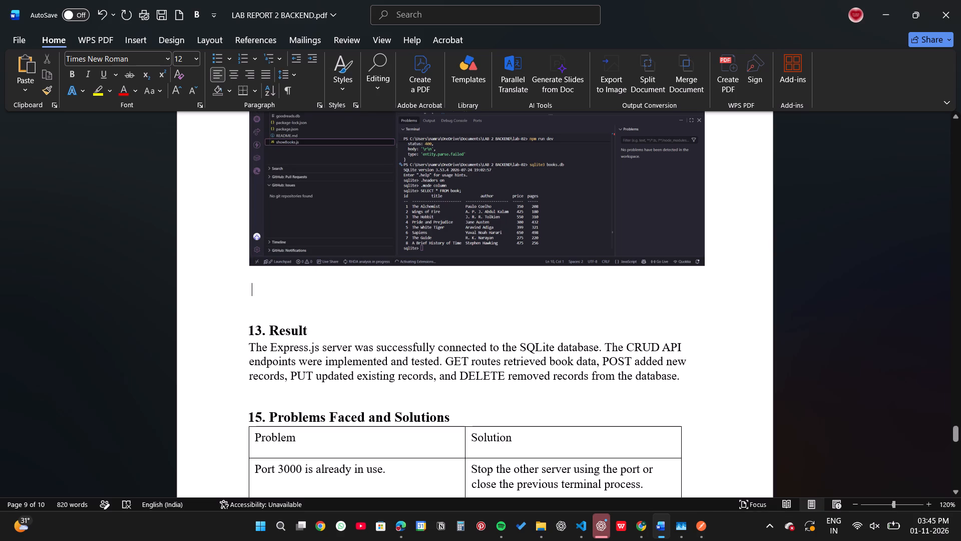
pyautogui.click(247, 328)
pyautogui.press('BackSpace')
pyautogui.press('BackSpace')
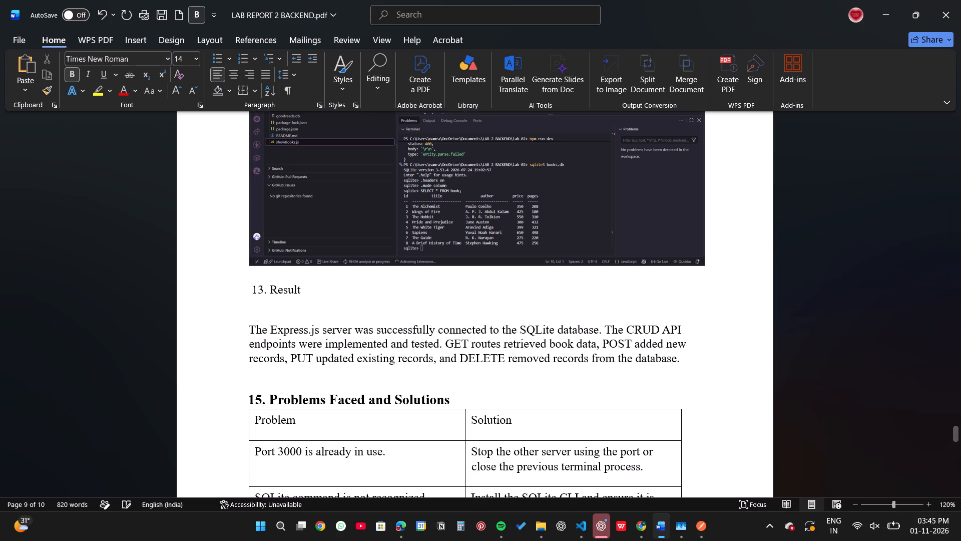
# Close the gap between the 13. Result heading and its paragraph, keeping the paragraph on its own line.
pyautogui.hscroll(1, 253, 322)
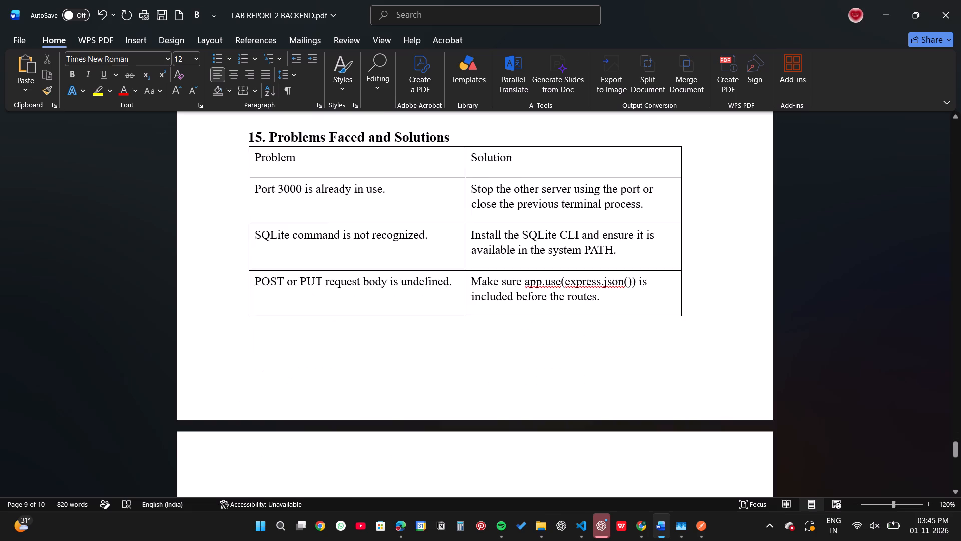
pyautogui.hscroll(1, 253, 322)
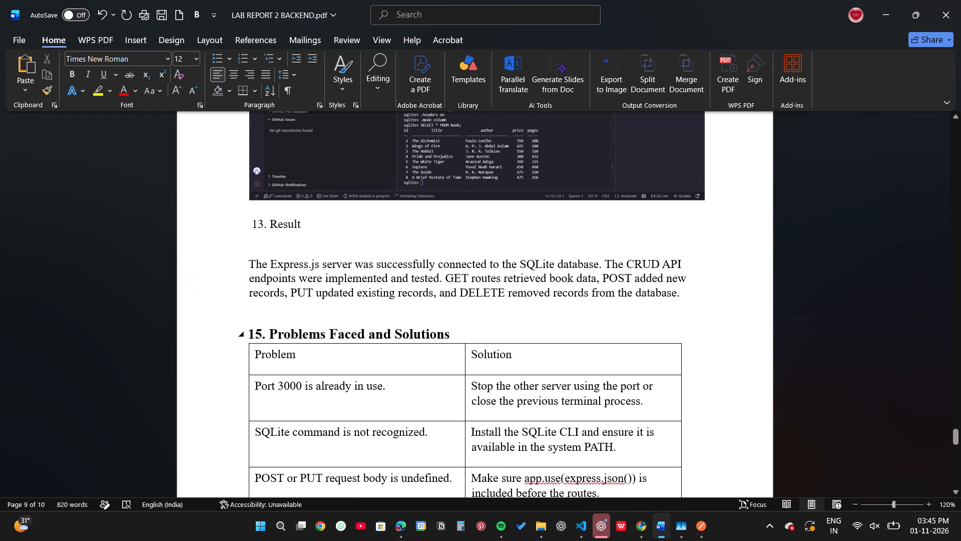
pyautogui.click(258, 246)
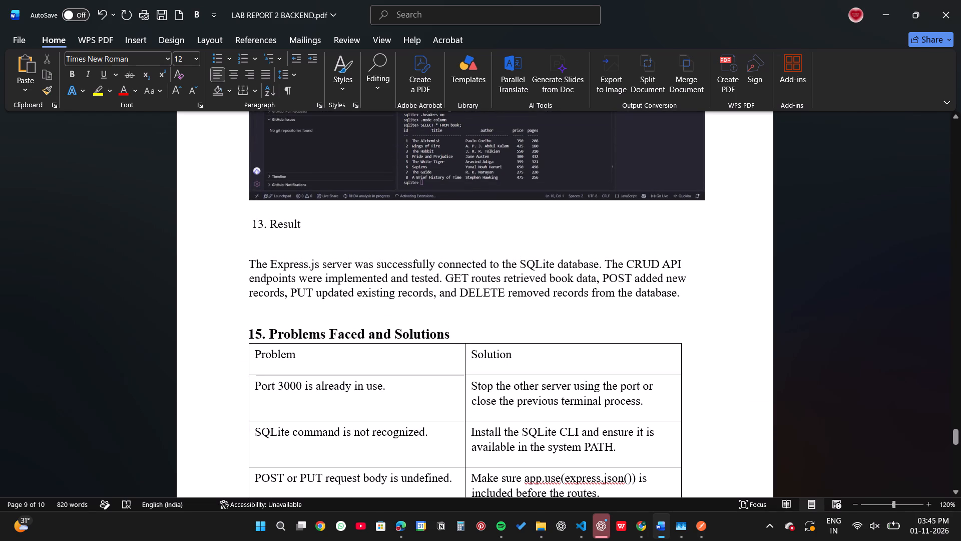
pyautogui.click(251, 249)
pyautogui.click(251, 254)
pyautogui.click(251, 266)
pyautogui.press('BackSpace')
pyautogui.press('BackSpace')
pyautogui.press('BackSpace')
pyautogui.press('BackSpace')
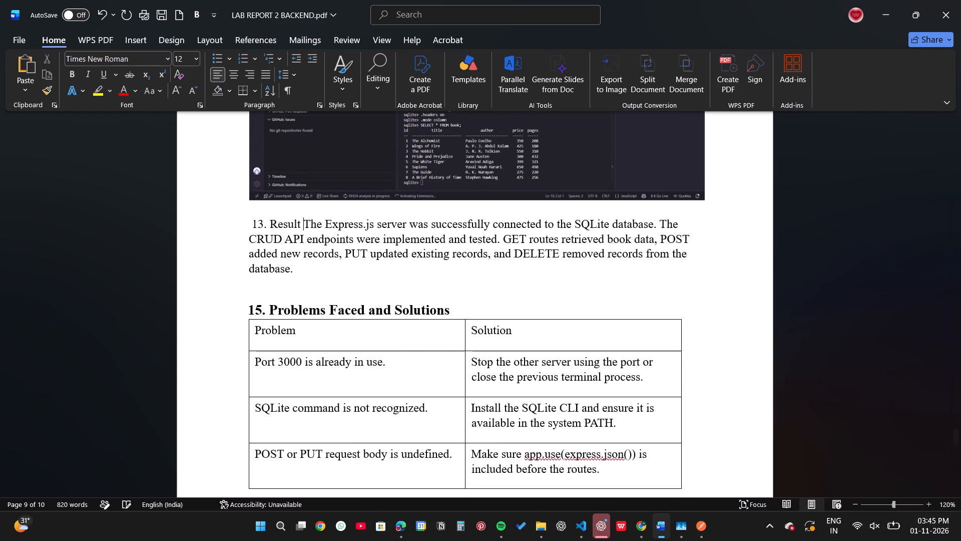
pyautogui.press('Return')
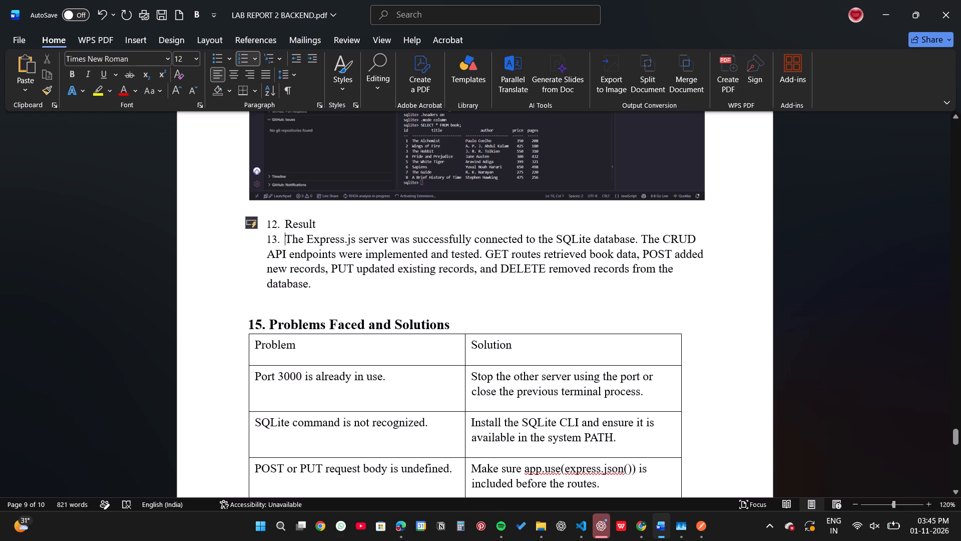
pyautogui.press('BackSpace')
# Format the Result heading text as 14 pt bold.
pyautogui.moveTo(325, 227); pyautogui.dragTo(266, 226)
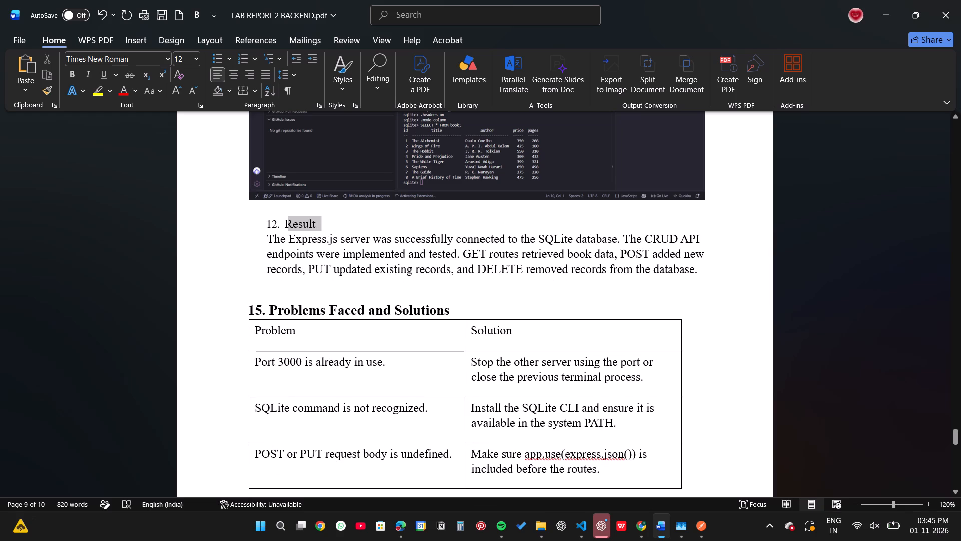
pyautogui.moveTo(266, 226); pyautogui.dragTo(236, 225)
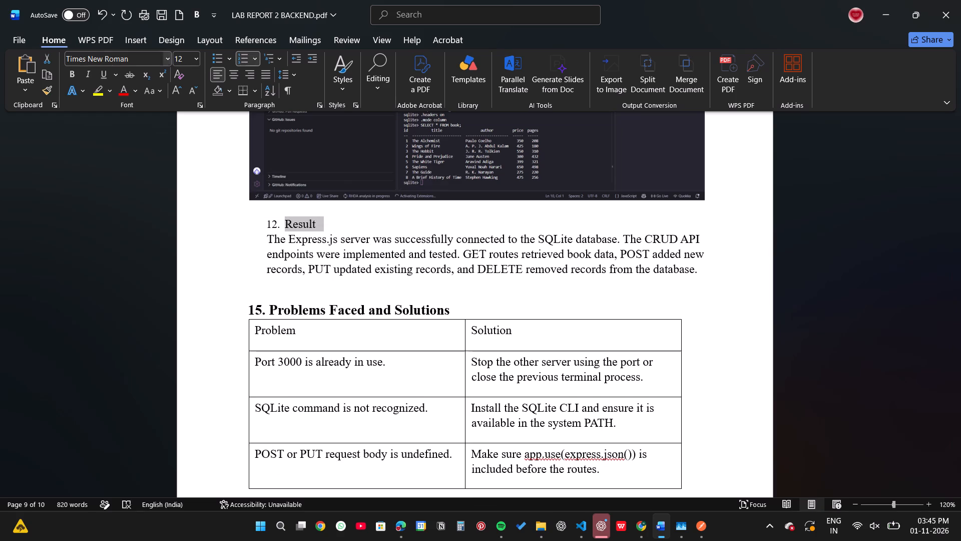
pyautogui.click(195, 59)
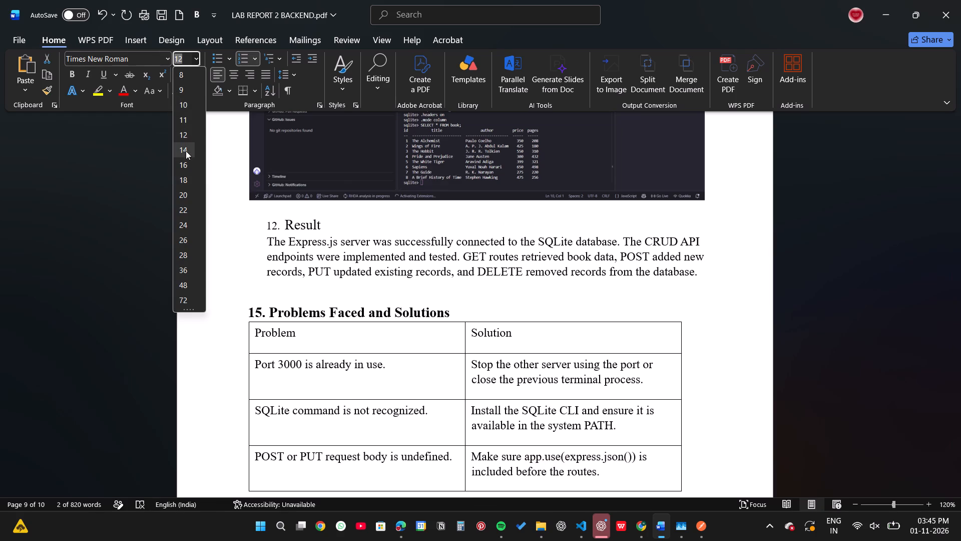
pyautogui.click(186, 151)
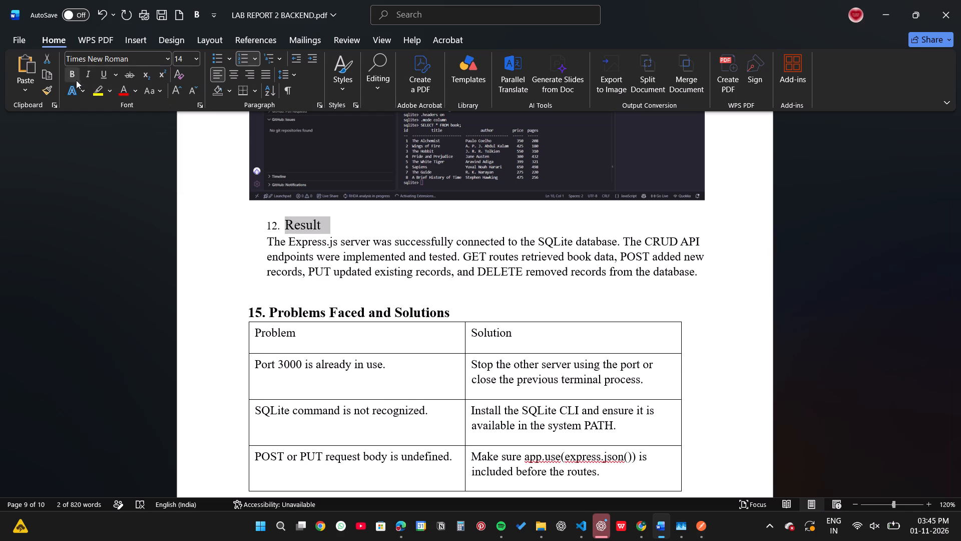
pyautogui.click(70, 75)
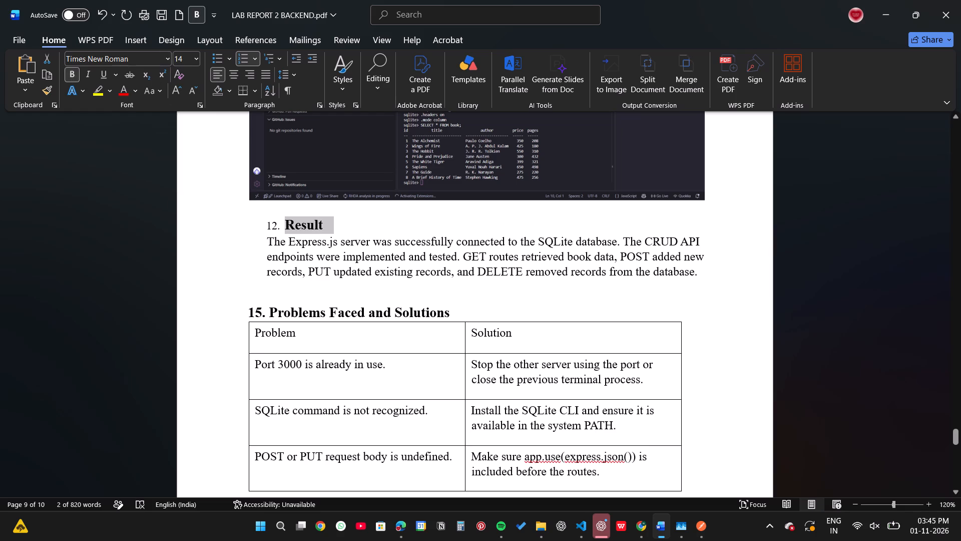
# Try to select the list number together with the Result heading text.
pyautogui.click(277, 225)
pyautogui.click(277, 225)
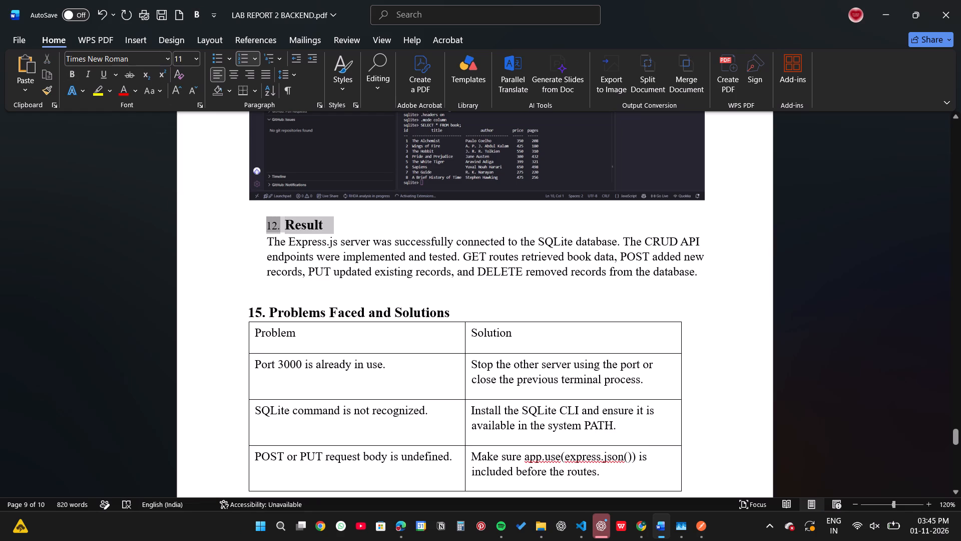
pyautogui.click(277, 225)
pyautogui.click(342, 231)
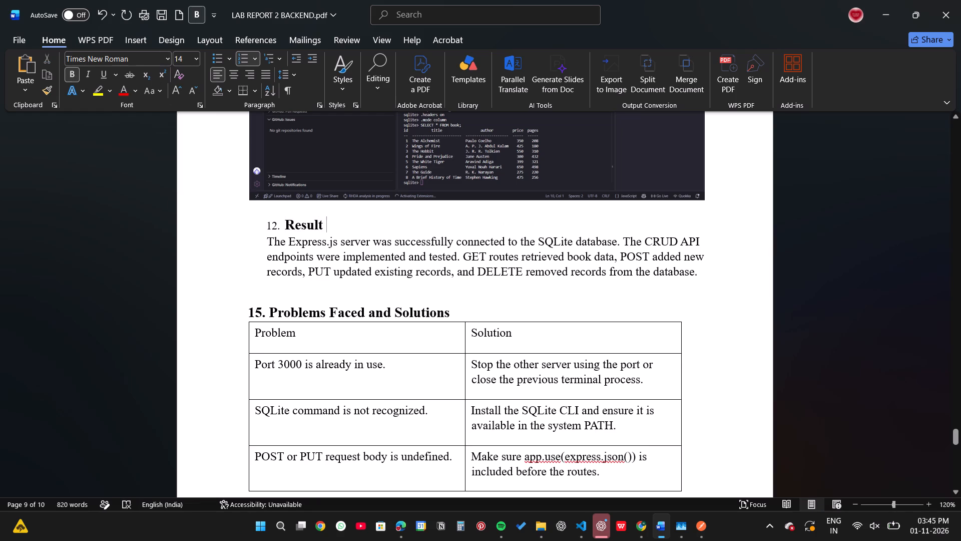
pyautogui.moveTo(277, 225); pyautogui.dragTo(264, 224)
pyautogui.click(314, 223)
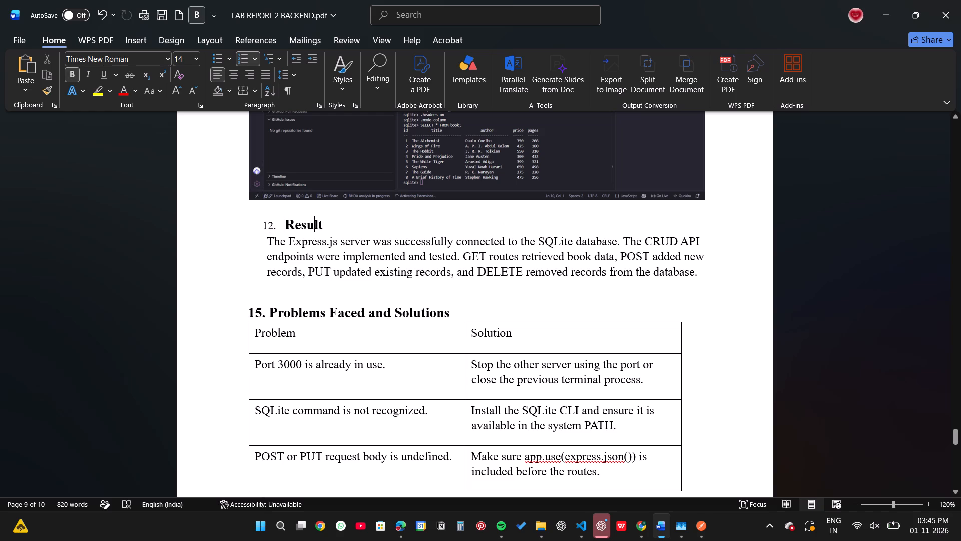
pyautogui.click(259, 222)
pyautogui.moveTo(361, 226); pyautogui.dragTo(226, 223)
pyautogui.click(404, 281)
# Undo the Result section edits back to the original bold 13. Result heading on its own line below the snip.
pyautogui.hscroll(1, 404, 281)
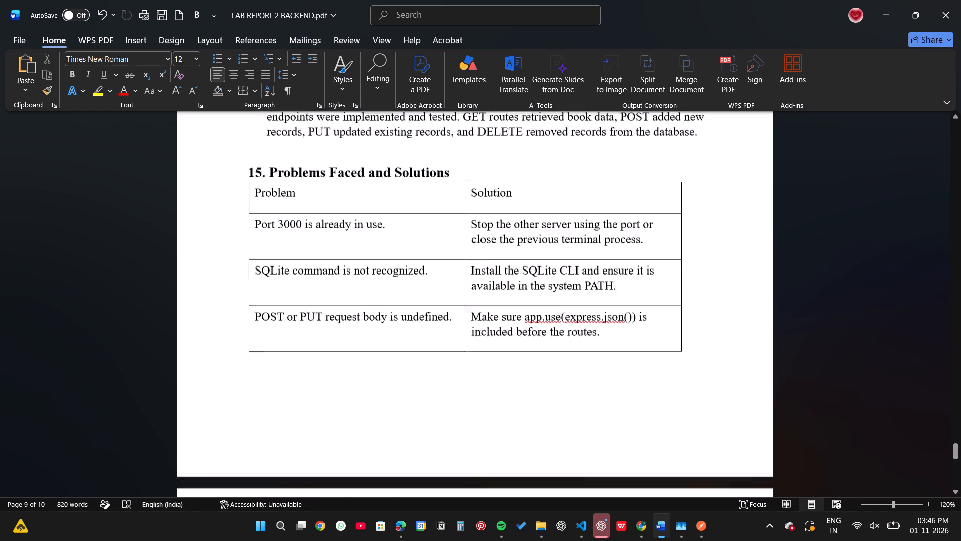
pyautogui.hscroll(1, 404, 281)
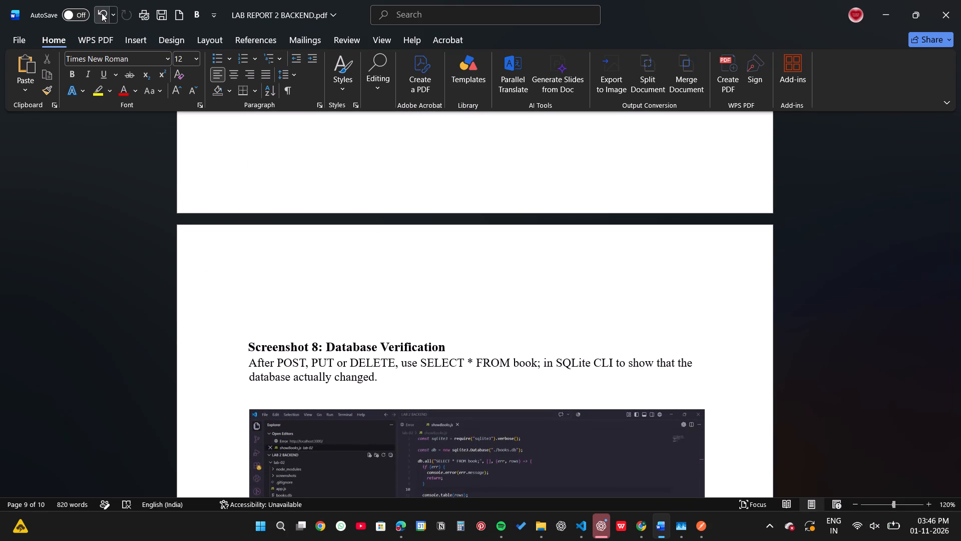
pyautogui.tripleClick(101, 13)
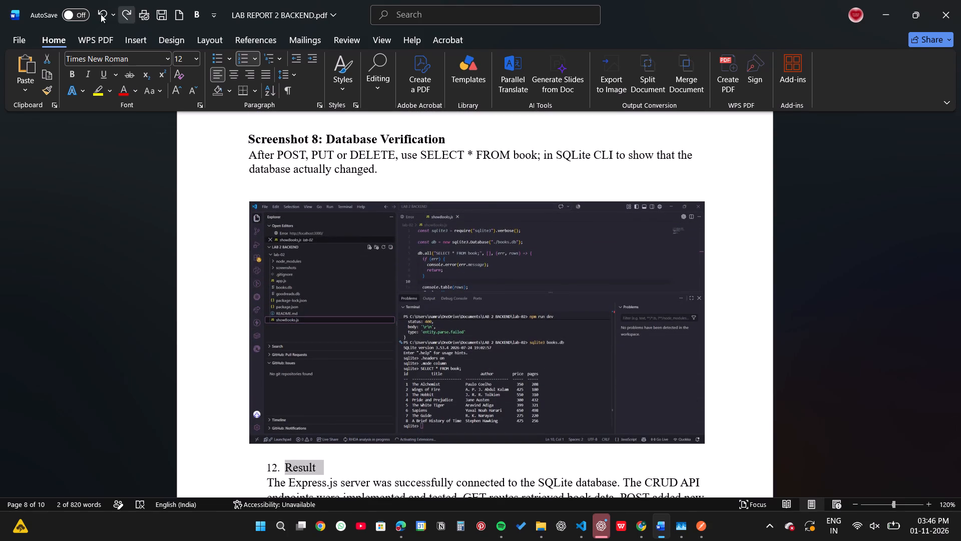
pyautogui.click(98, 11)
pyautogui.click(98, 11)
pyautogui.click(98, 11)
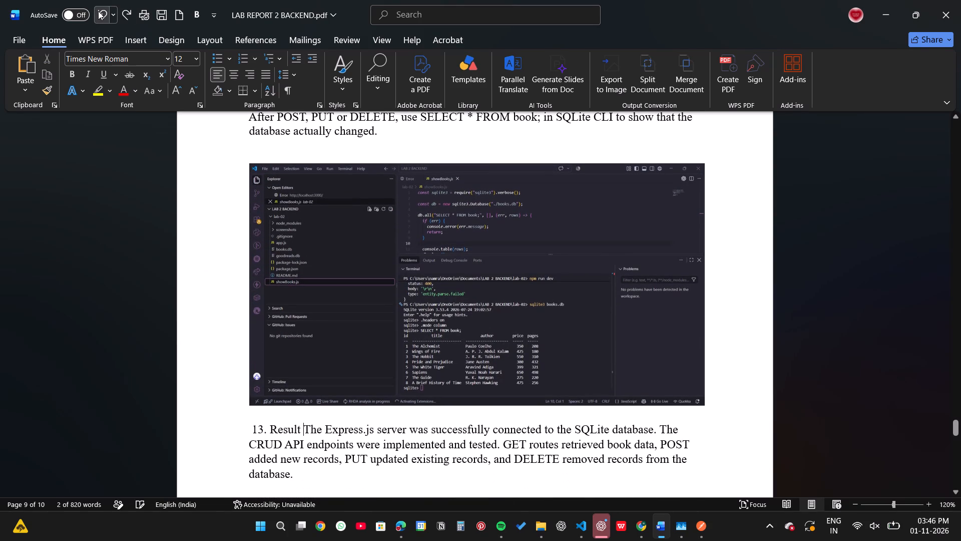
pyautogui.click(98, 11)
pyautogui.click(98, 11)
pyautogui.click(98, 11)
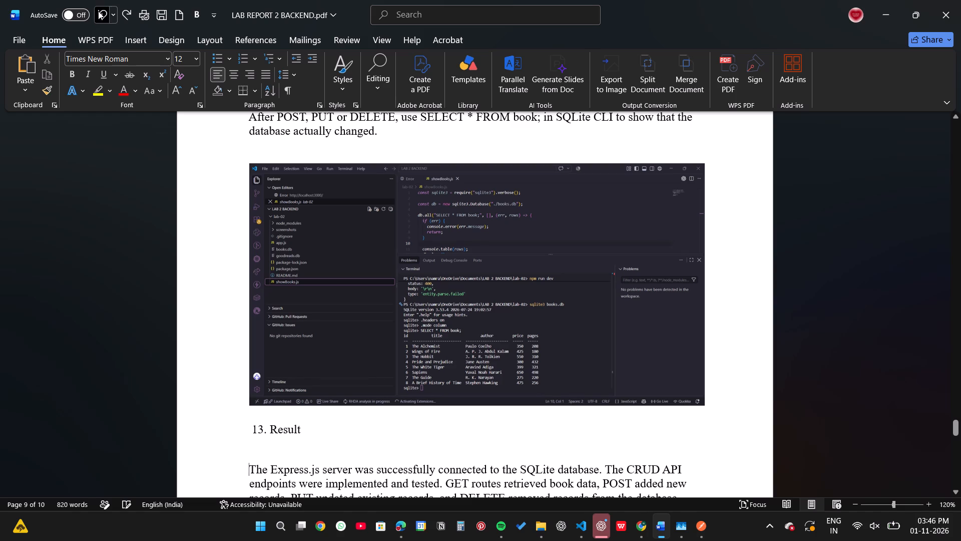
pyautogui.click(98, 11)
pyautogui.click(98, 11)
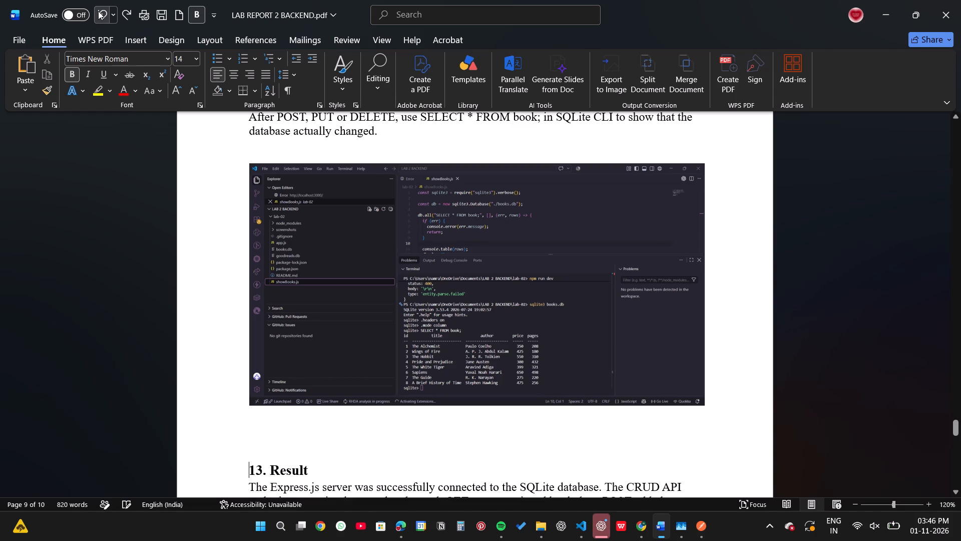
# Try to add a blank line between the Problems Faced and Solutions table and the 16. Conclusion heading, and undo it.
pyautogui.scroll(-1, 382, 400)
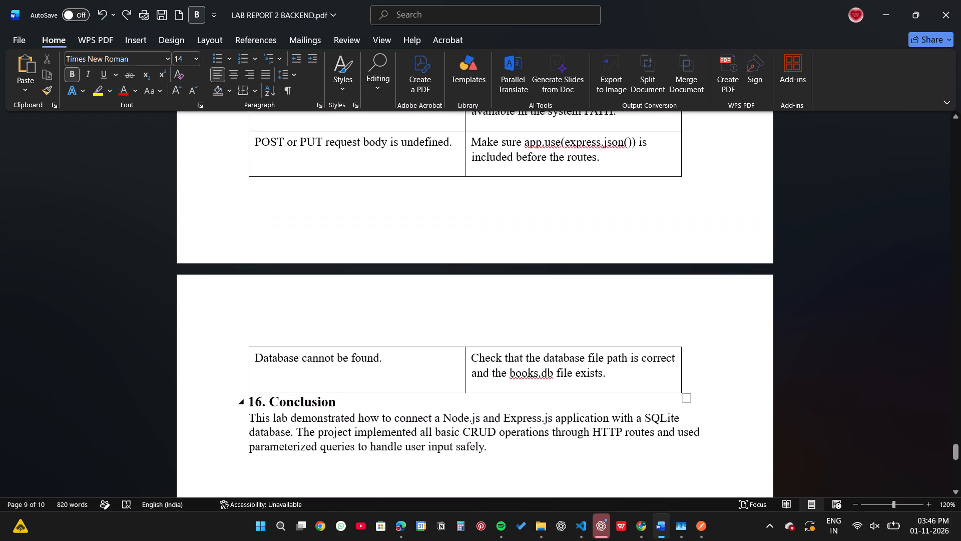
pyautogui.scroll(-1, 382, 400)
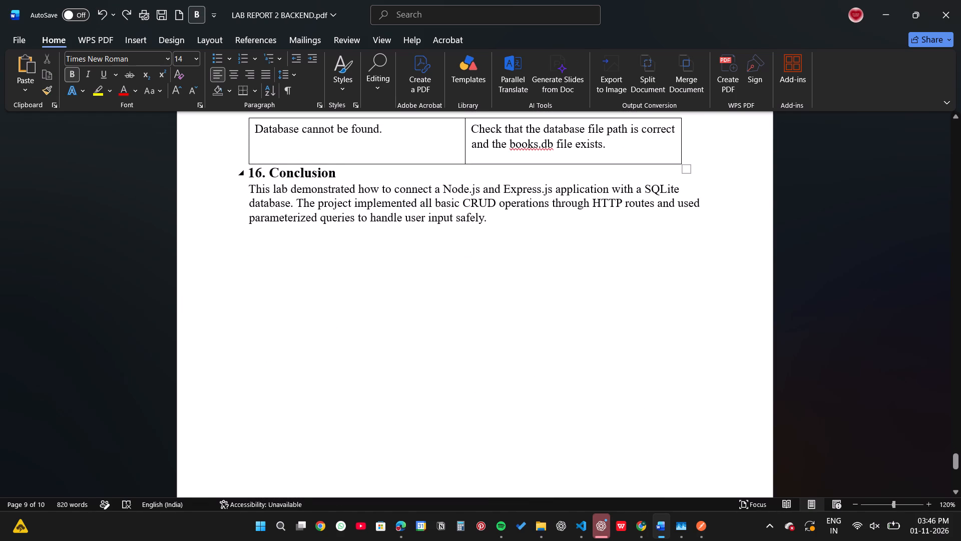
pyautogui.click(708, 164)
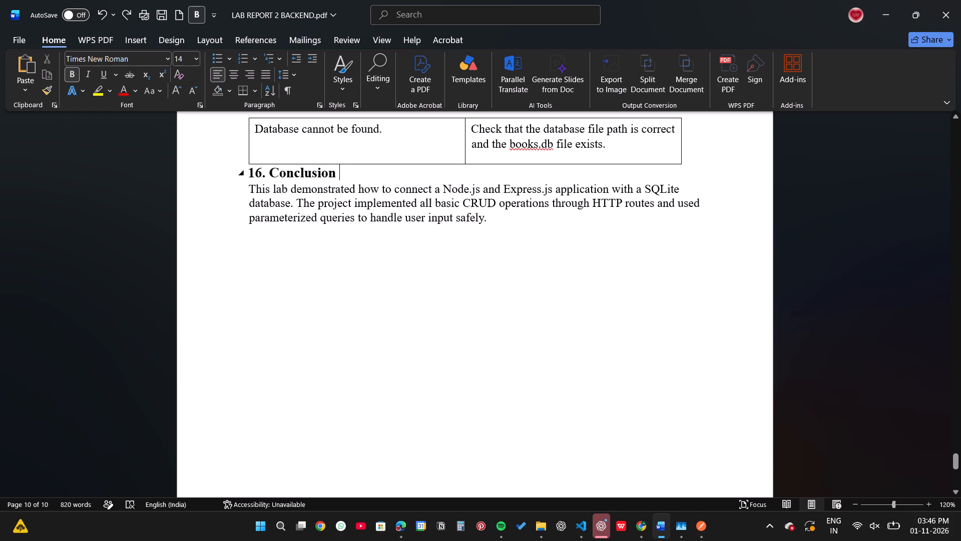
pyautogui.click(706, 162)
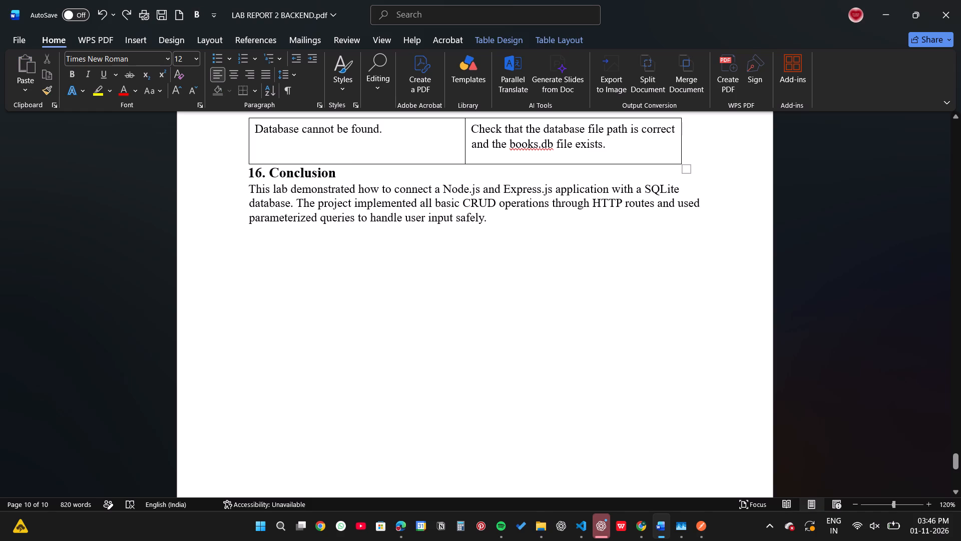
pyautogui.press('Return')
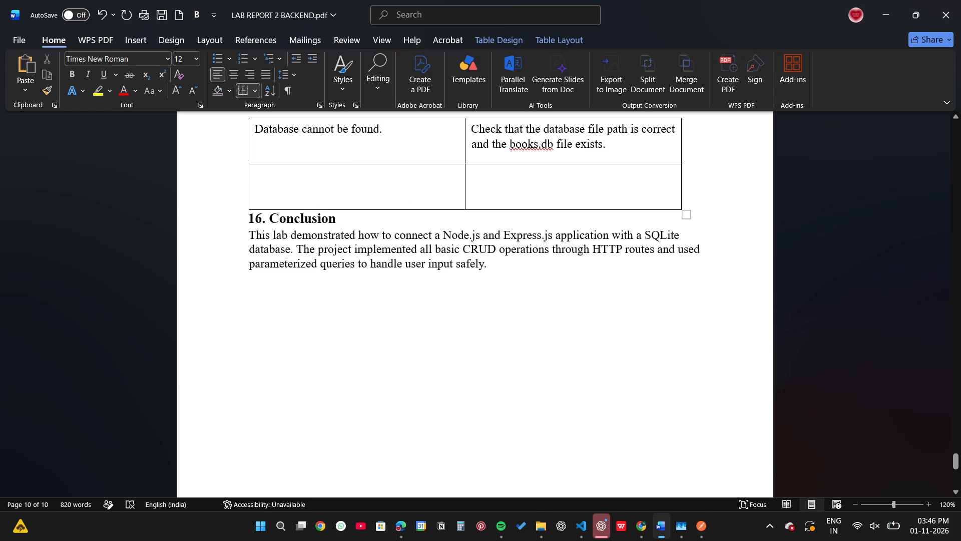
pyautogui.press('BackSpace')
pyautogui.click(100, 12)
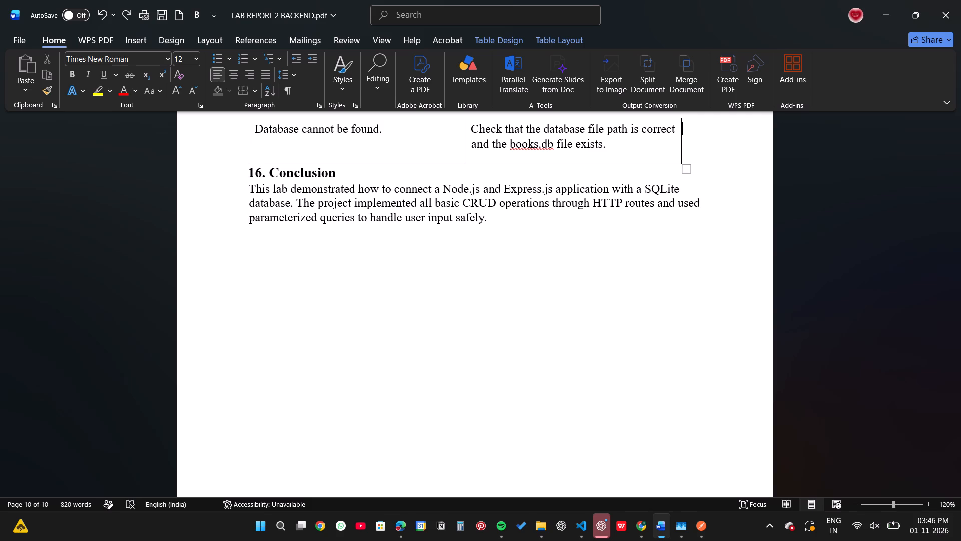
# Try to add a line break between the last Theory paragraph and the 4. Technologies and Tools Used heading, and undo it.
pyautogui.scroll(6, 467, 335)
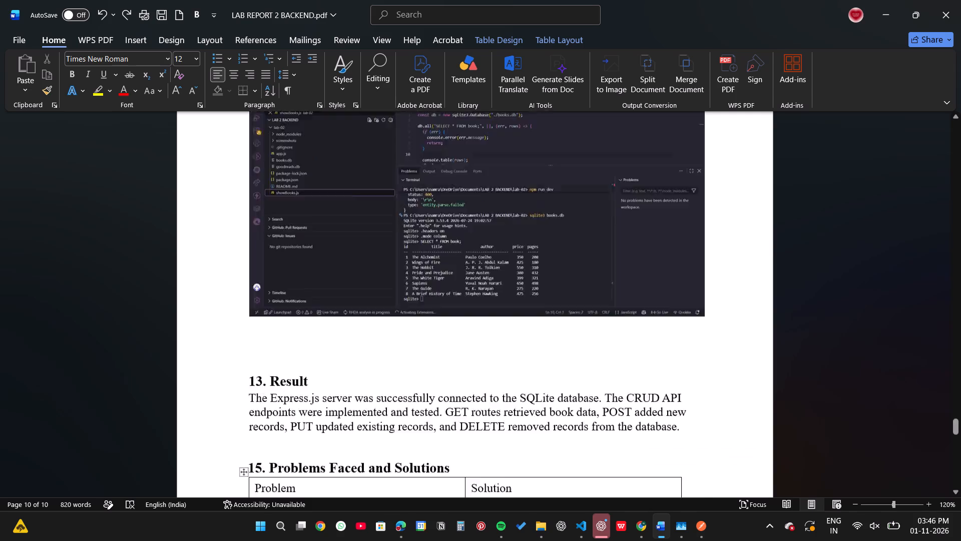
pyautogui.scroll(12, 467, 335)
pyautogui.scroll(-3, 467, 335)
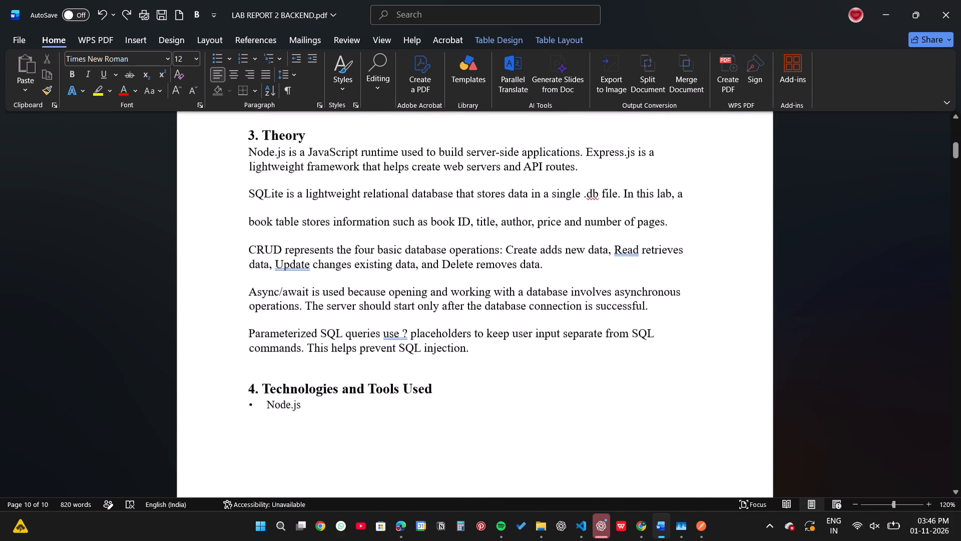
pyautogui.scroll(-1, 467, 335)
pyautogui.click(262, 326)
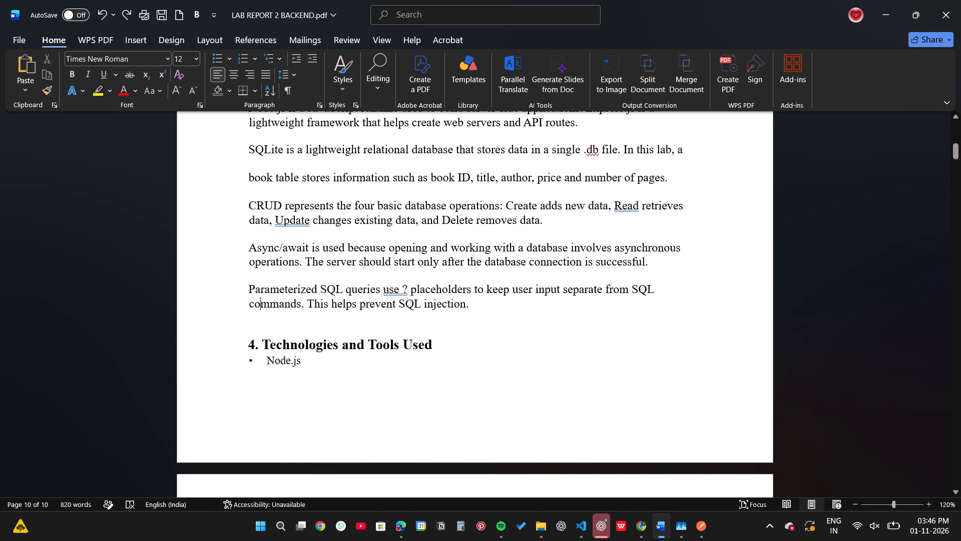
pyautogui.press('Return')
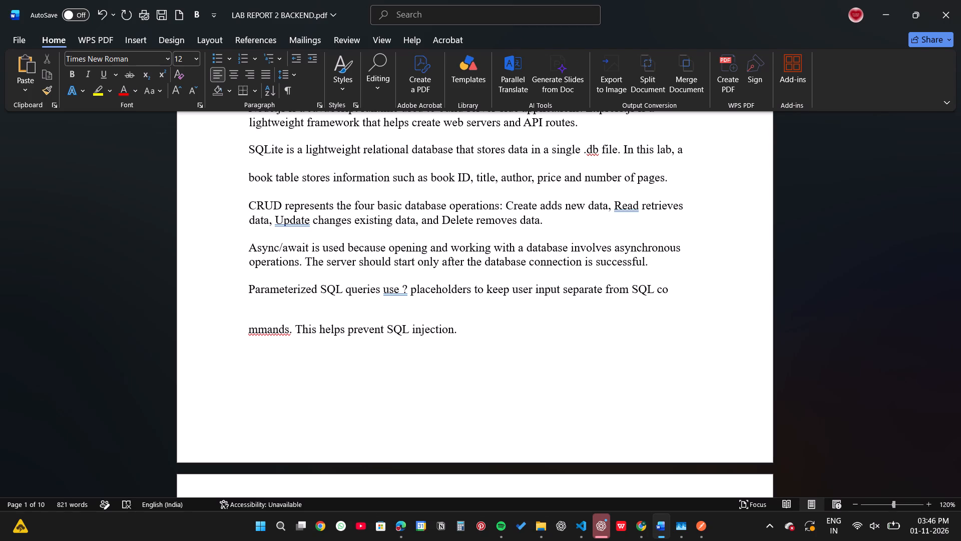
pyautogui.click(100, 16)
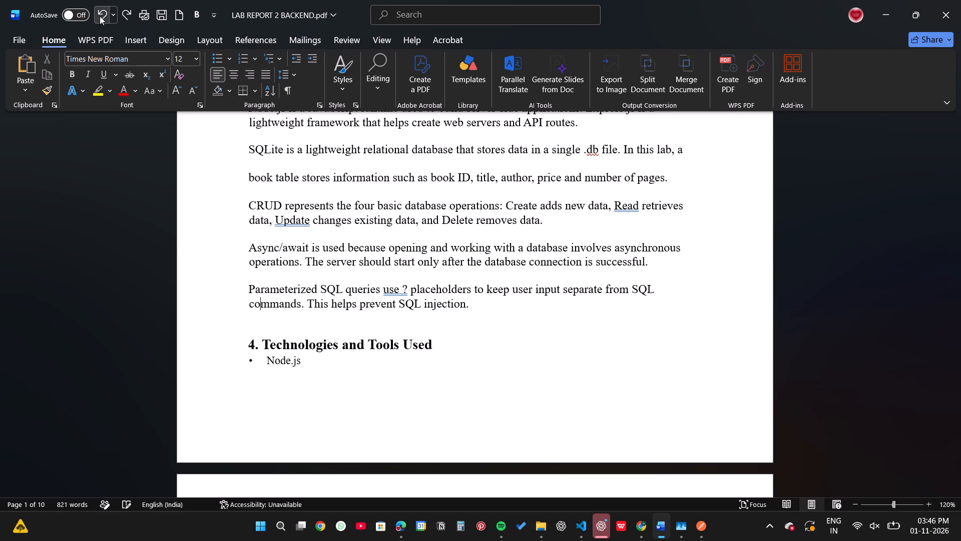
# Insert a blank line after the Theory section's last sentence, "This helps prevent SQL injection.".
pyautogui.click(260, 332)
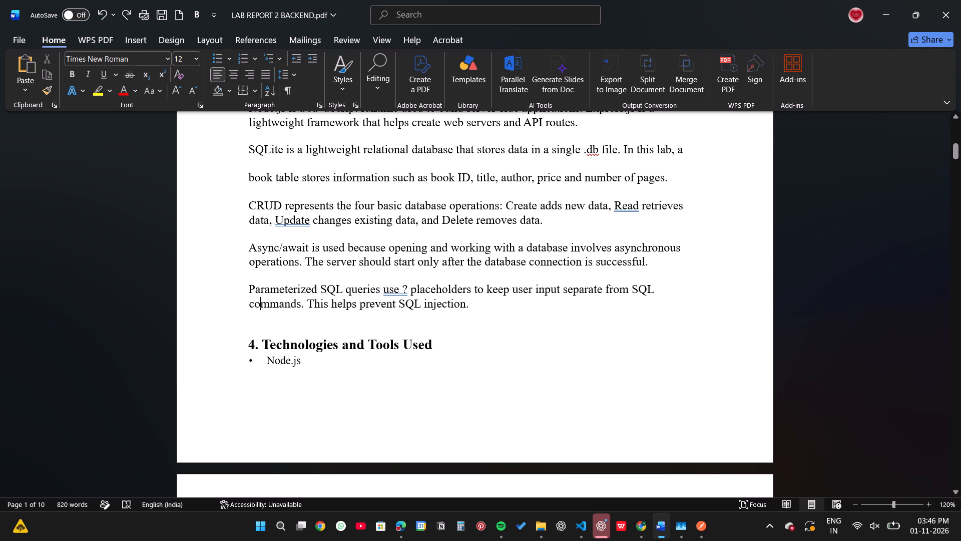
pyautogui.click(247, 327)
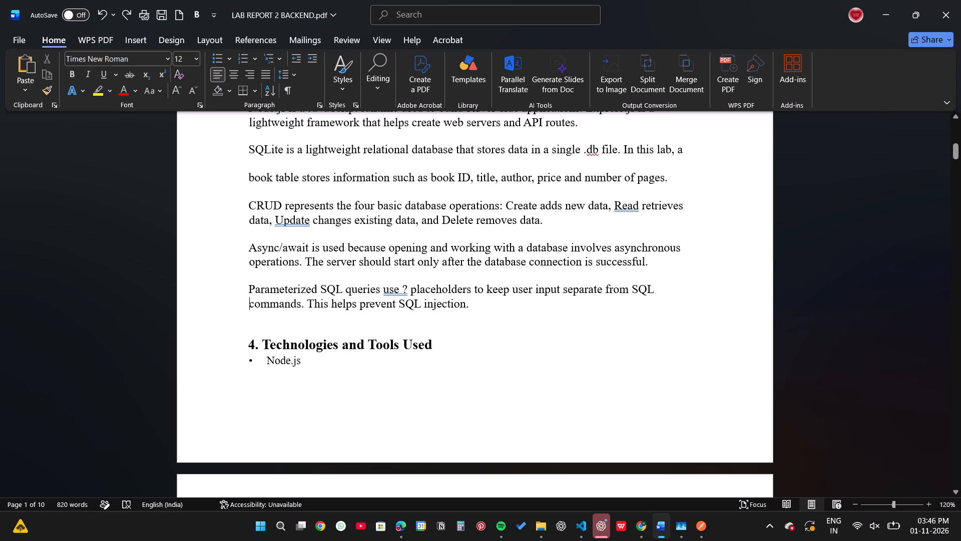
pyautogui.click(261, 332)
pyautogui.click(484, 312)
pyautogui.press('Return')
# Delete the horizontal line below the npm install command in section 8. Installation and Running the Project.
pyautogui.scroll(-4, 484, 312)
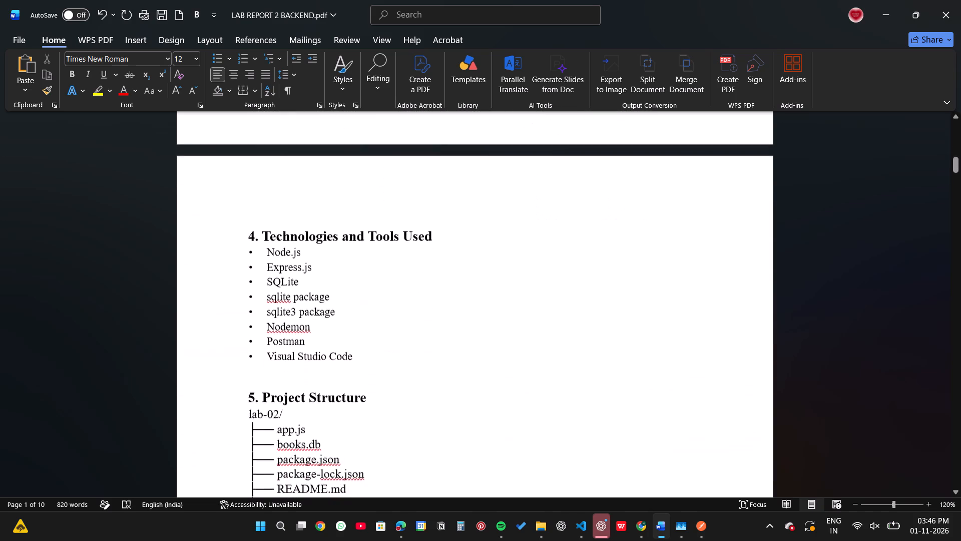
pyautogui.scroll(-5, 484, 312)
pyautogui.scroll(1, 484, 312)
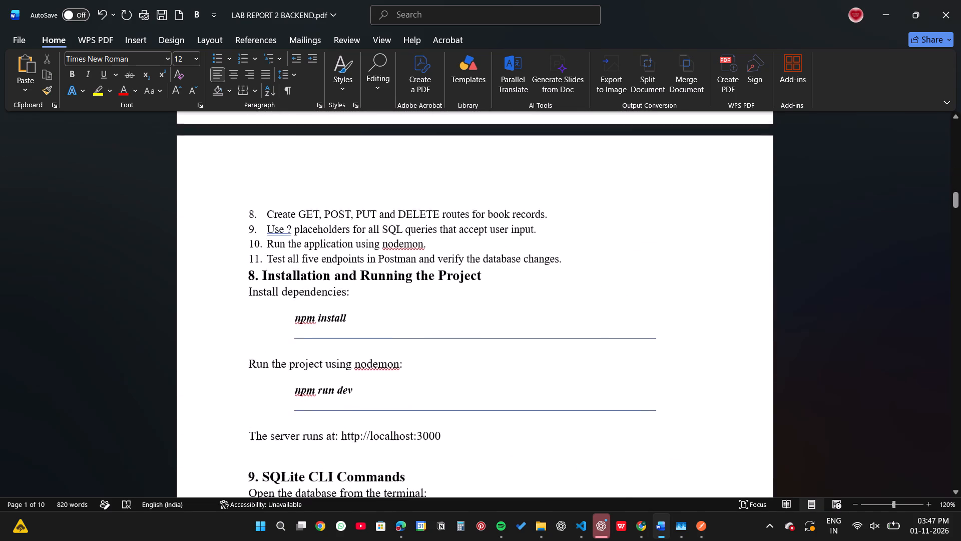
pyautogui.scroll(2, 484, 312)
pyautogui.click(711, 226)
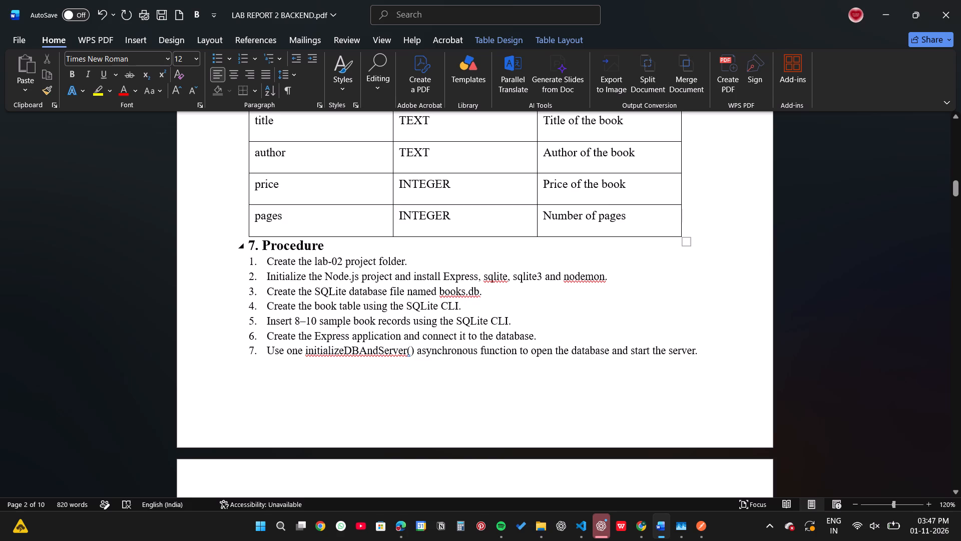
pyautogui.scroll(-3, 389, 360)
pyautogui.scroll(1, 389, 360)
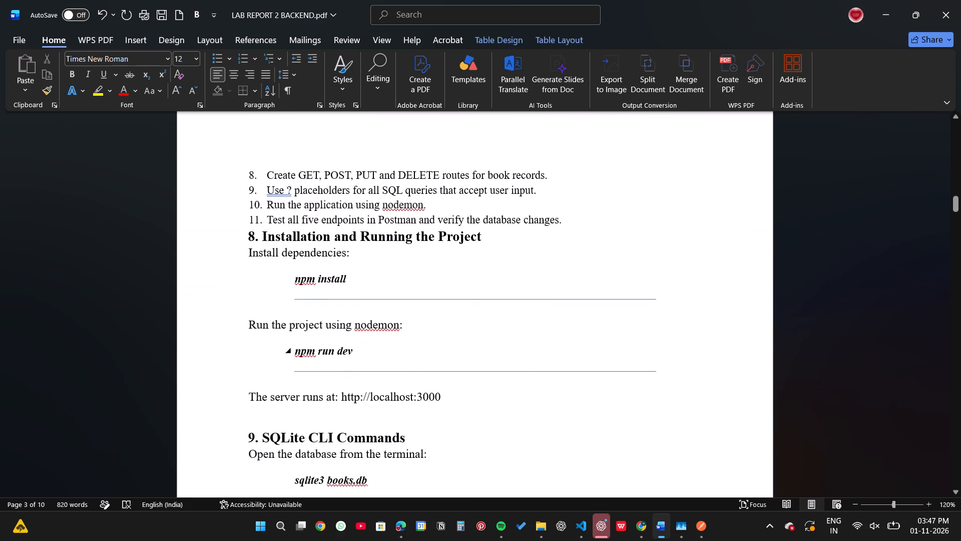
pyautogui.moveTo(670, 309); pyautogui.dragTo(274, 313)
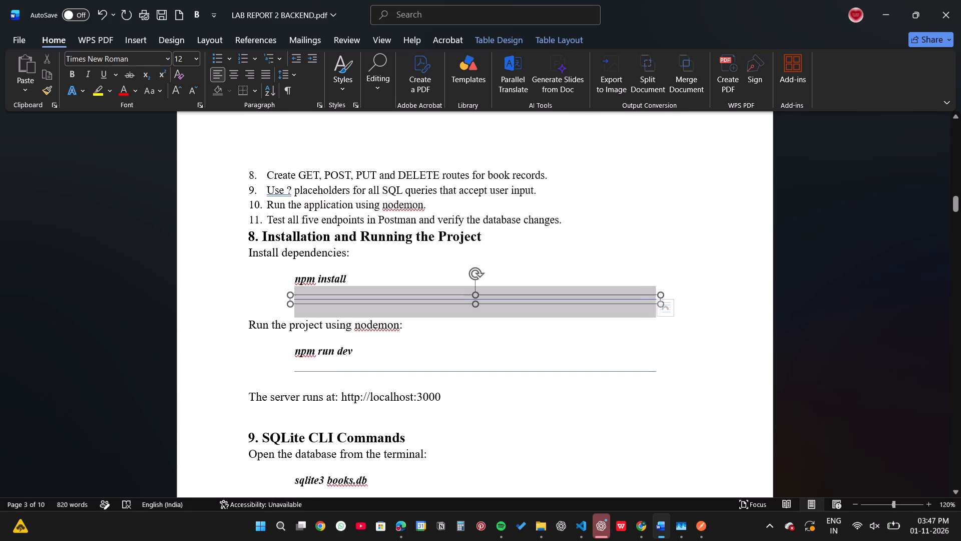
pyautogui.moveTo(274, 313); pyautogui.dragTo(271, 305)
pyautogui.press('BackSpace')
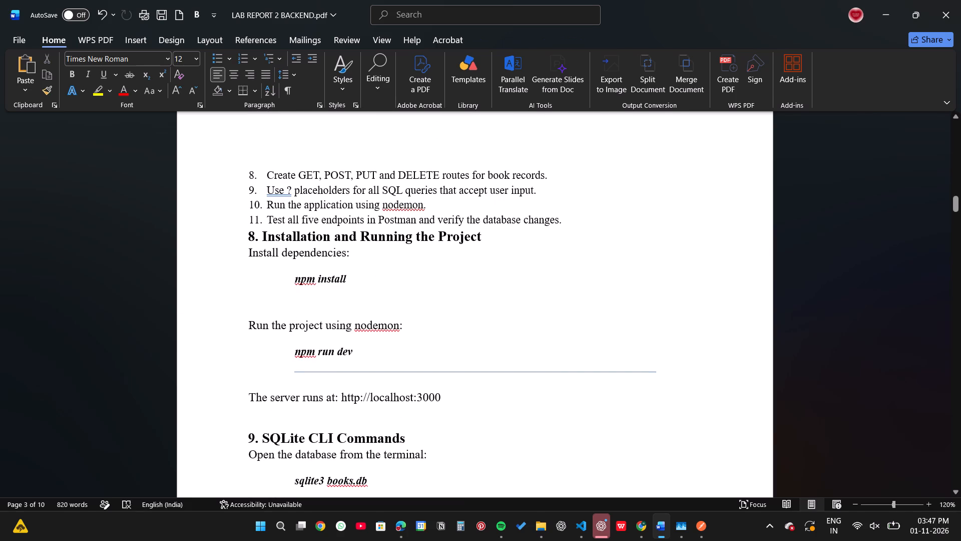
# Delete the horizontal line below the npm run dev command.
pyautogui.click(515, 384)
pyautogui.click(494, 374)
pyautogui.moveTo(673, 372); pyautogui.dragTo(279, 385)
pyautogui.press('BackSpace')
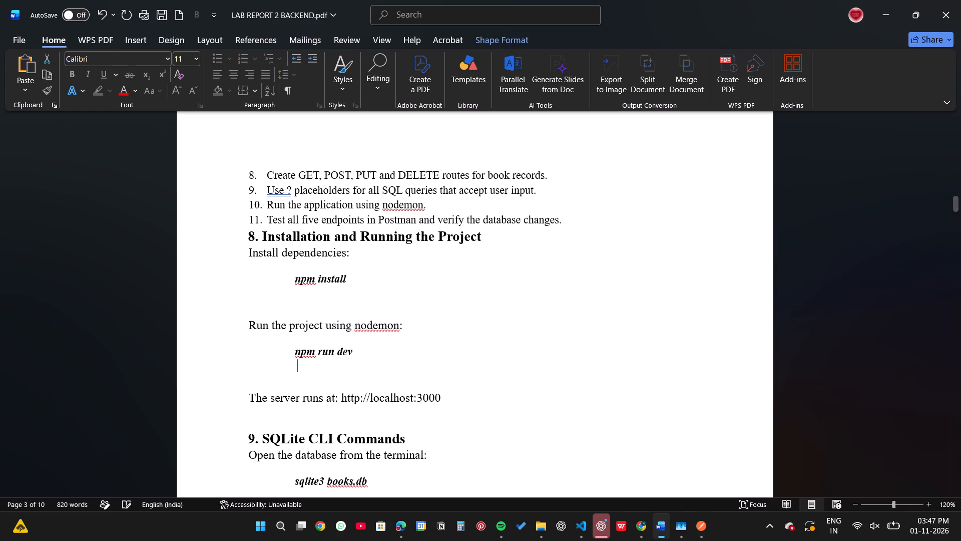
# Delete the horizontal line and the empty space below the sqlite3 books.db command in section 9. SQLite CLI Commands.
pyautogui.scroll(-3, 511, 341)
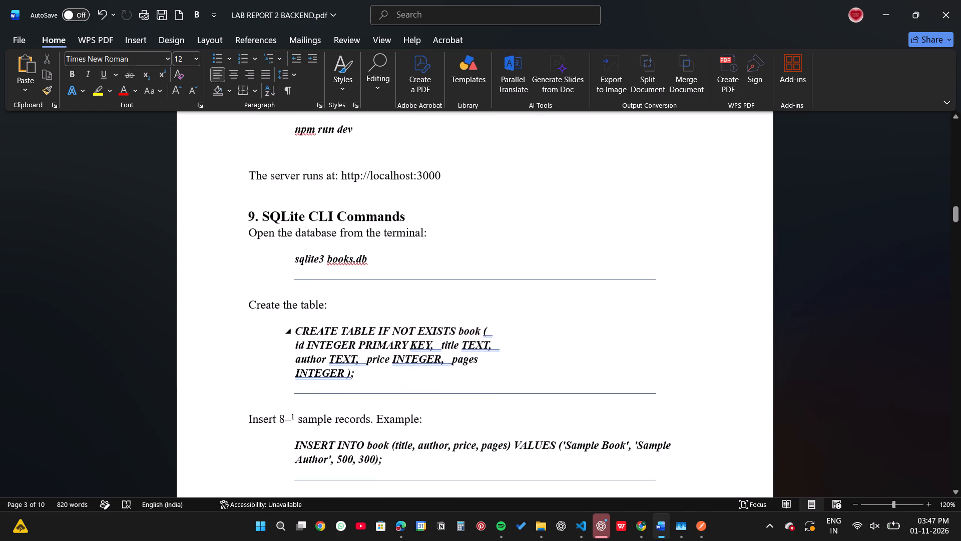
pyautogui.scroll(-3, 511, 341)
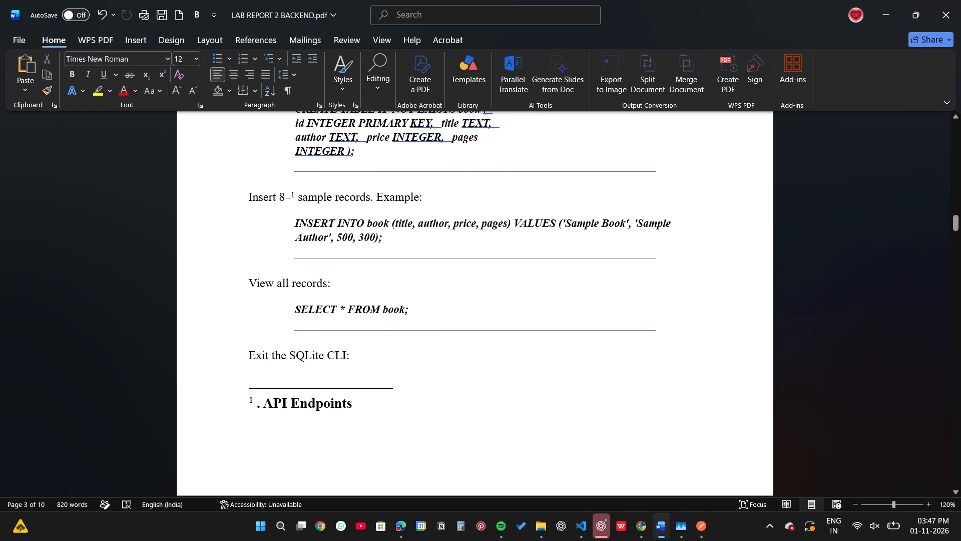
pyautogui.scroll(-1, 511, 341)
pyautogui.hscroll(1, 427, 386)
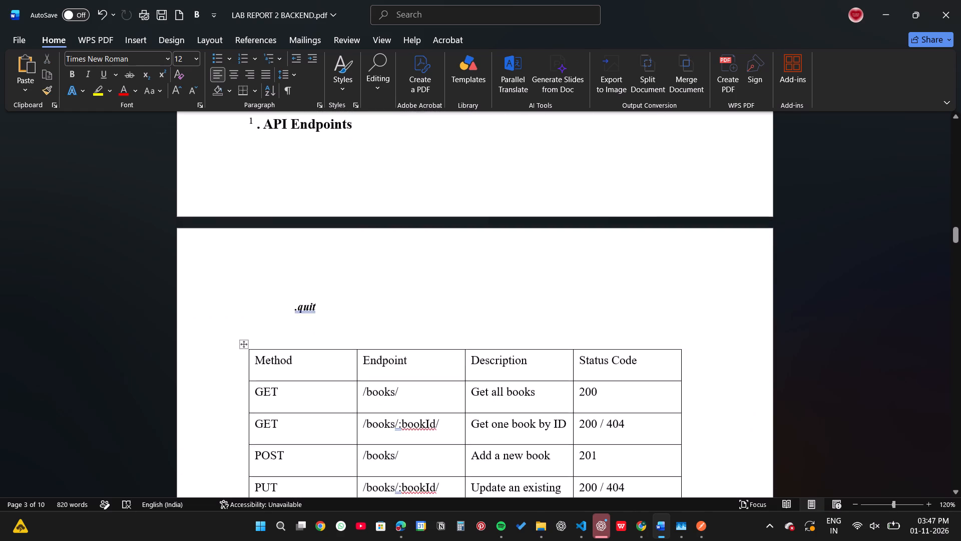
pyautogui.hscroll(1, 427, 386)
pyautogui.click(401, 269)
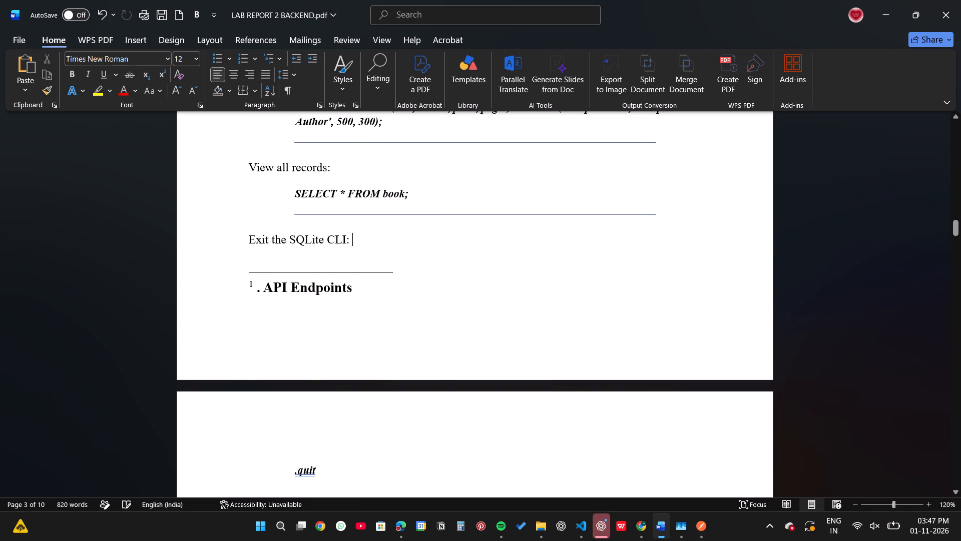
pyautogui.scroll(1, 541, 211)
pyautogui.scroll(1, 459, 255)
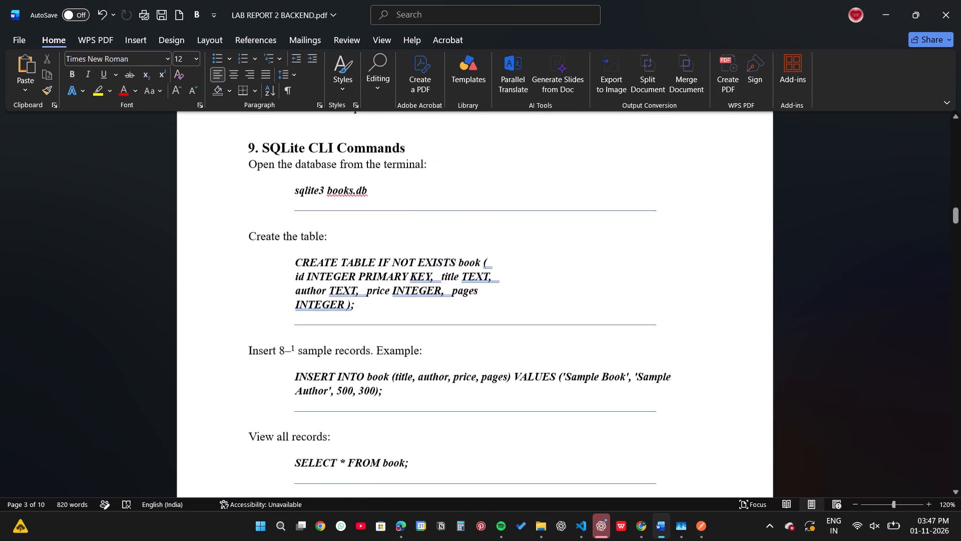
pyautogui.scroll(1, 459, 255)
pyautogui.click(448, 257)
pyautogui.doubleClick(448, 257)
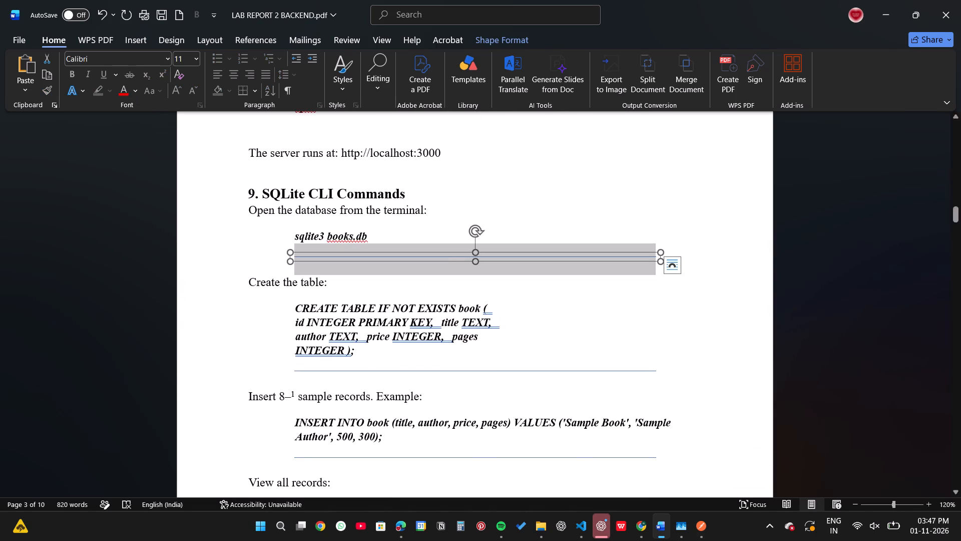
pyautogui.press('BackSpace')
pyautogui.press('Delete')
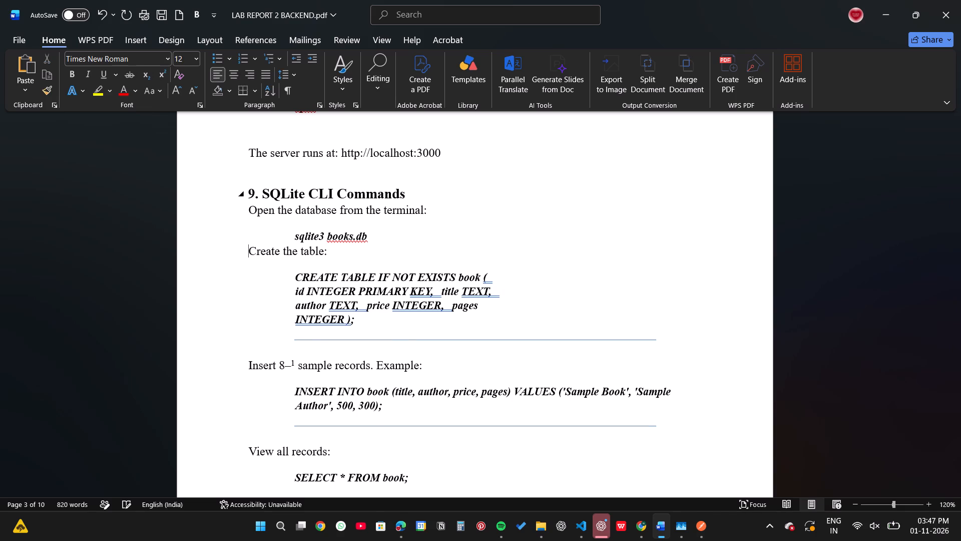
# Delete the horizontal line below the CREATE TABLE statement.
pyautogui.click(377, 239)
pyautogui.click(417, 341)
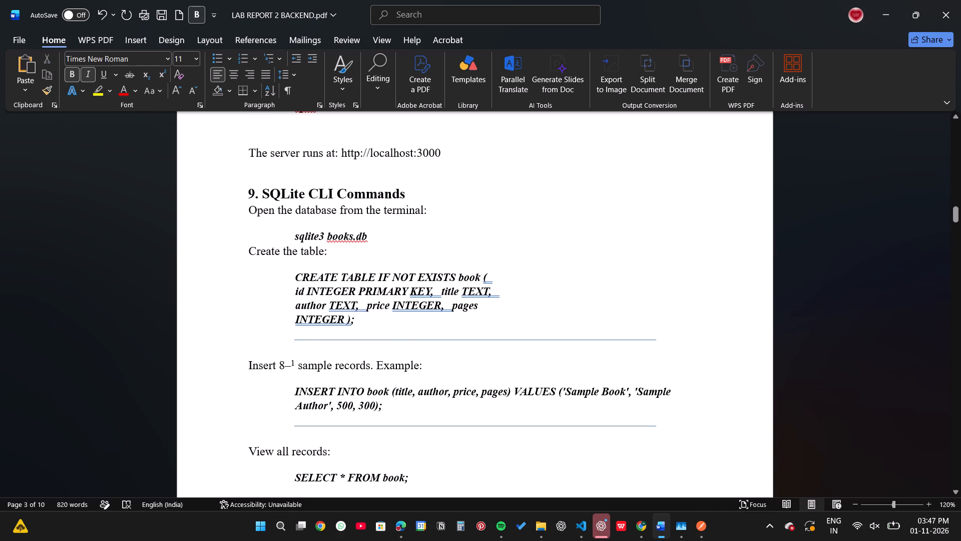
pyautogui.doubleClick(421, 345)
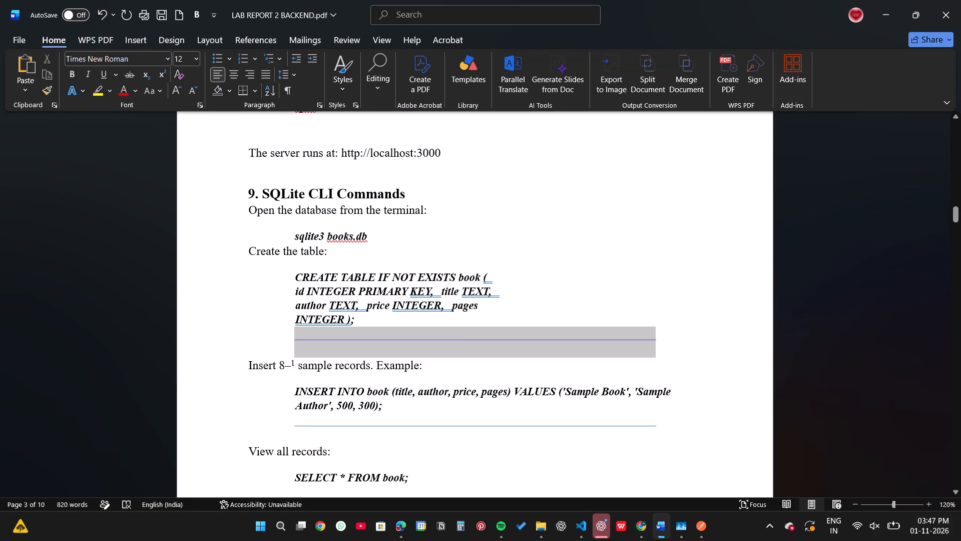
pyautogui.press('BackSpace')
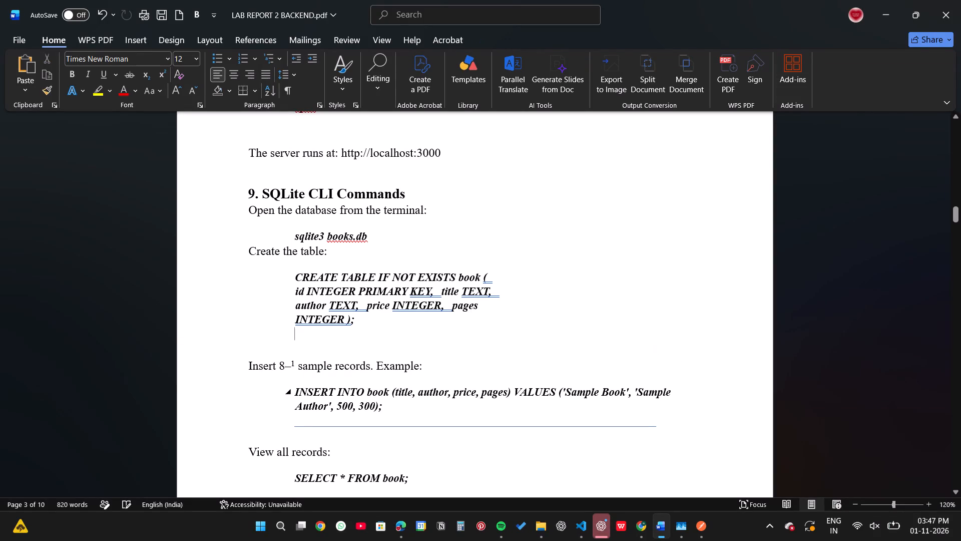
# Delete the horizontal line below the INSERT INTO book example.
pyautogui.click(425, 428)
pyautogui.click(422, 427)
pyautogui.doubleClick(422, 427)
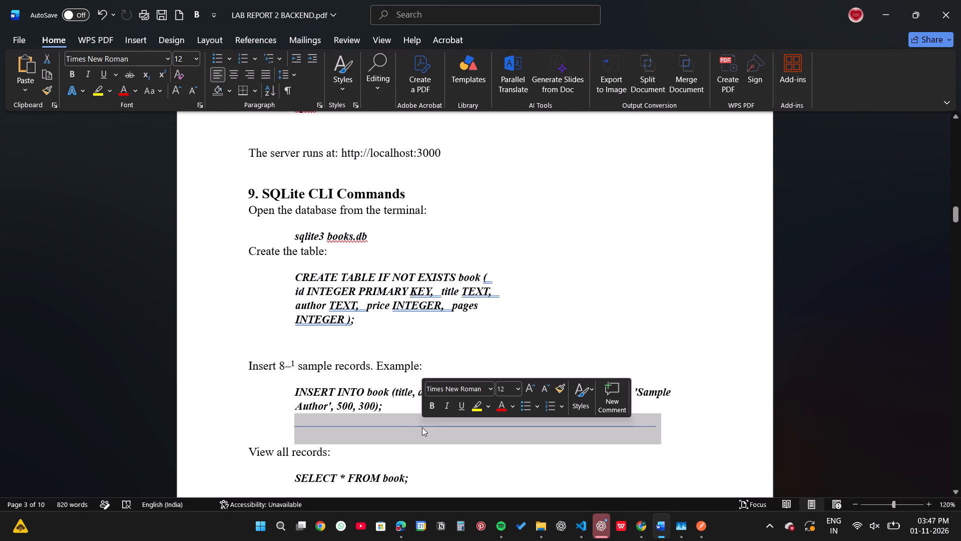
pyautogui.click(422, 427)
pyautogui.doubleClick(422, 427)
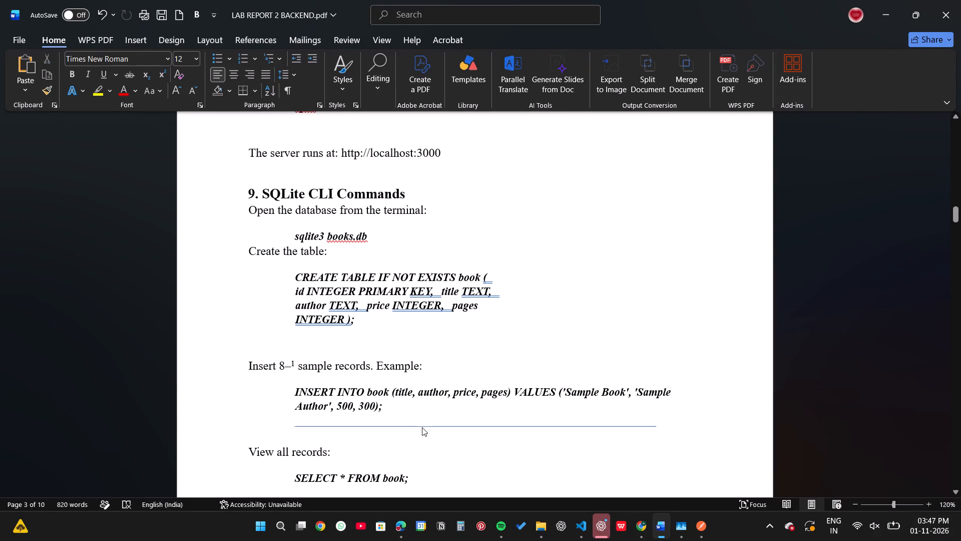
pyautogui.press('BackSpace')
# Delete the horizontal line below the SELECT * FROM book; command.
pyautogui.scroll(-1, 422, 427)
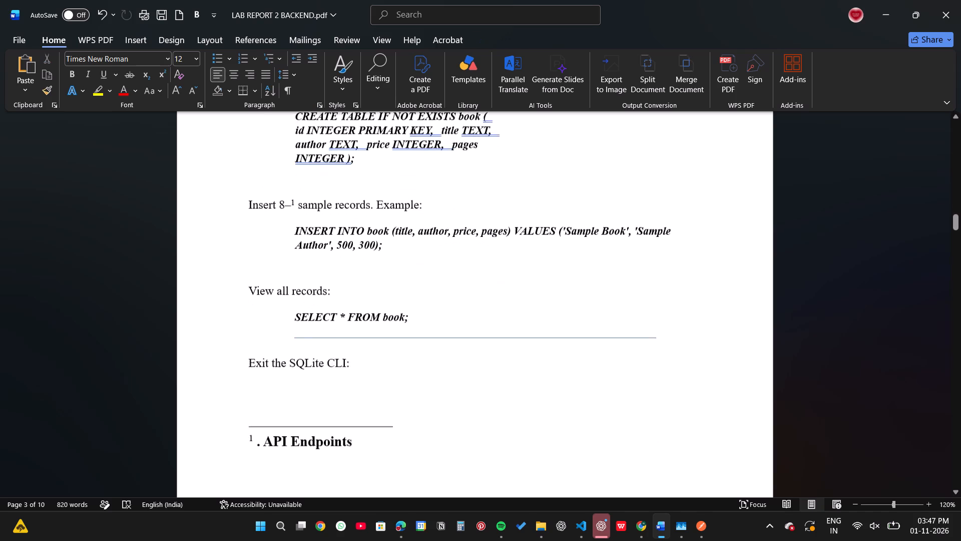
pyautogui.scroll(-1, 422, 427)
pyautogui.click(458, 302)
pyautogui.doubleClick(458, 302)
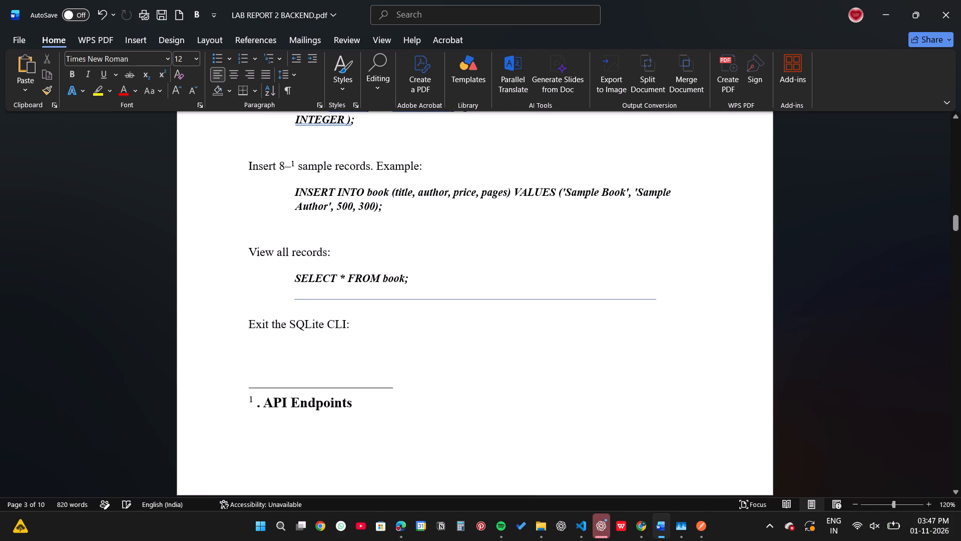
pyautogui.press('BackSpace')
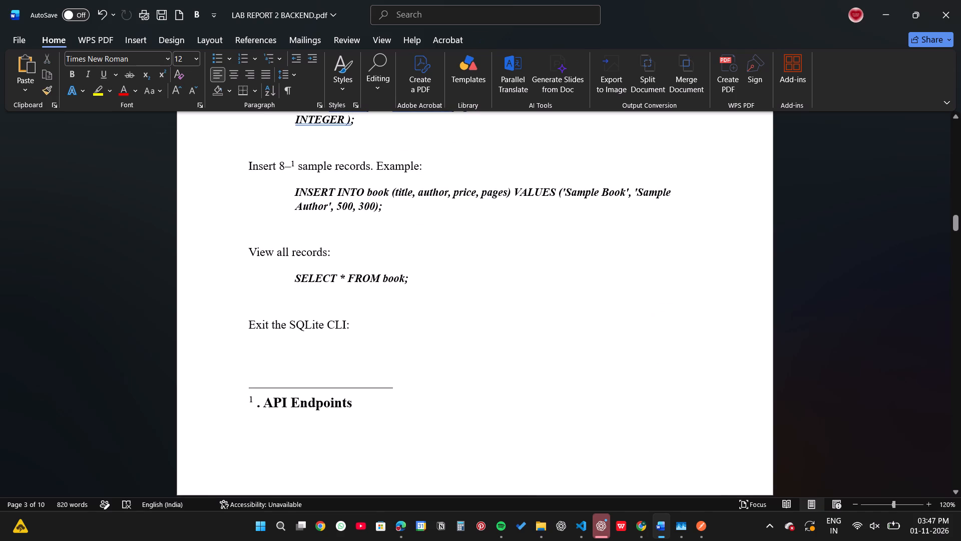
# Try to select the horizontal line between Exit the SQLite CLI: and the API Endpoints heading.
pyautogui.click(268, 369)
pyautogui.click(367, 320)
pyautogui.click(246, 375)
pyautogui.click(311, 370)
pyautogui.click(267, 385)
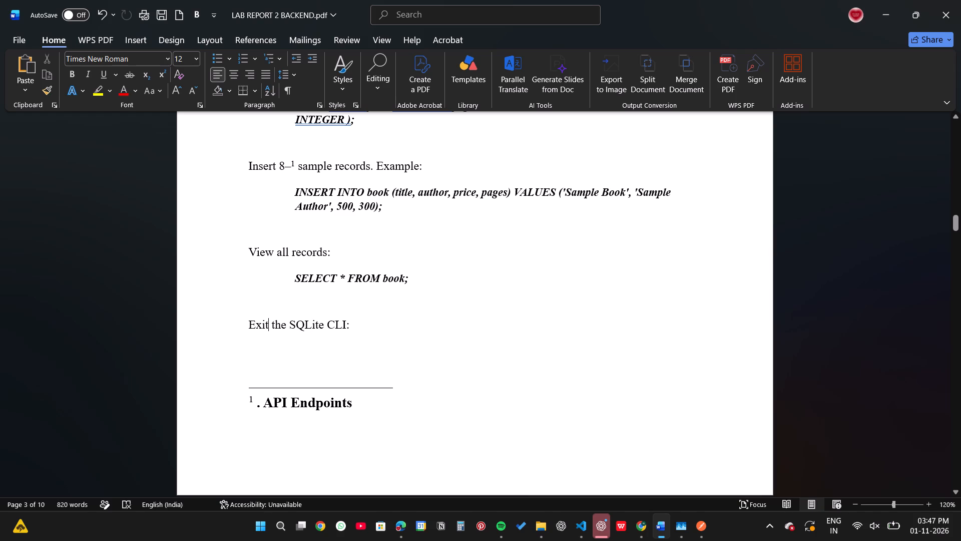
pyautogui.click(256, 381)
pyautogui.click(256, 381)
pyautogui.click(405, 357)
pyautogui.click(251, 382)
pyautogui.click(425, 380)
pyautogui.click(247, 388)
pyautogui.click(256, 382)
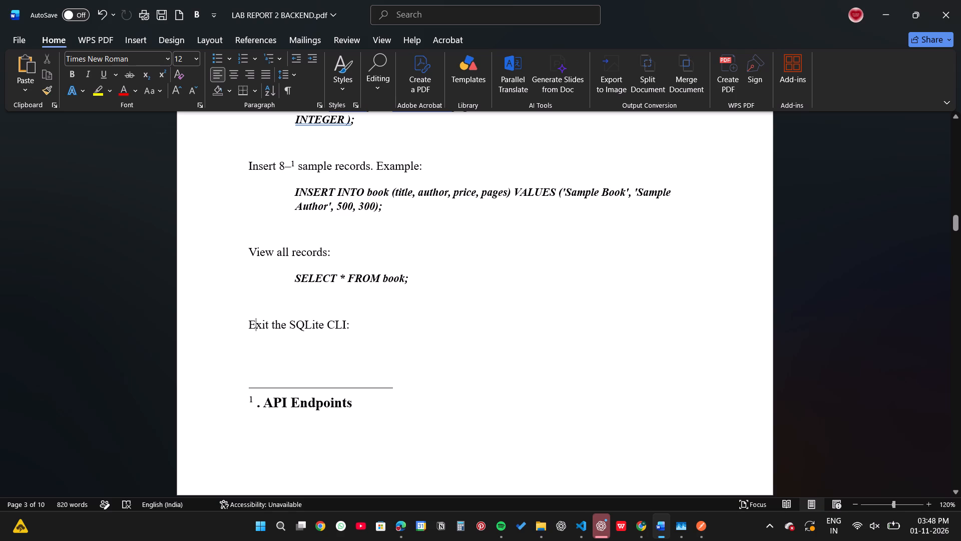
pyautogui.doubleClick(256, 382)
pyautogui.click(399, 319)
# Remove the space between the superscript 1 and the period in the API Endpoints heading.
pyautogui.hscroll(1, 401, 397)
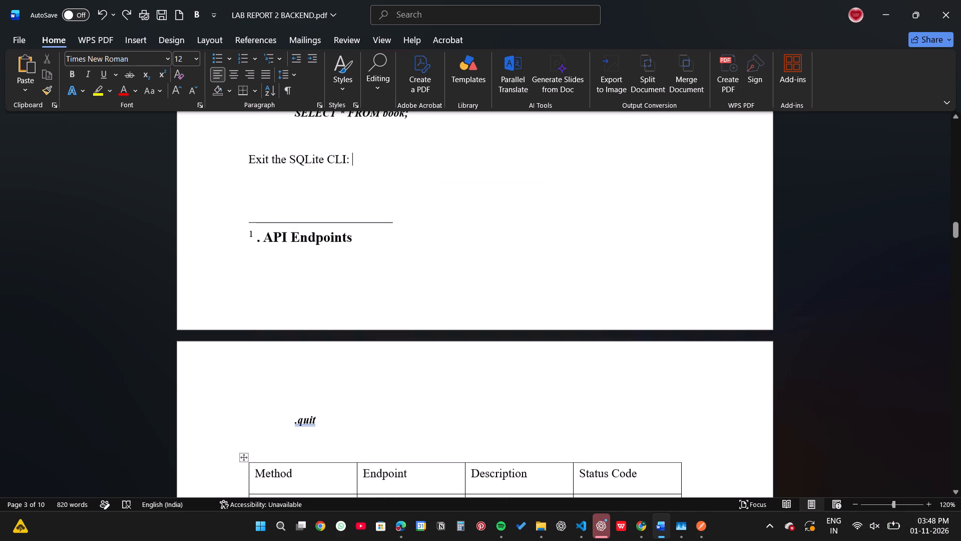
pyautogui.click(258, 233)
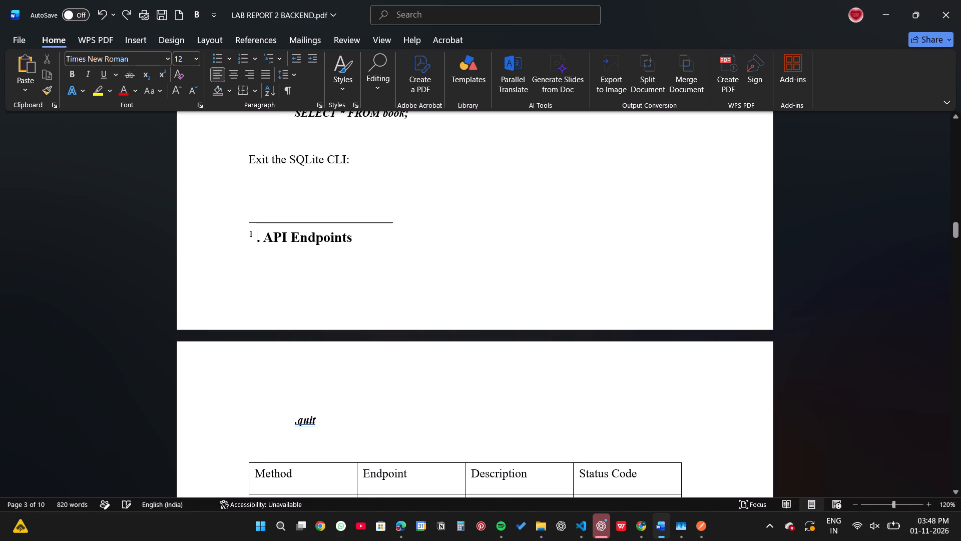
pyautogui.press('Return')
pyautogui.press('Return')
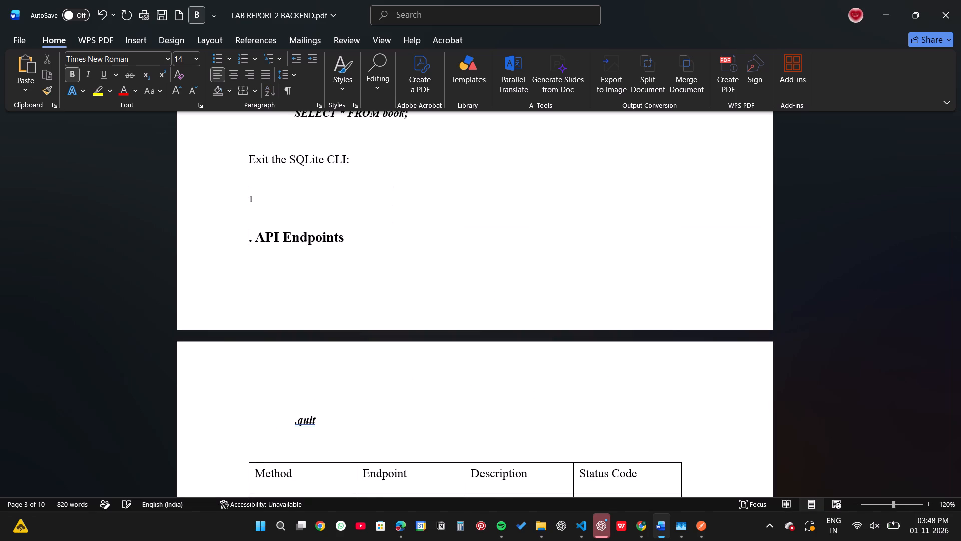
pyautogui.press('BackSpace')
pyautogui.press('BackSpace')
pyautogui.press('BackSpace')
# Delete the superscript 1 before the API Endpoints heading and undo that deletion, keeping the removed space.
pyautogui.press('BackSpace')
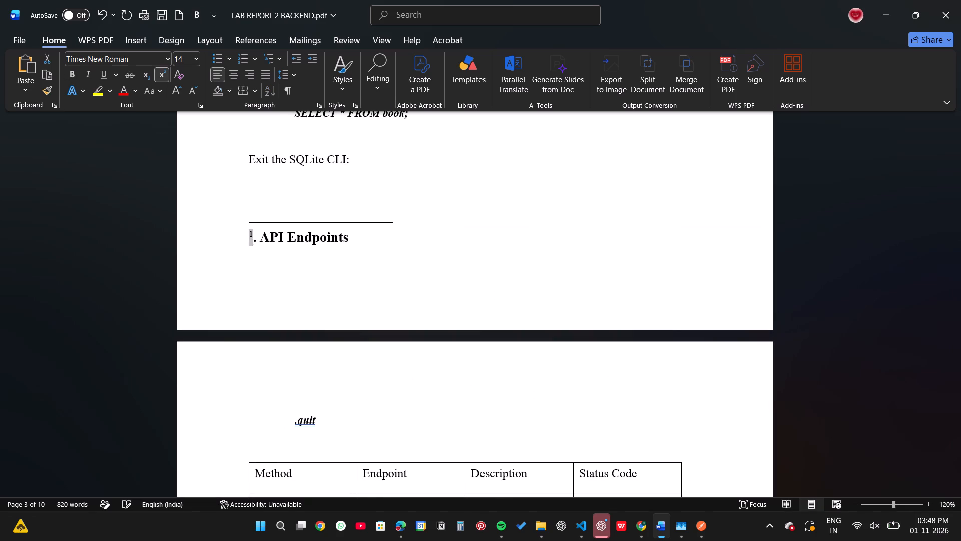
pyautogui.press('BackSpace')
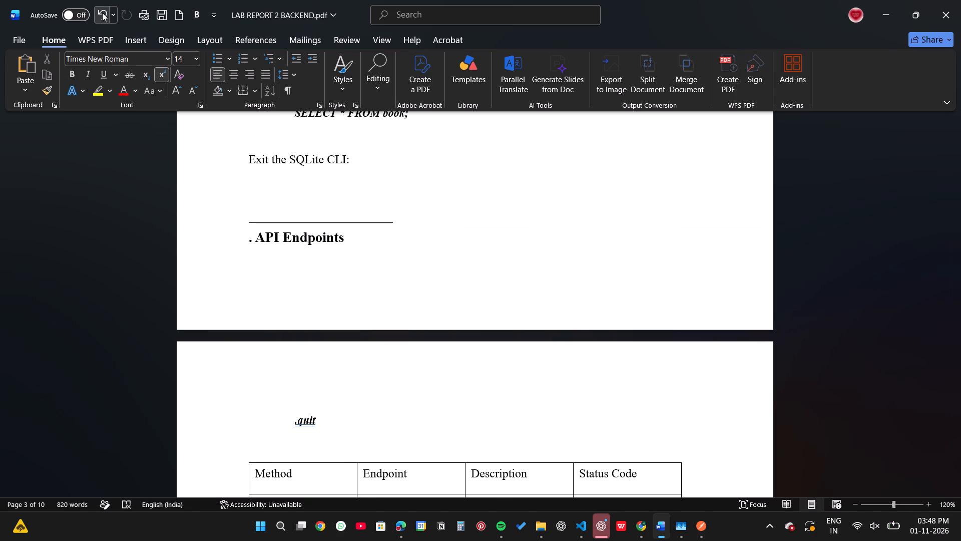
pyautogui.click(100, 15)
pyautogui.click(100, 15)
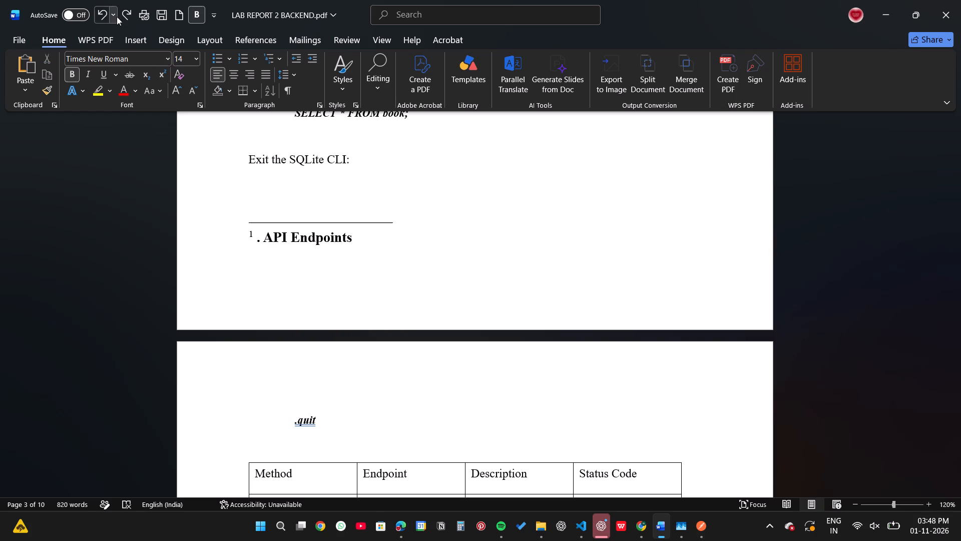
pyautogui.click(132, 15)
# Insert six blank lines between the Server Running screenshot and the Screenshot 2: SQLite Database heading.
pyautogui.click(318, 390)
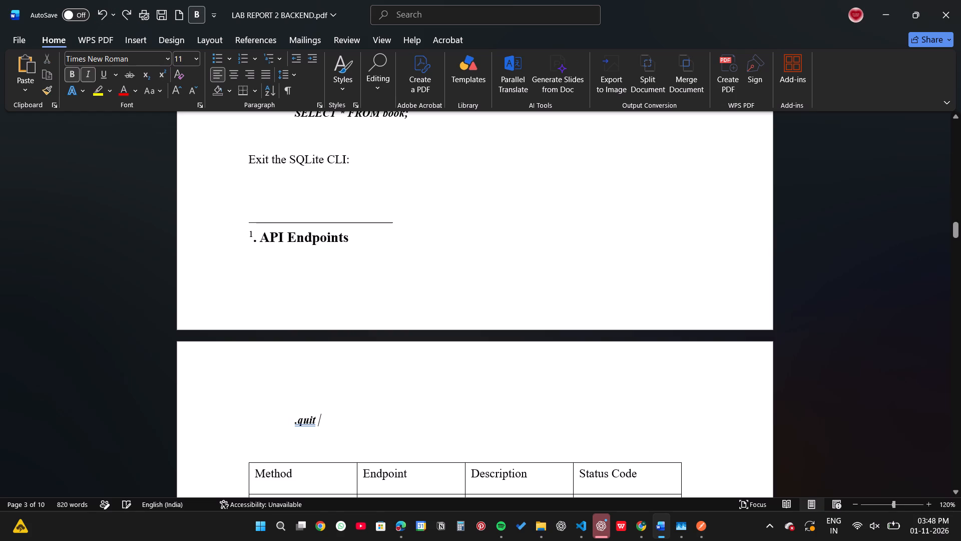
pyautogui.scroll(-1, 430, 425)
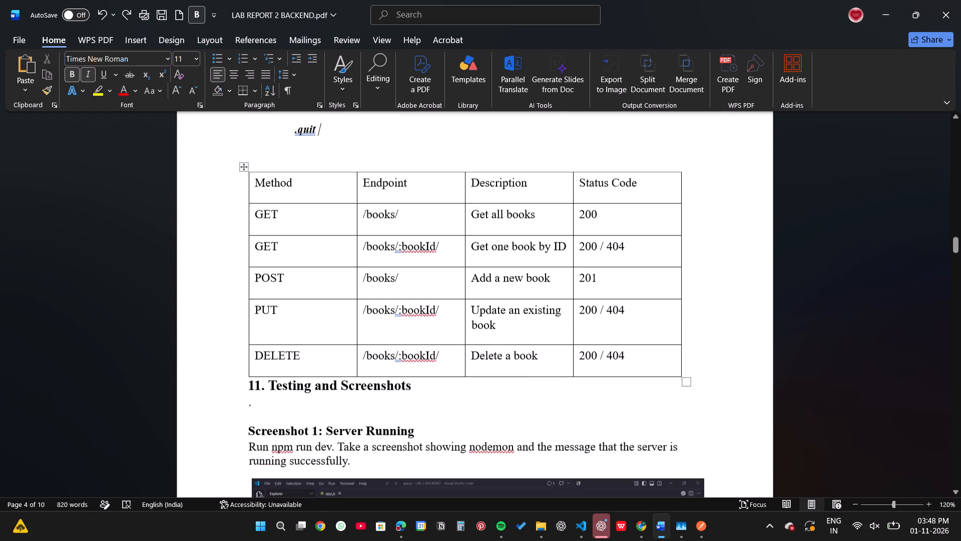
pyautogui.scroll(-3, 430, 425)
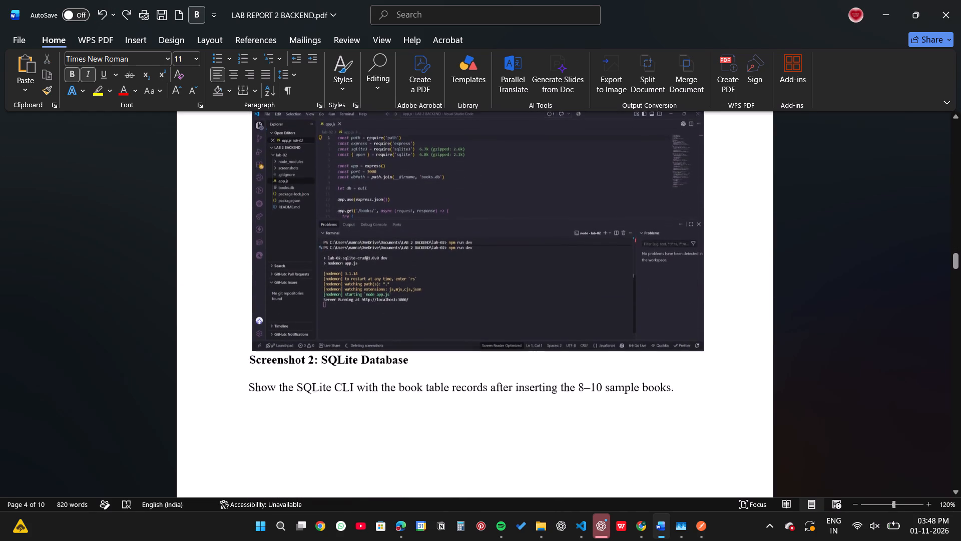
pyautogui.scroll(1, 430, 425)
pyautogui.click(719, 201)
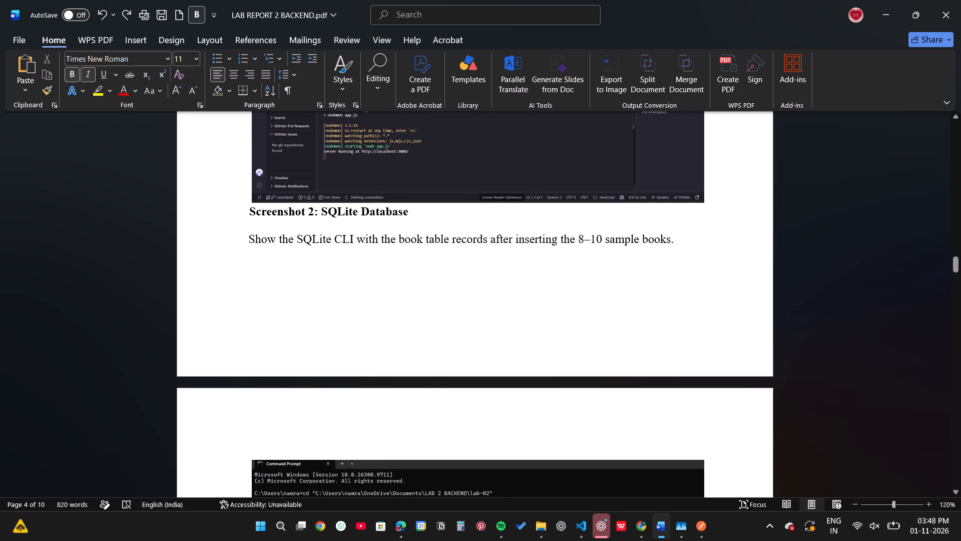
pyautogui.press('Return')
pyautogui.press('Return')
pyautogui.press('Return')
pyautogui.press('Return')
pyautogui.press('Return')
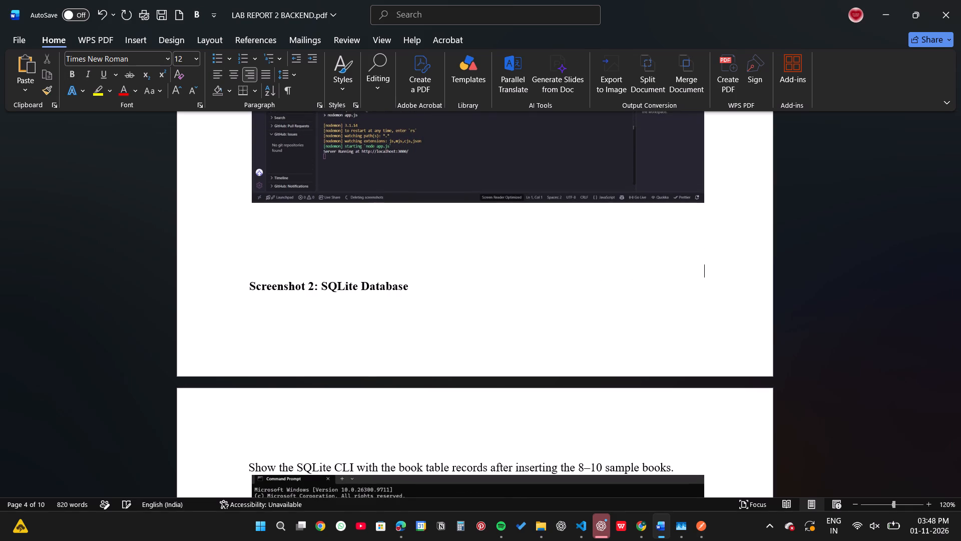
pyautogui.press('Return')
# Remove the extra blank lines above the Screenshot 3: GET All Books heading.
pyautogui.scroll(-2, 719, 201)
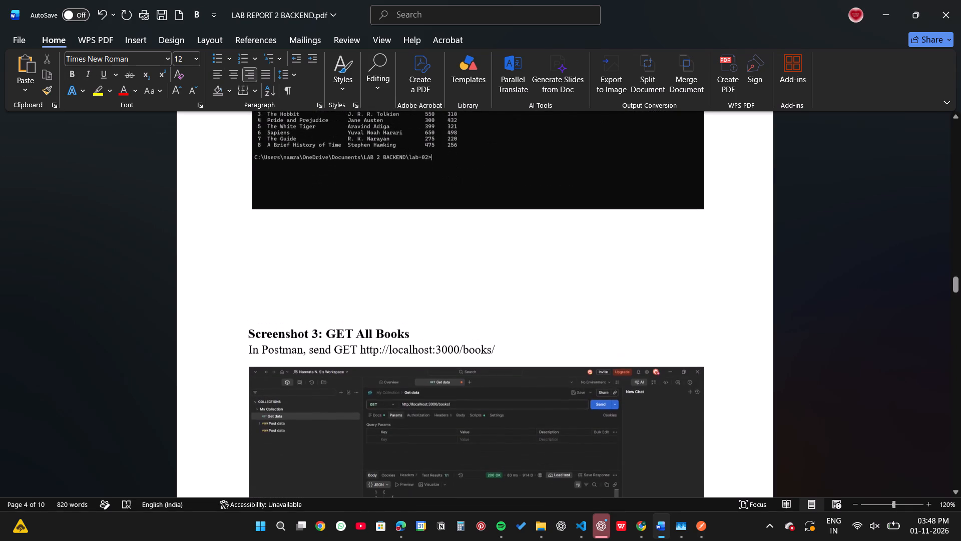
pyautogui.click(257, 307)
pyautogui.press('BackSpace')
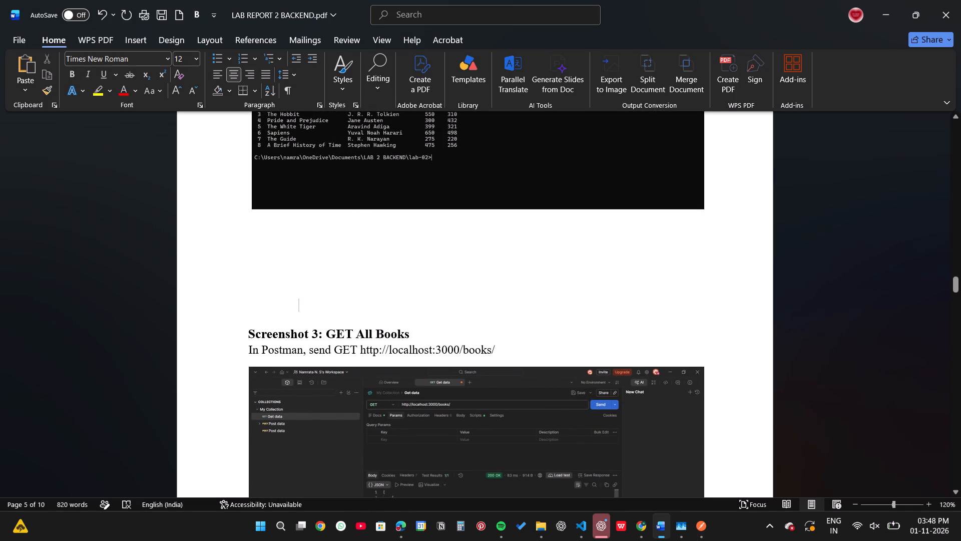
pyautogui.press('BackSpace')
pyautogui.press('BackSpace')
pyautogui.press('BackSpace')
pyautogui.press('BackSpace')
pyautogui.press('BackSpace')
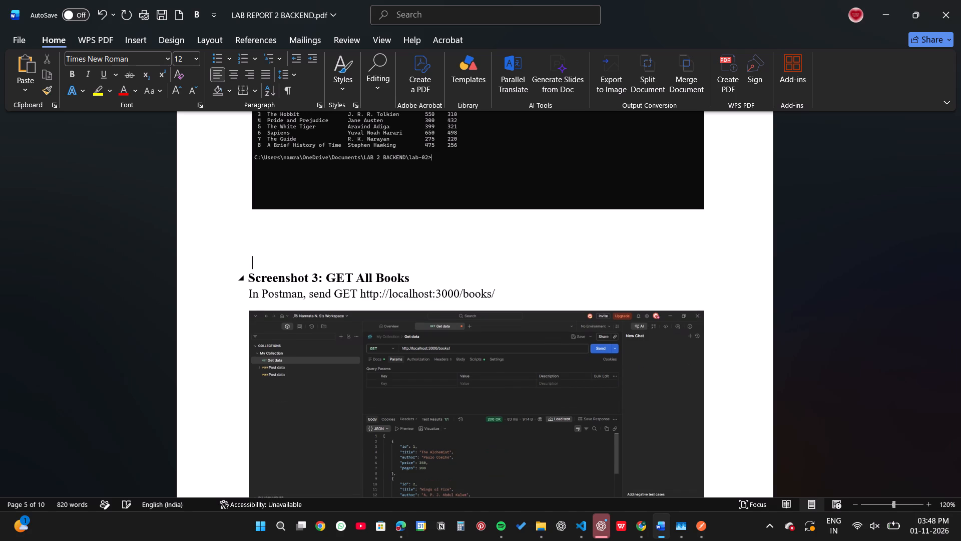
# Insert a blank line after the second response image in the GET All Books section.
pyautogui.scroll(-4, 257, 307)
pyautogui.scroll(1, 257, 307)
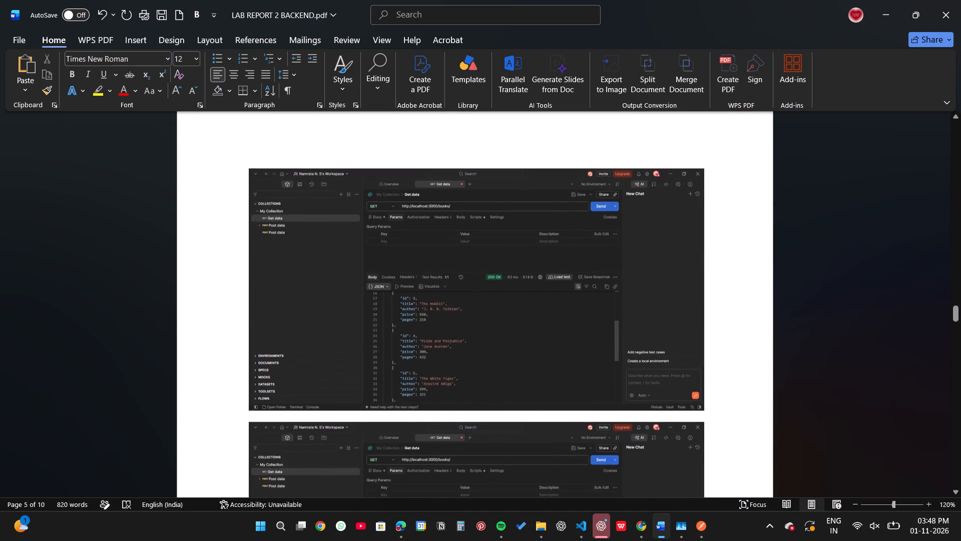
pyautogui.scroll(2, 257, 307)
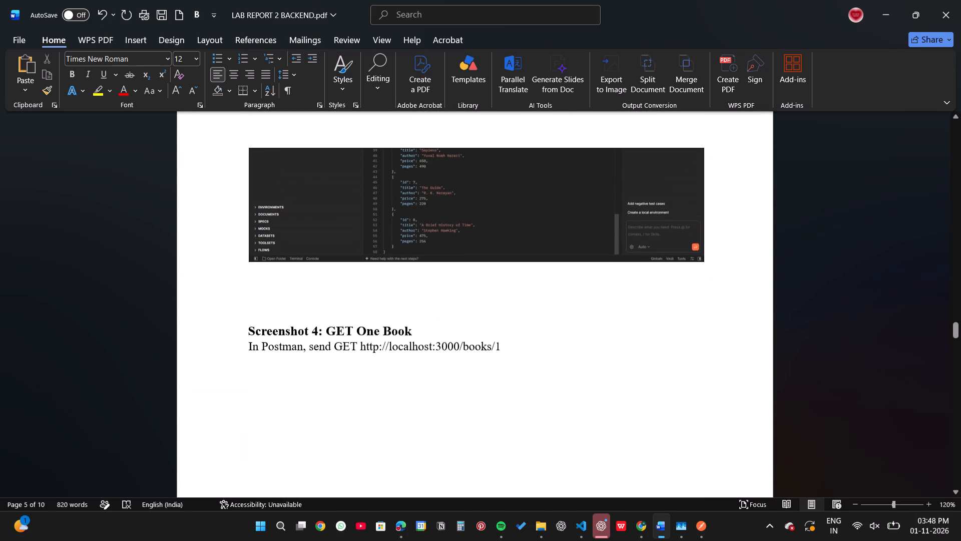
pyautogui.scroll(2, 584, 216)
pyautogui.click(719, 282)
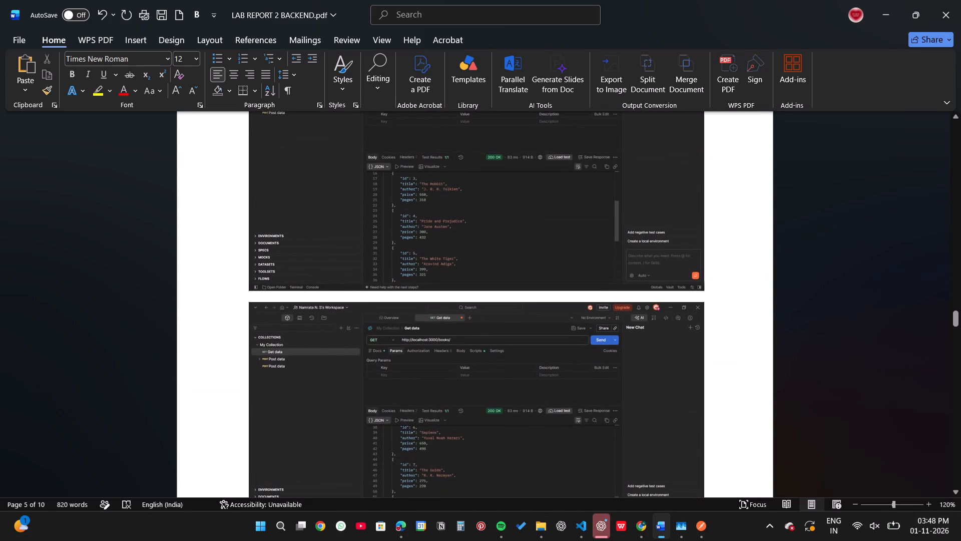
pyautogui.press('Return')
# Insert three blank lines above the Screenshot 4: GET One Book heading.
pyautogui.scroll(-2, 719, 282)
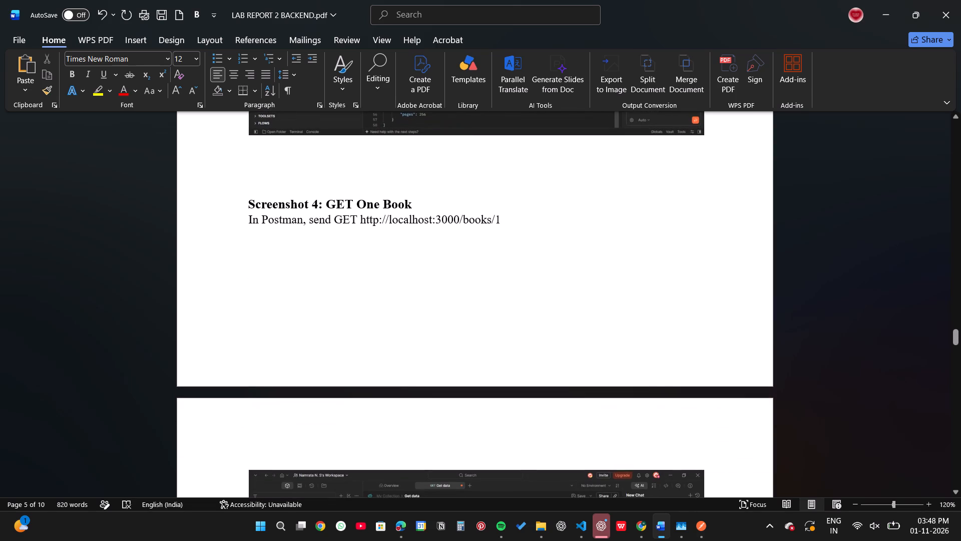
pyautogui.click(303, 178)
pyautogui.press('Return')
pyautogui.press('Return')
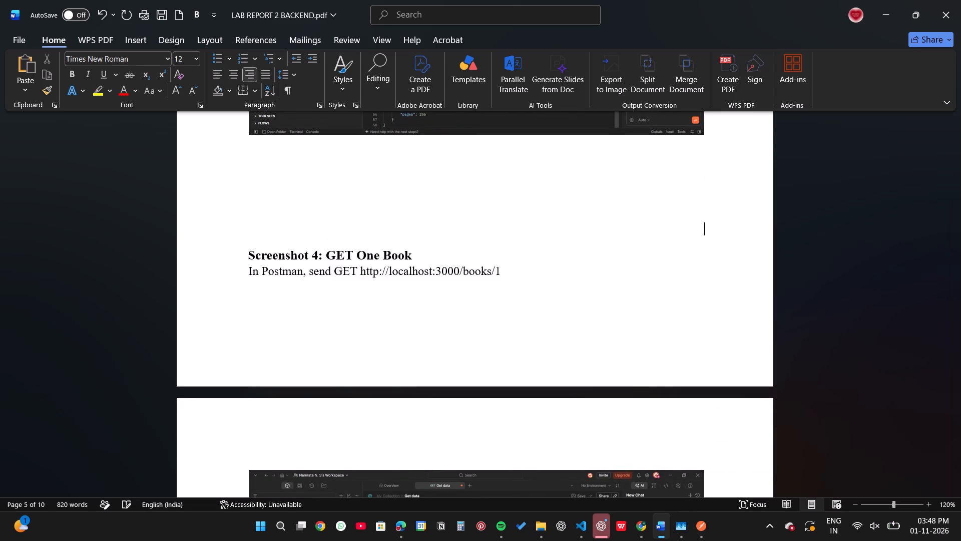
pyautogui.press('Return')
# Insert 14 blank lines after the SQLite terminal screenshot so the 13. Result section starts on a new page.
pyautogui.scroll(-5, 303, 178)
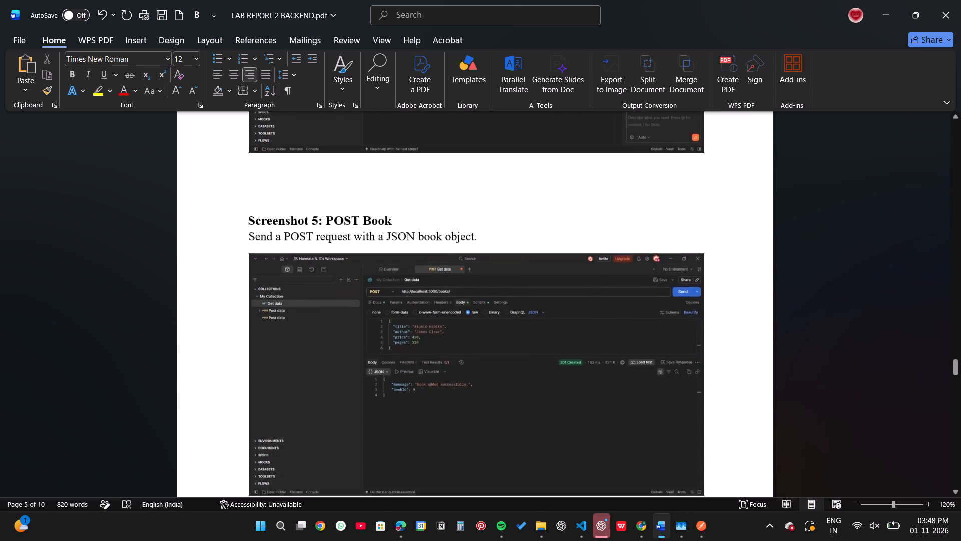
pyautogui.scroll(-6, 303, 178)
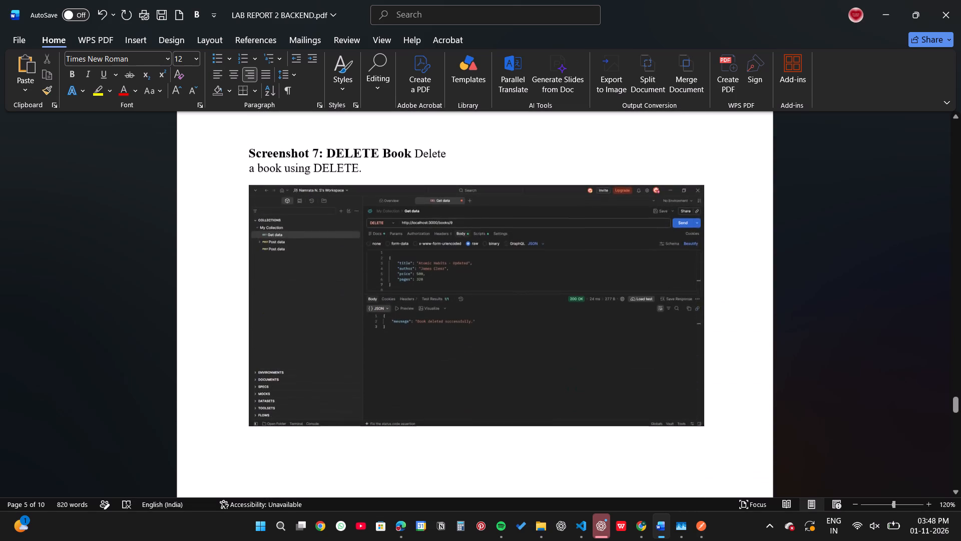
pyautogui.scroll(-6, 303, 178)
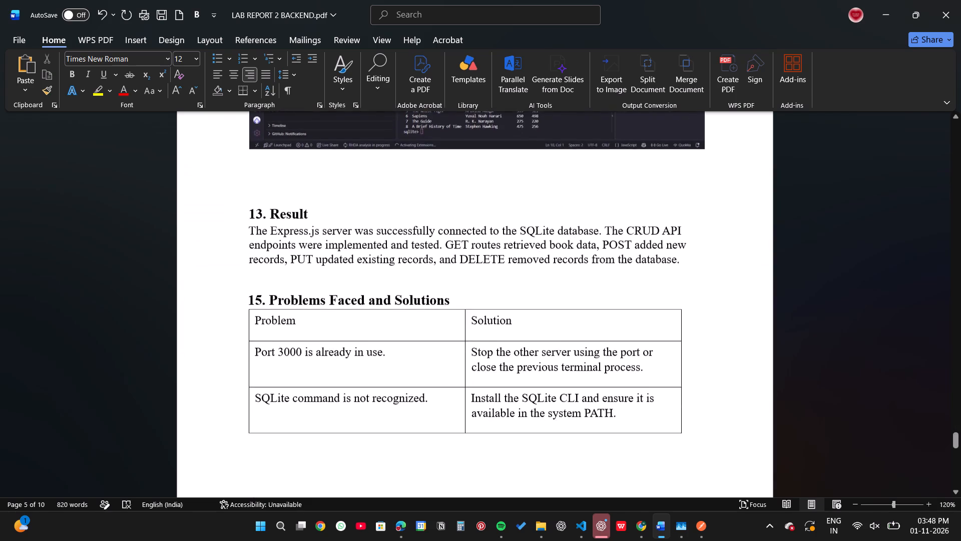
pyautogui.scroll(-3, 303, 178)
pyautogui.scroll(4, 303, 178)
pyautogui.hscroll(1, 303, 178)
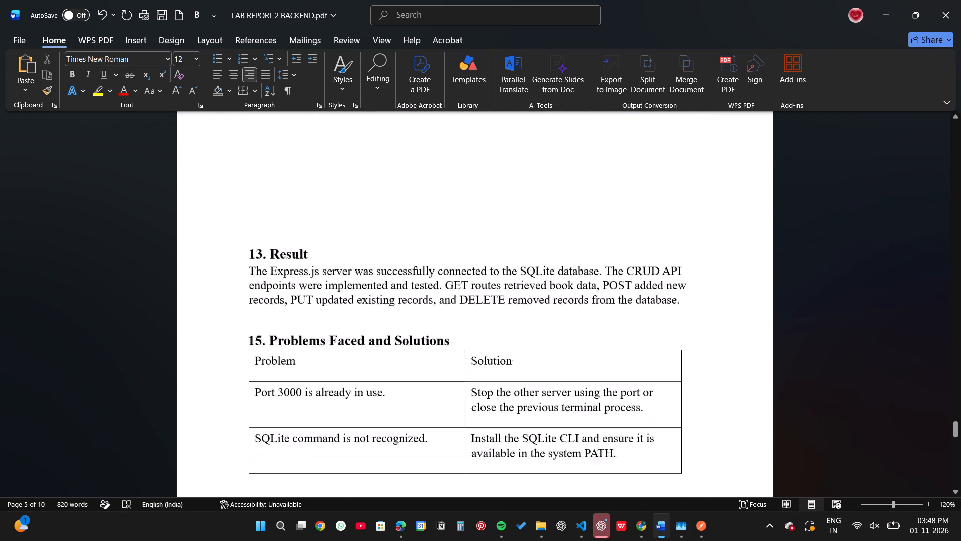
pyautogui.hscroll(1, 303, 178)
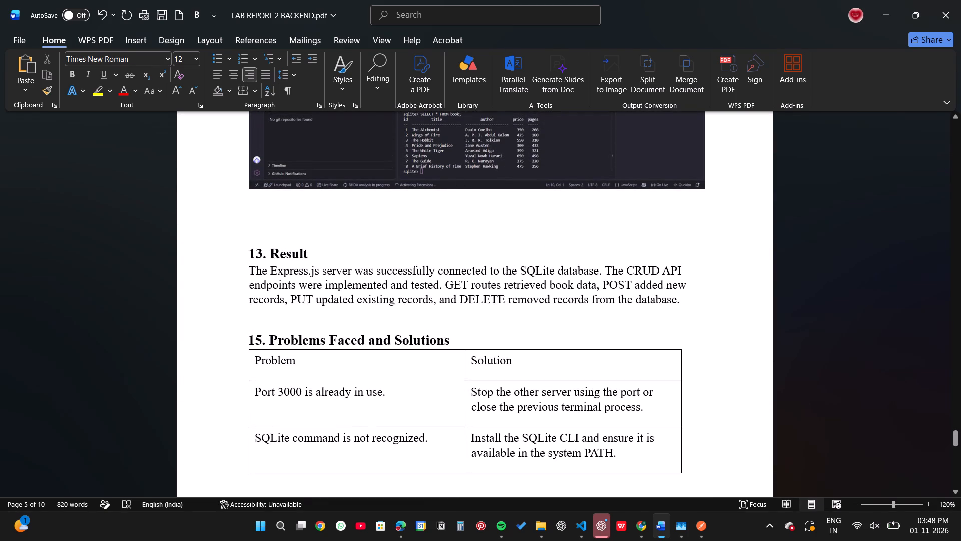
pyautogui.click(727, 195)
pyautogui.press('Return')
pyautogui.press('Return')
pyautogui.press('Return')
pyautogui.press('Return')
pyautogui.press('Return')
pyautogui.press('Return')
pyautogui.press('Return')
pyautogui.press('Return')
pyautogui.press('Return')
pyautogui.press('Return')
pyautogui.press('Return')
pyautogui.press('Return')
pyautogui.press('Return')
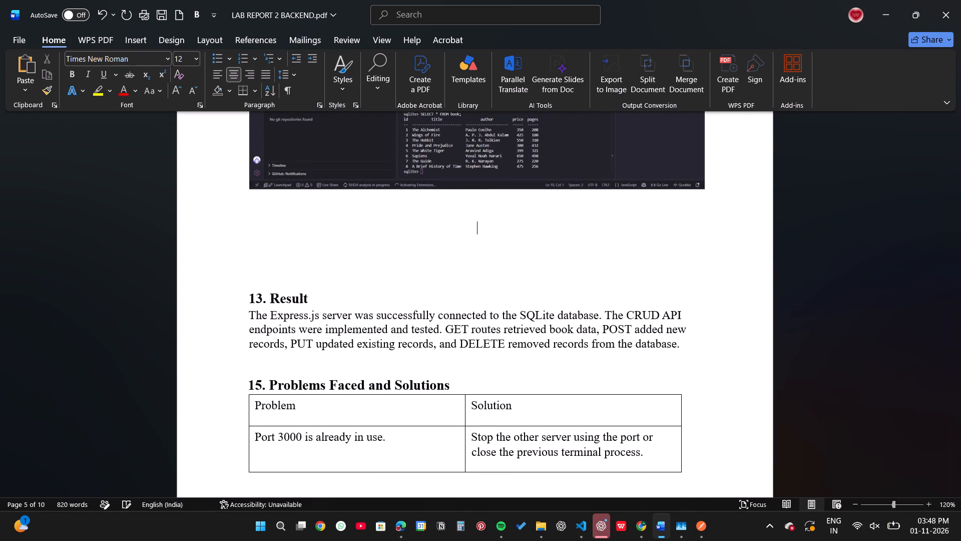
pyautogui.press('Return')
# Review the report's page layout from the 13. Result section to the end, and check its opening page.
pyautogui.scroll(-2, 727, 195)
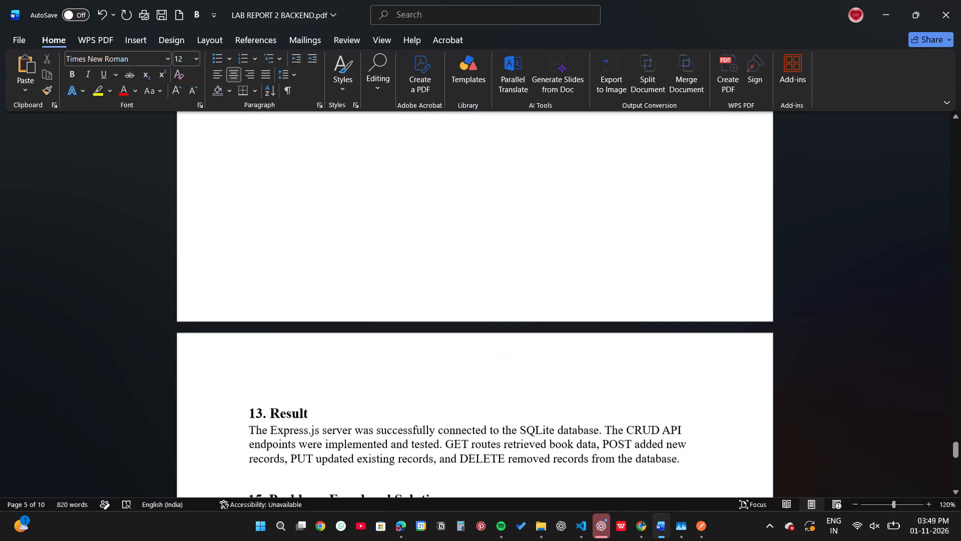
pyautogui.scroll(-11, 727, 195)
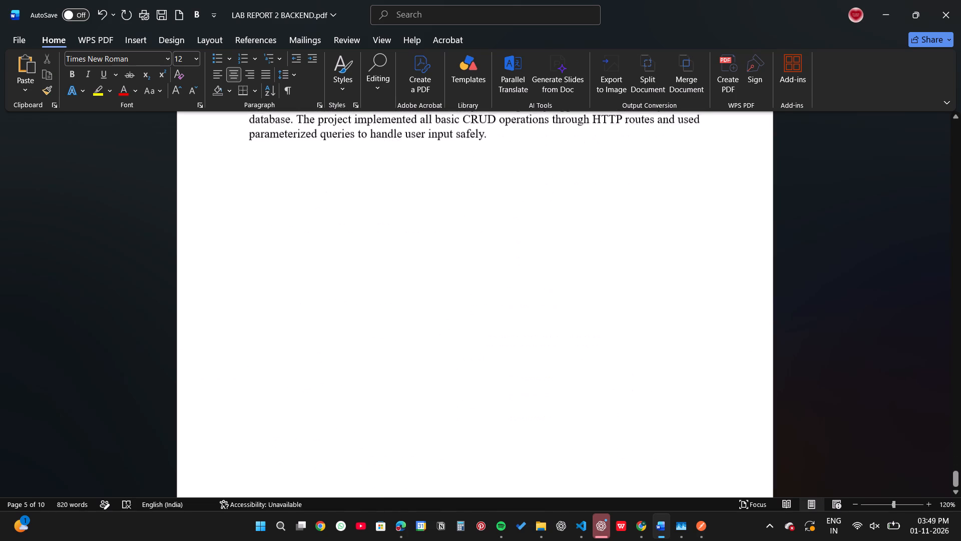
pyautogui.scroll(-4, 727, 195)
pyautogui.scroll(17, 727, 195)
pyautogui.scroll(-1, 727, 195)
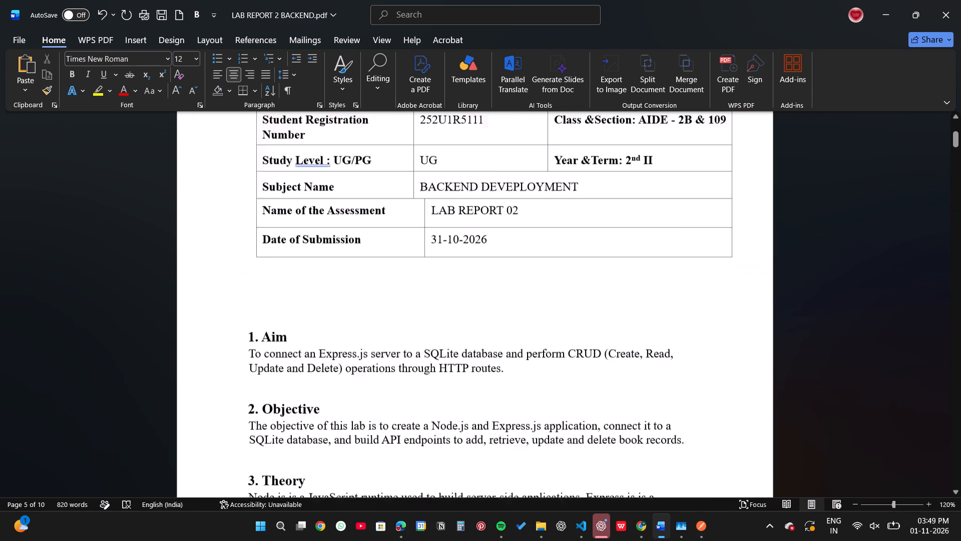
pyautogui.scroll(-1, 727, 195)
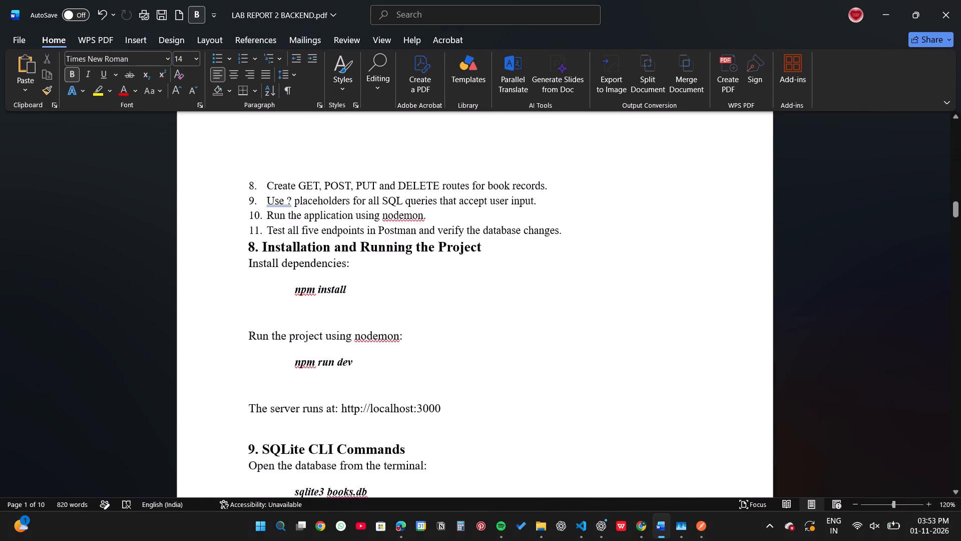
pyautogui.scroll(3, 503, 340)
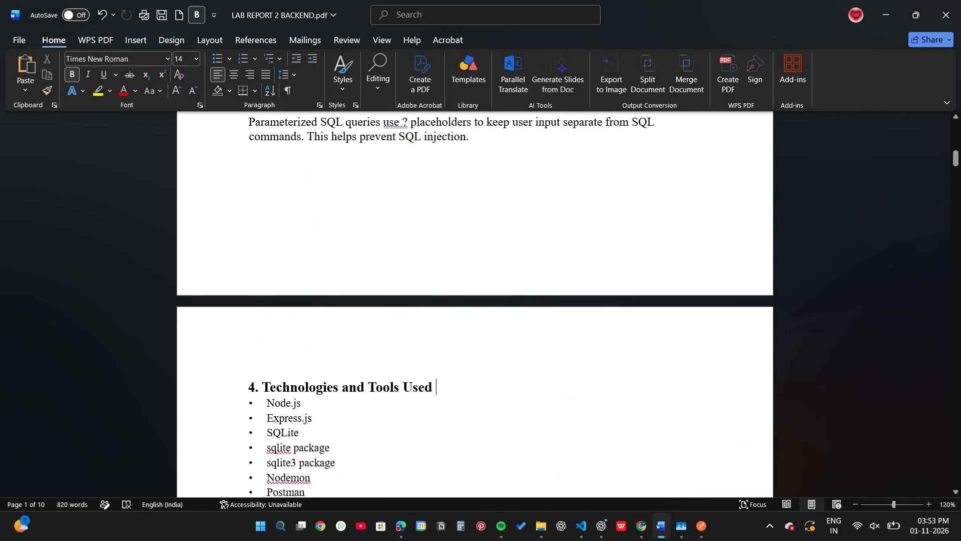
pyautogui.scroll(7, 503, 340)
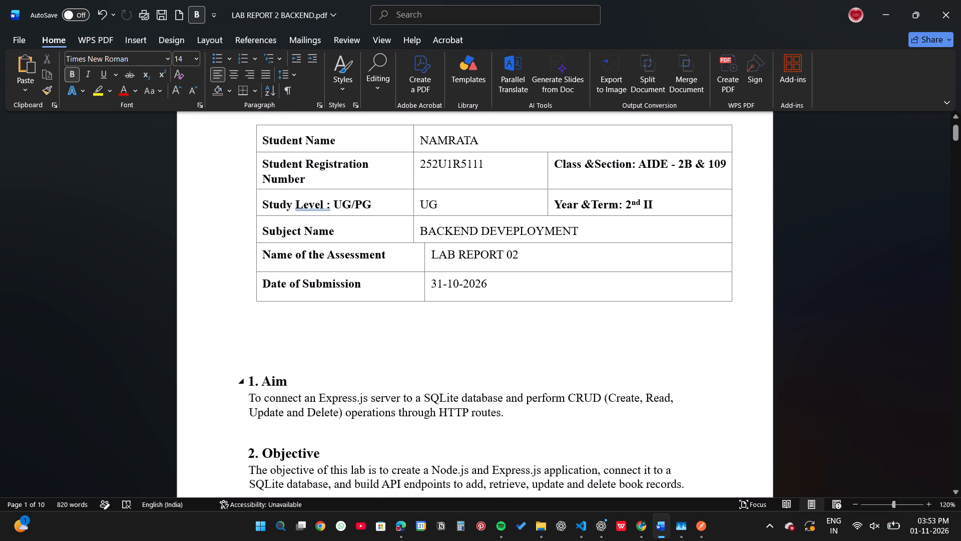
pyautogui.moveTo(244, 375); pyautogui.dragTo(357, 540)
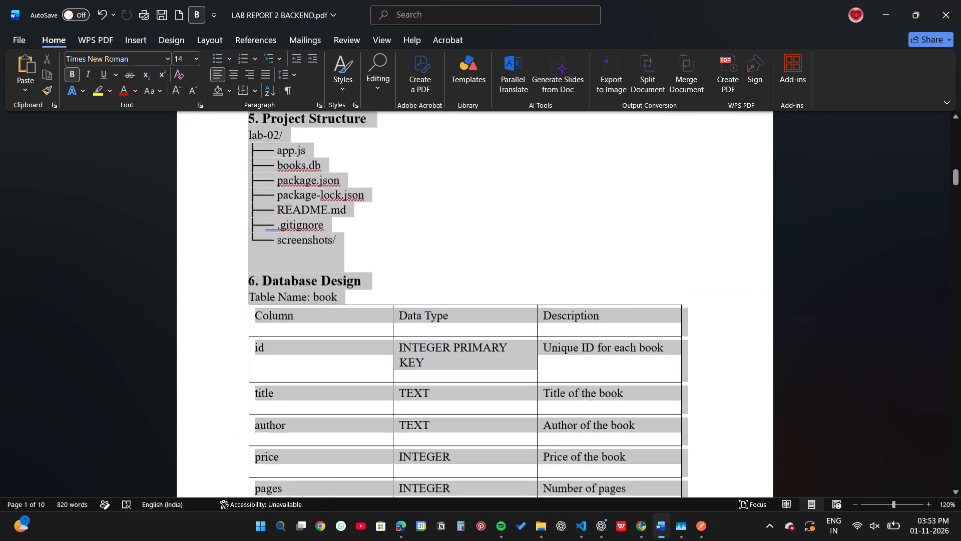
pyautogui.moveTo(357, 540); pyautogui.dragTo(418, 384)
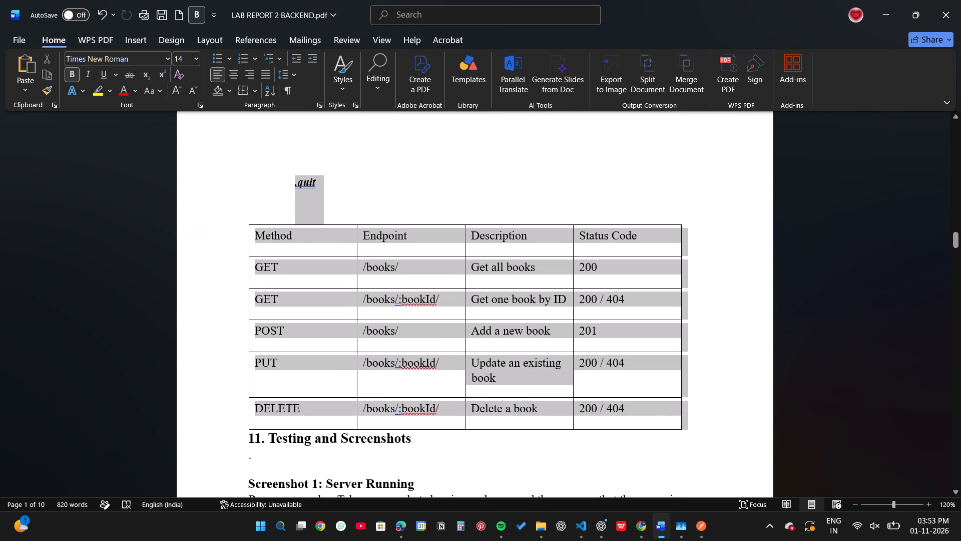
pyautogui.moveTo(418, 384); pyautogui.dragTo(390, 99)
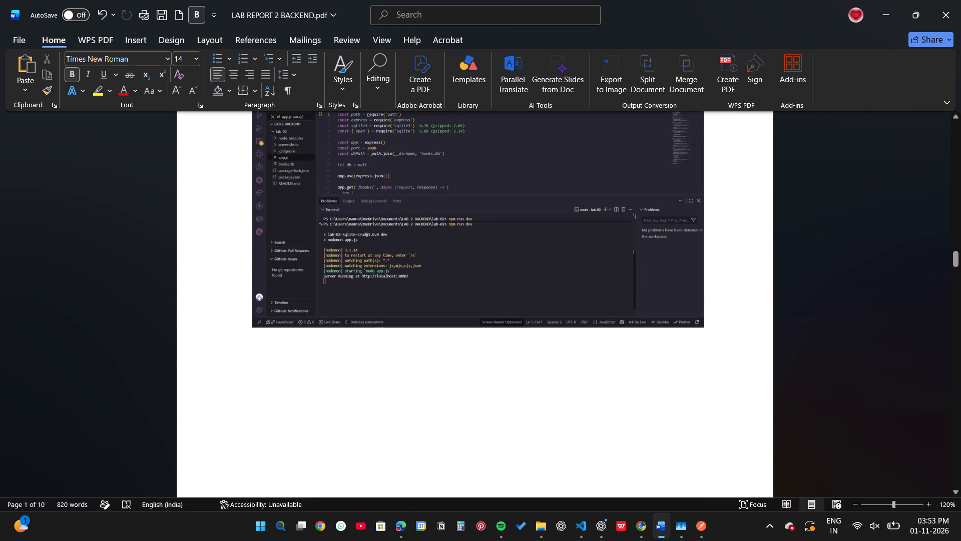
pyautogui.moveTo(390, 99); pyautogui.dragTo(370, 333)
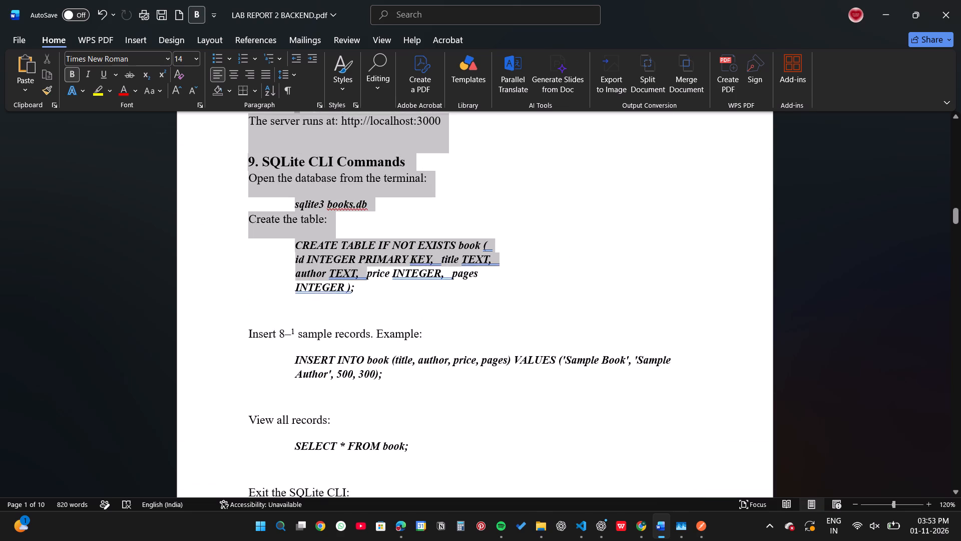
pyautogui.moveTo(370, 333); pyautogui.dragTo(392, 351)
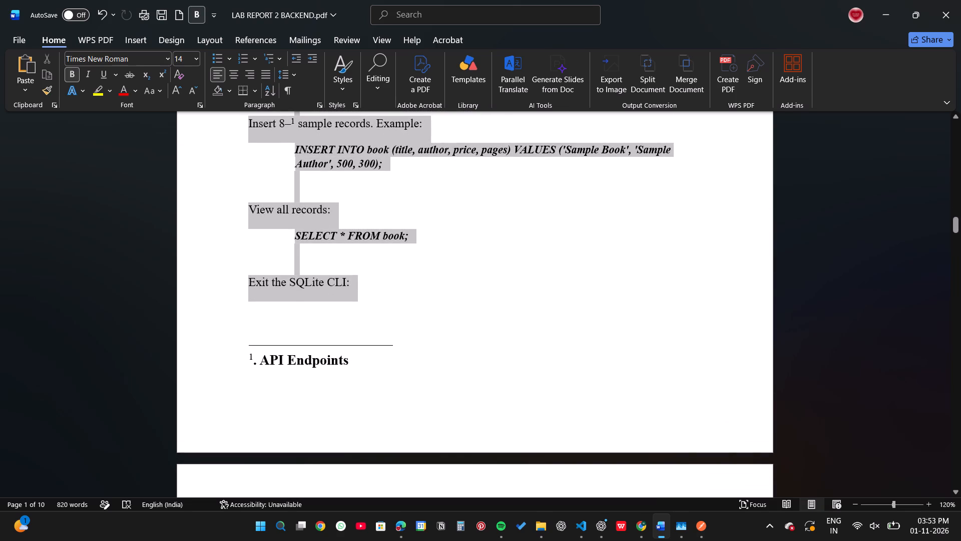
pyautogui.moveTo(392, 351); pyautogui.dragTo(386, 540)
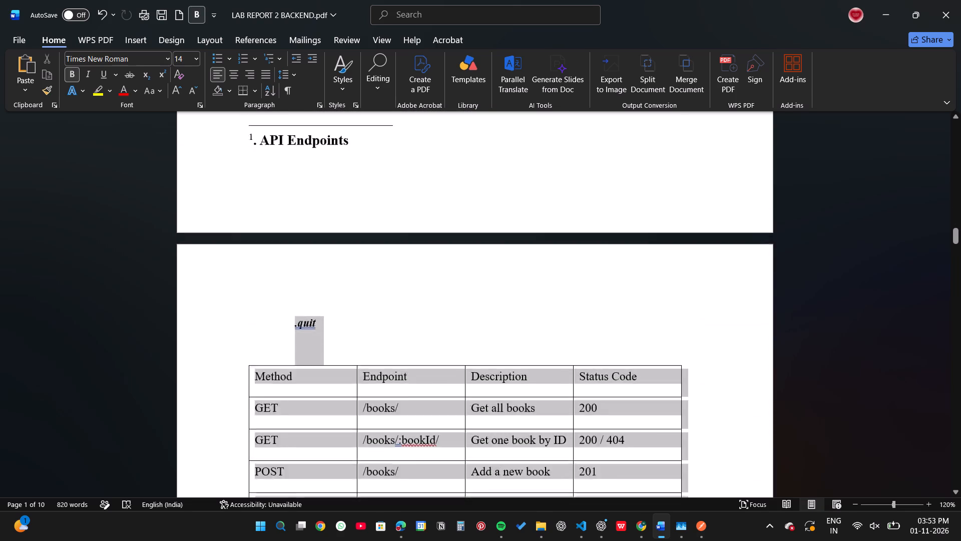
pyautogui.moveTo(386, 540); pyautogui.dragTo(493, 230)
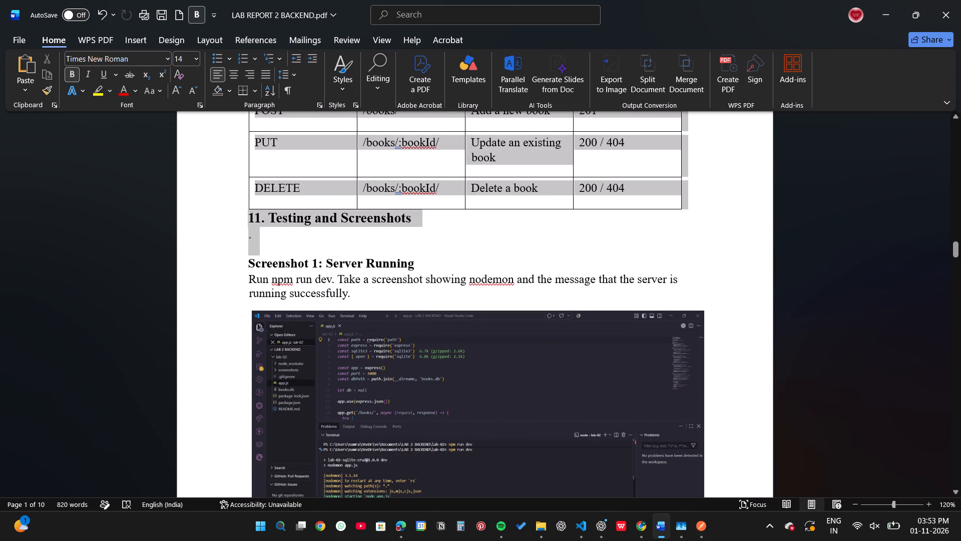
pyautogui.moveTo(493, 230); pyautogui.dragTo(677, 171)
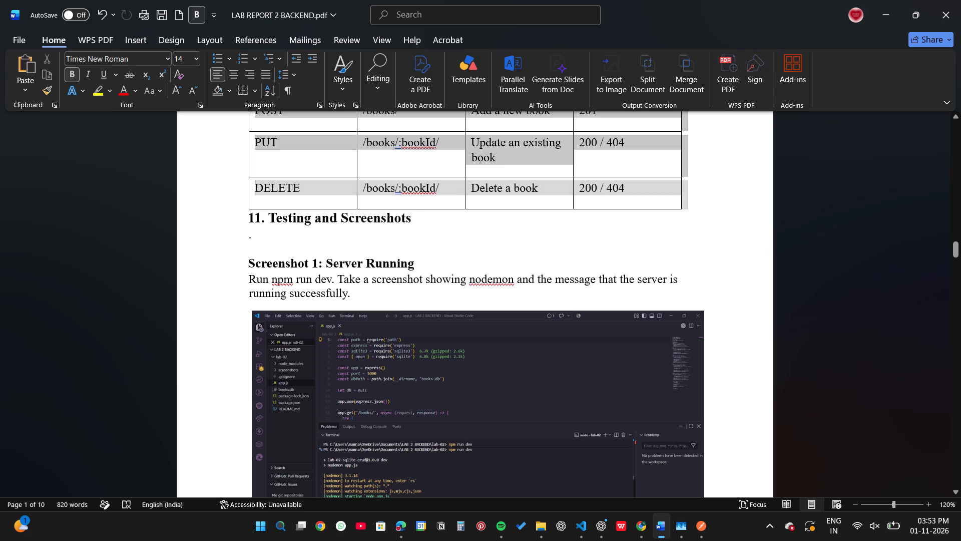
pyautogui.moveTo(677, 171); pyautogui.dragTo(679, 199)
pyautogui.press('BackSpace')
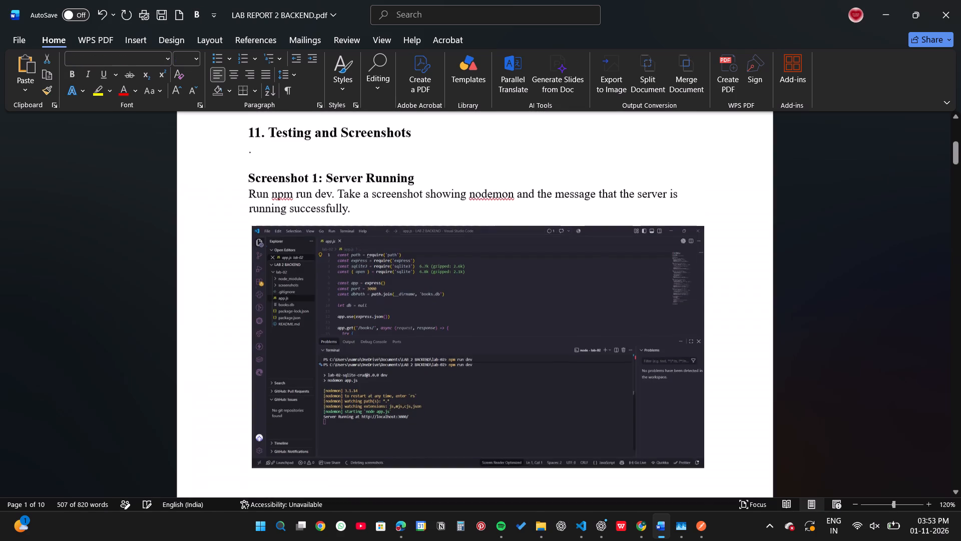
# Paste ChatGPT's copied report content between the student details table and the "11. Testing and Screenshots" heading.
pyautogui.scroll(2, 679, 199)
pyautogui.click(282, 405)
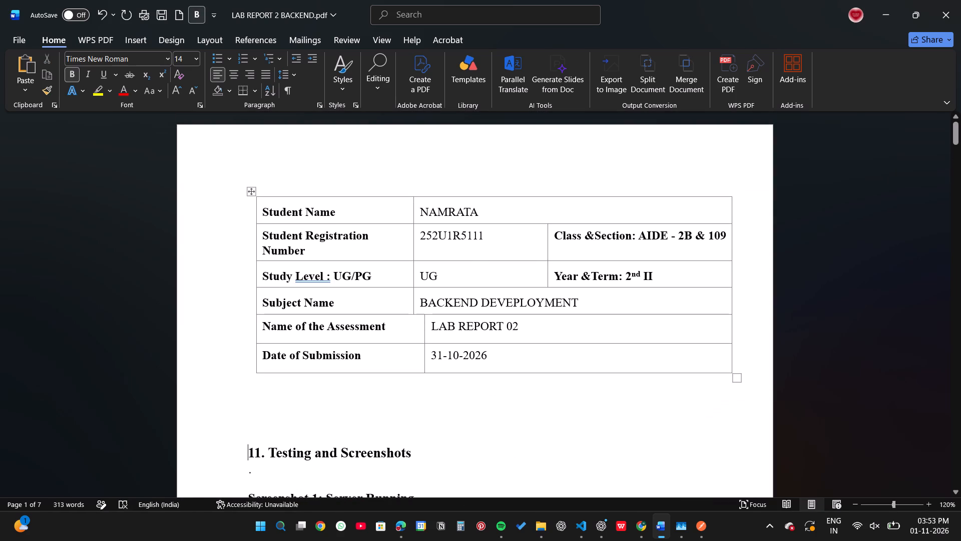
pyautogui.hotkey('ctrl', 'v')
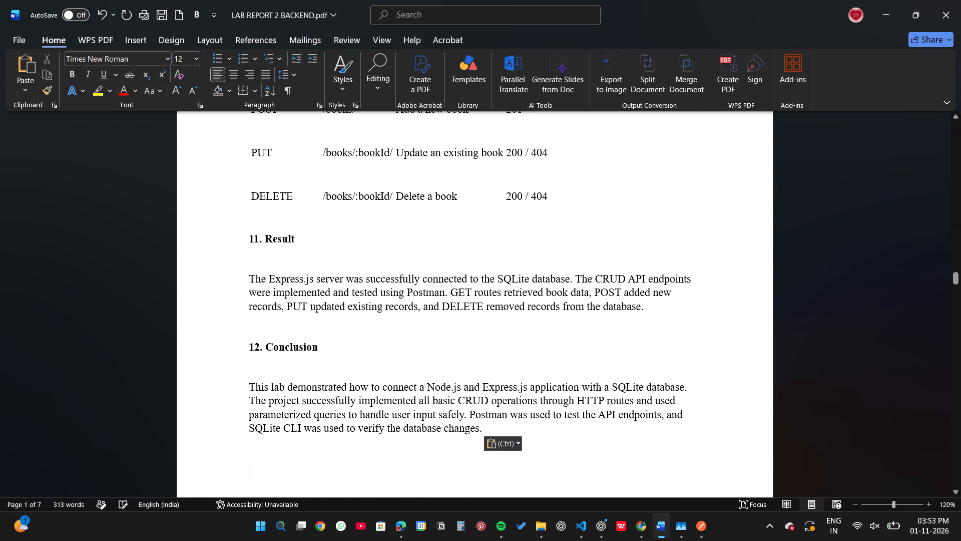
# Check the pasted content's layout from Conclusion back up to the Aim section below the student details table.
pyautogui.scroll(6, 282, 405)
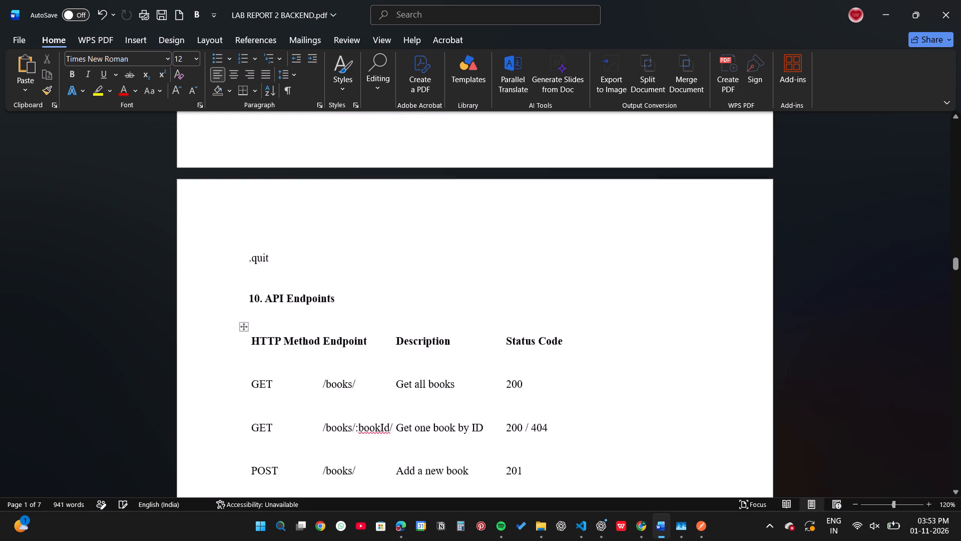
pyautogui.scroll(7, 282, 405)
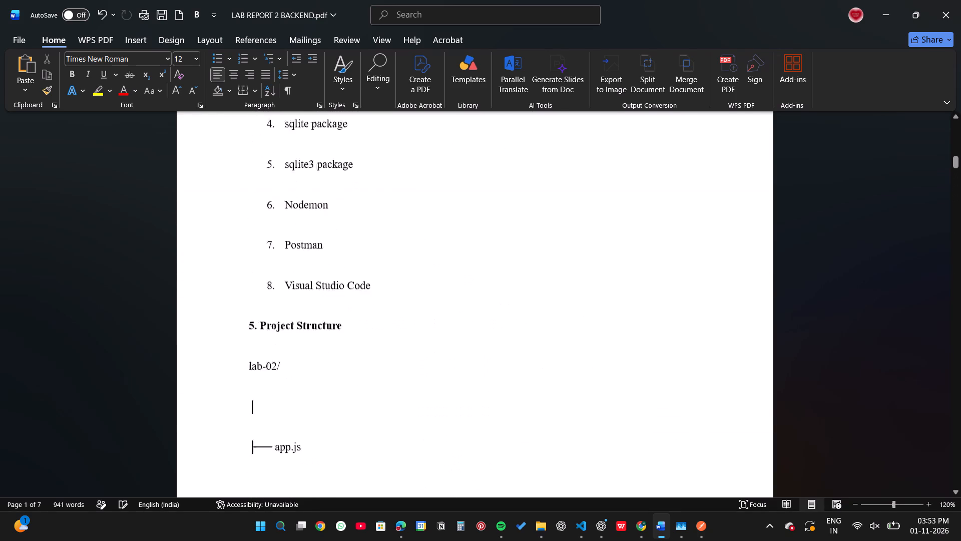
pyautogui.scroll(6, 282, 405)
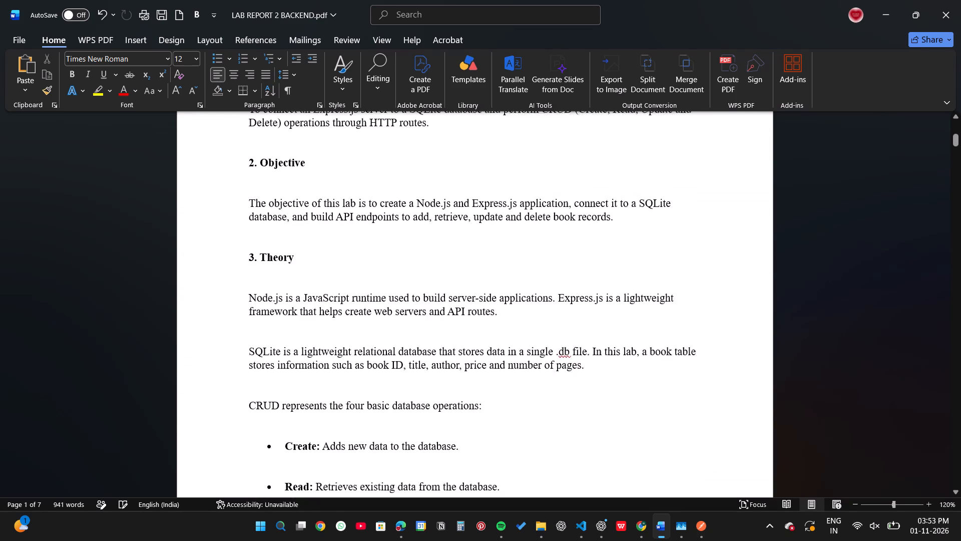
pyautogui.scroll(3, 282, 405)
pyautogui.scroll(-1, 282, 405)
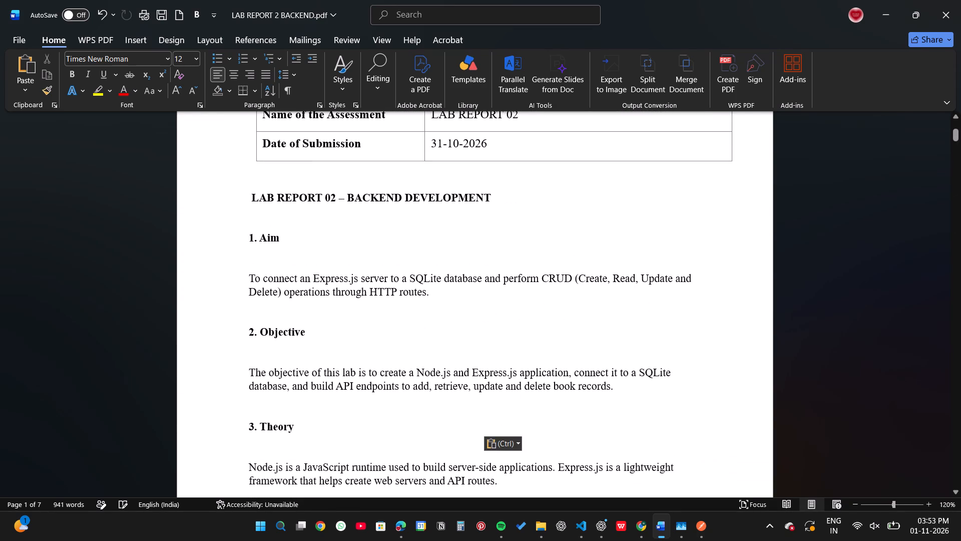
pyautogui.scroll(-1, 282, 405)
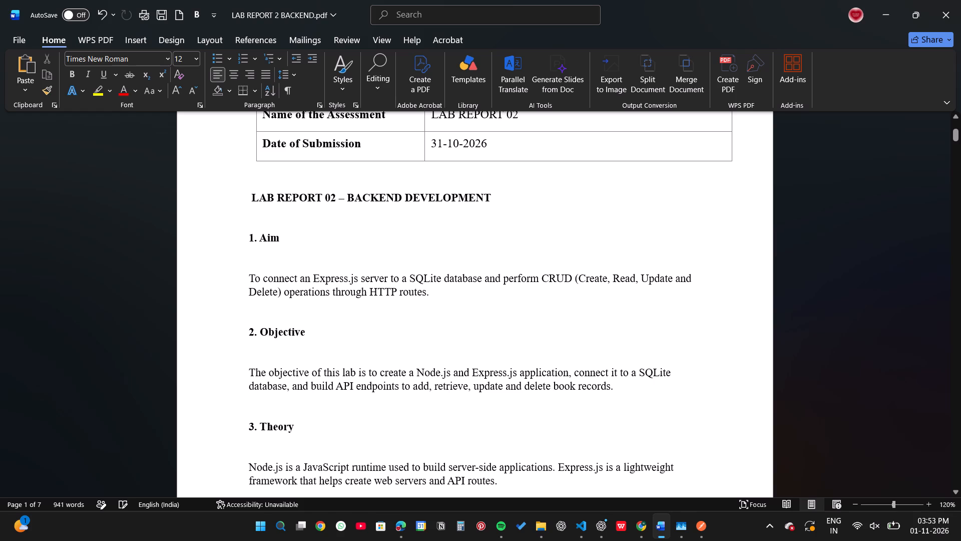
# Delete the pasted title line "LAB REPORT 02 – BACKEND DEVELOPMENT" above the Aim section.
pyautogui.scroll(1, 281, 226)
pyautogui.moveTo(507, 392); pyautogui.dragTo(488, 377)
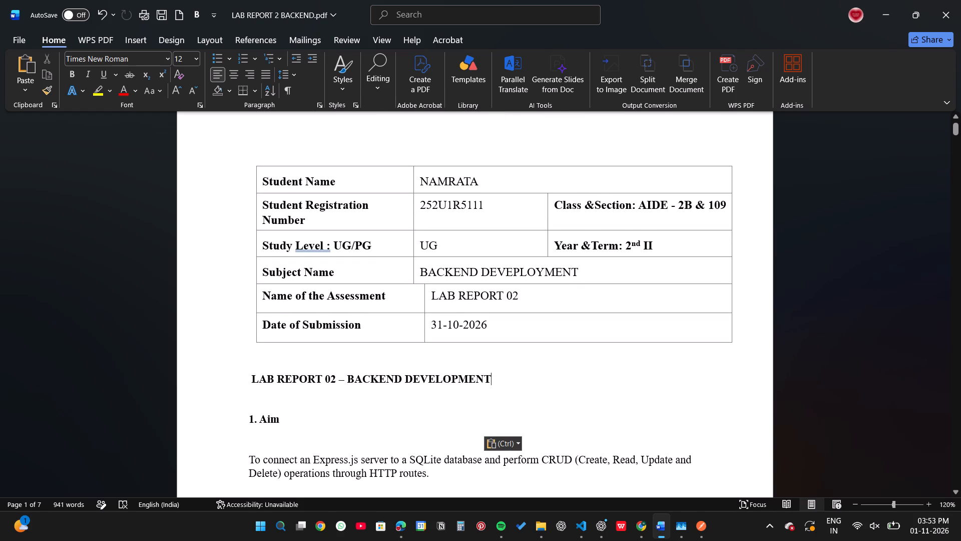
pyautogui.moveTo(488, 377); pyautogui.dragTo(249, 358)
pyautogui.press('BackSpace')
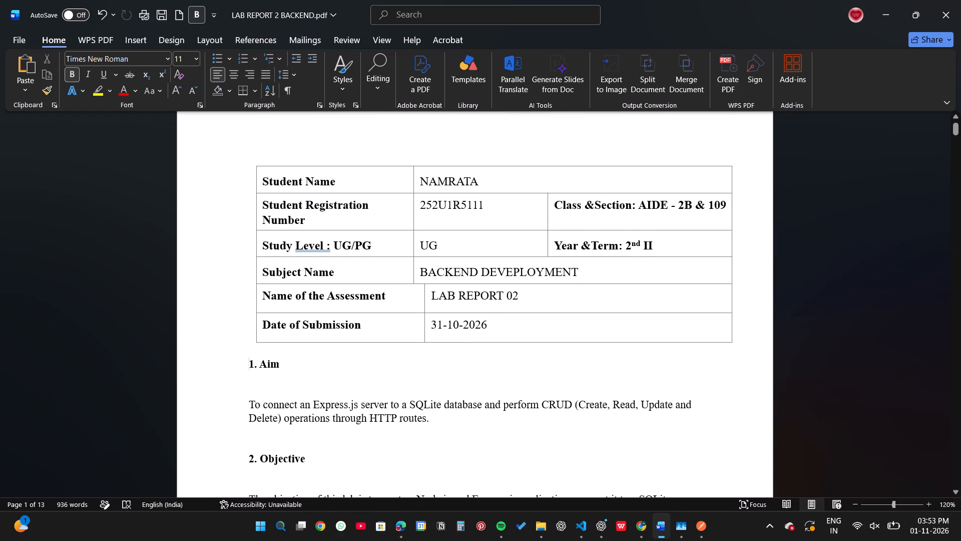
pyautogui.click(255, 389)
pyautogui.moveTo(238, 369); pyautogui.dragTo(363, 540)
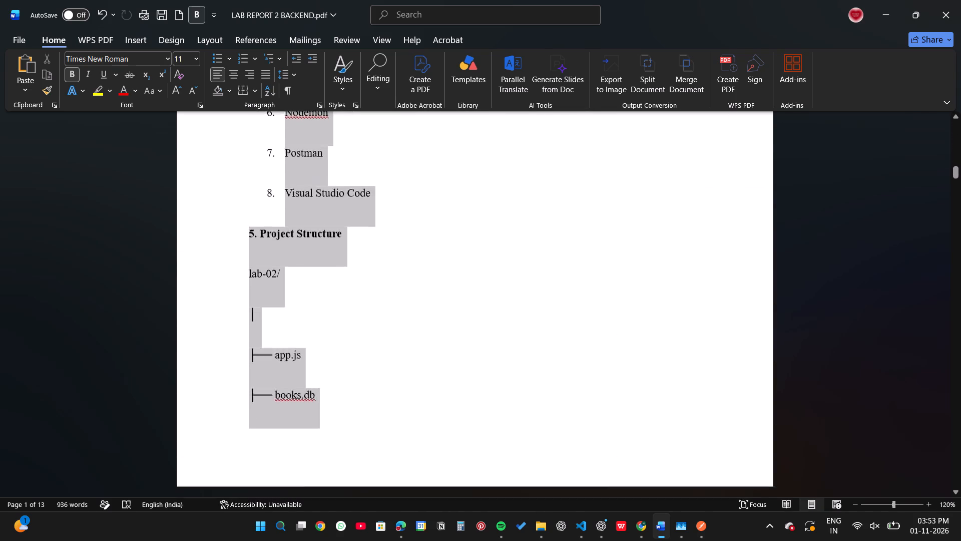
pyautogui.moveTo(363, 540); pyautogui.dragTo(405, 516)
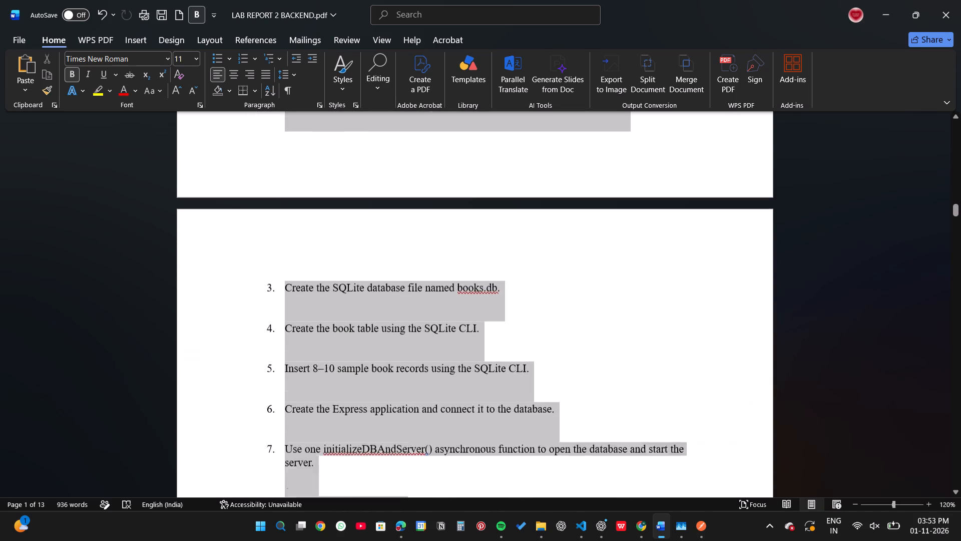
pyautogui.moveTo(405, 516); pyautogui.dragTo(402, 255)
# Undo the title-line removal, the ChatGPT content paste and the deletion of the report's original sections starting at "1. Aim".
pyautogui.doubleClick(98, 12)
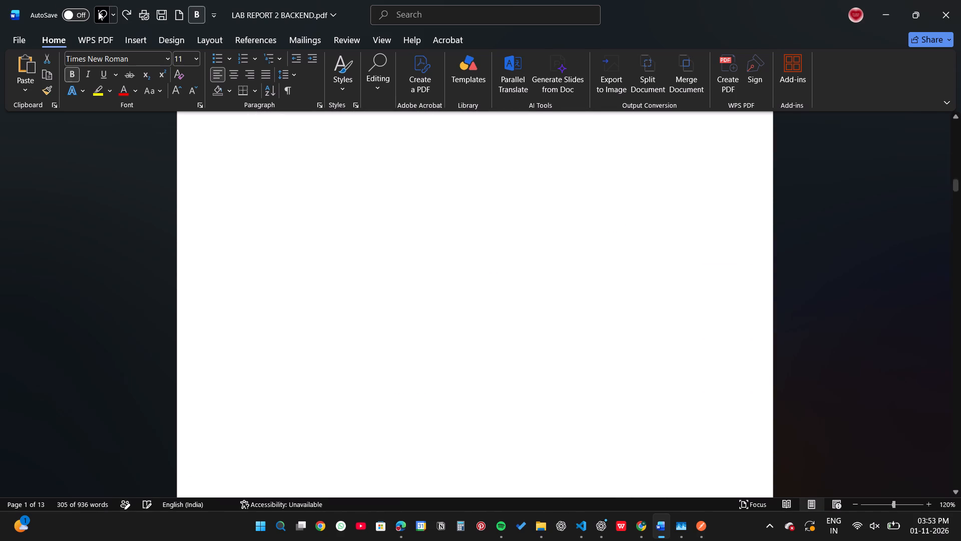
pyautogui.click(98, 12)
pyautogui.click(277, 200)
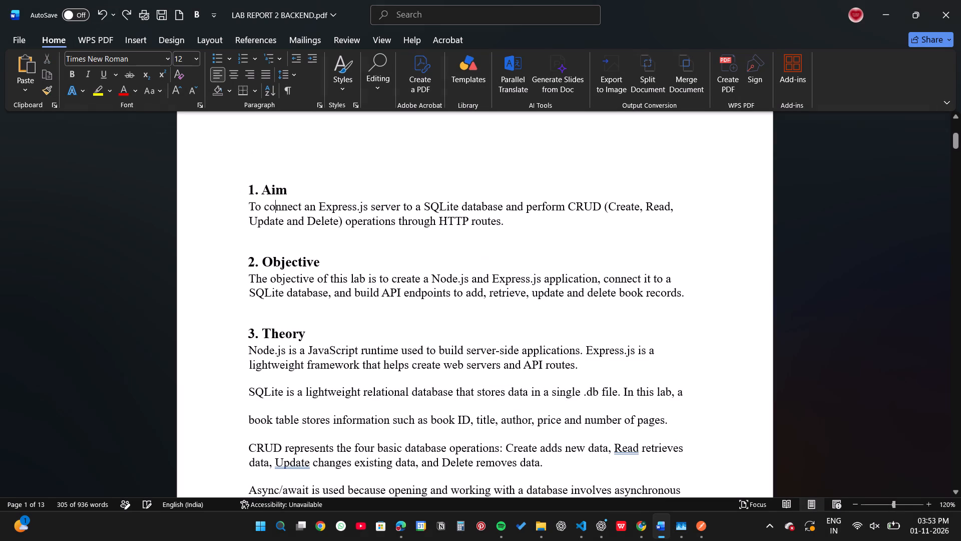
pyautogui.scroll(-4, 319, 257)
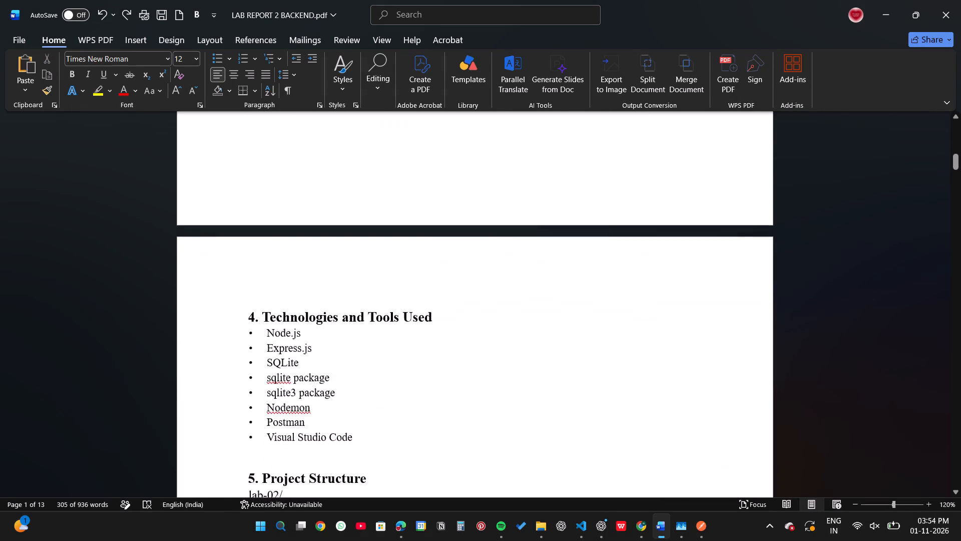
pyautogui.scroll(4, 319, 257)
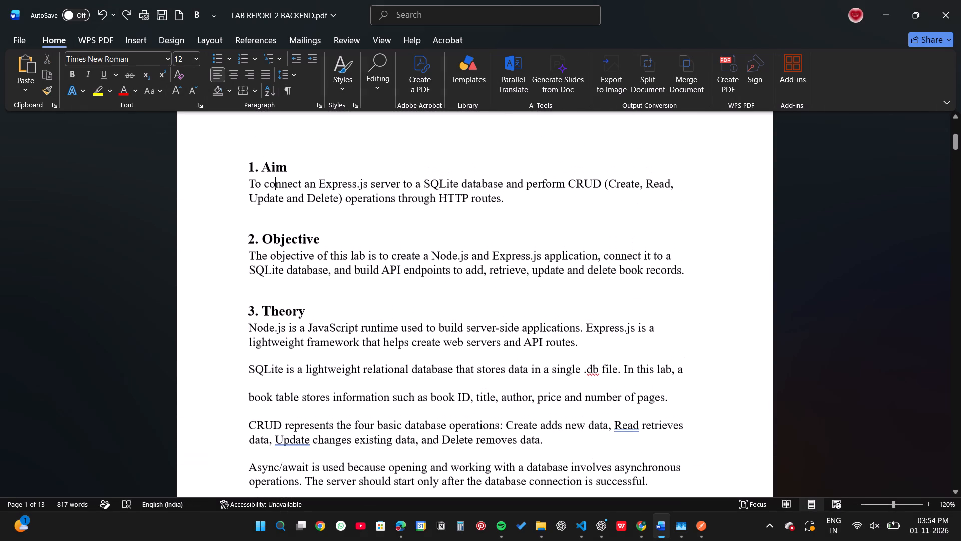
pyautogui.scroll(-1, 356, 335)
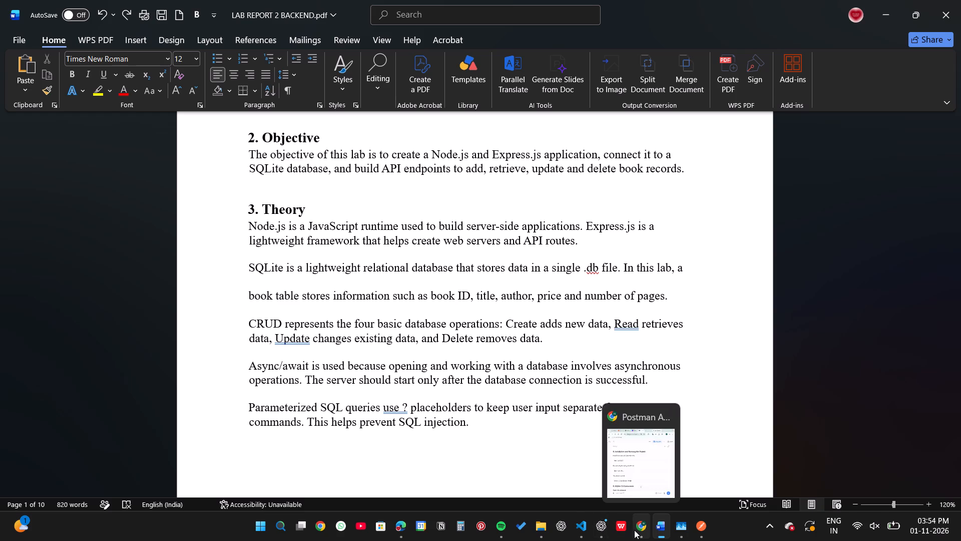
pyautogui.moveTo(634, 530); pyautogui.dragTo(617, 540)
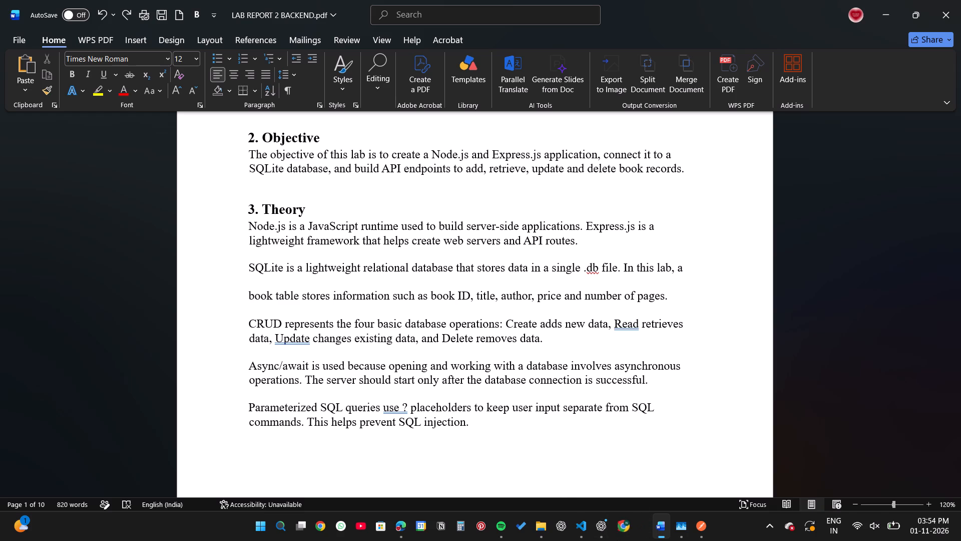
pyautogui.moveTo(617, 540); pyautogui.dragTo(622, 540)
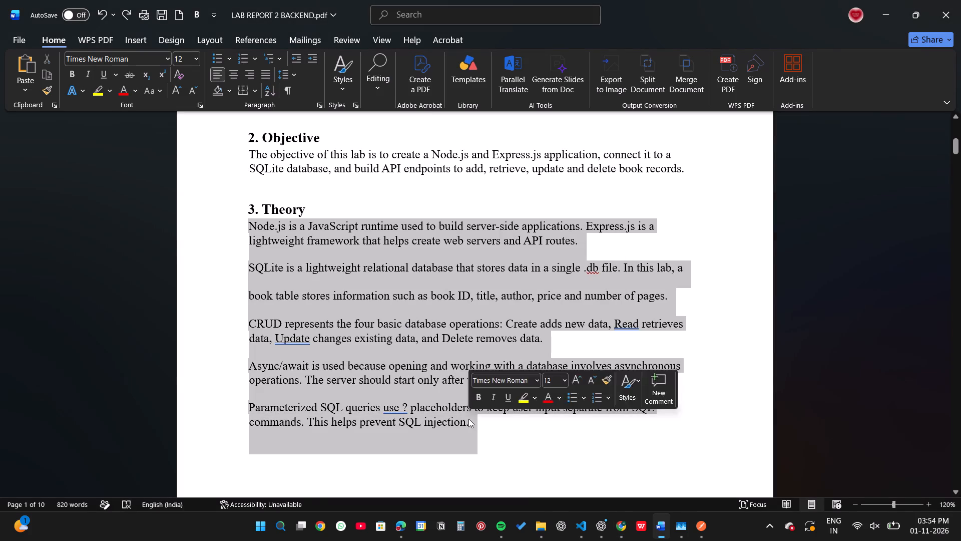
pyautogui.hotkey('ctrl', 'v')
pyautogui.scroll(1, 468, 419)
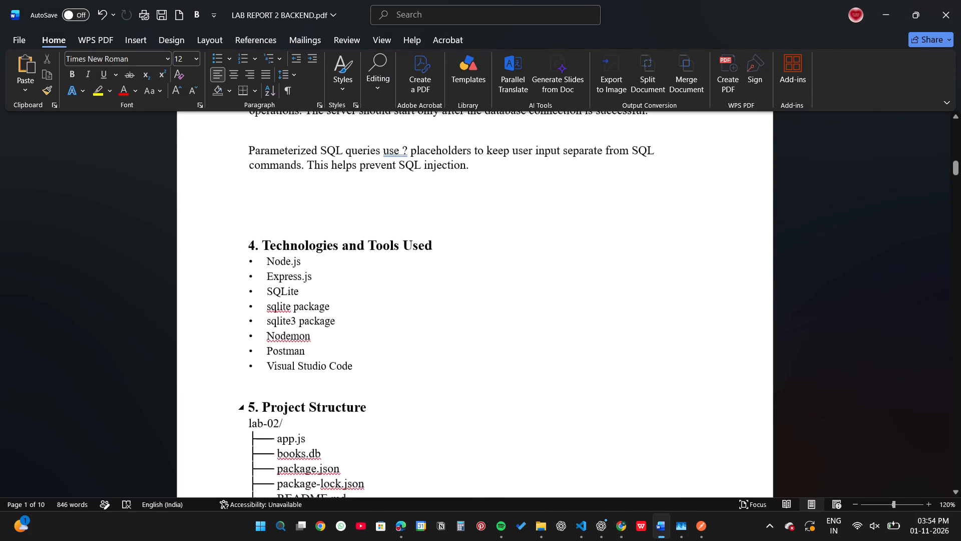
pyautogui.scroll(2, 468, 419)
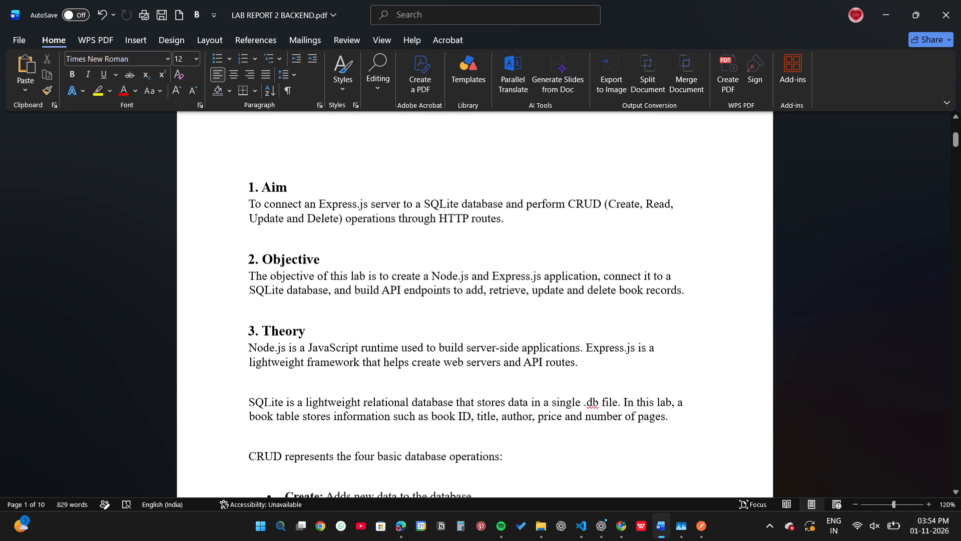
# Remove the extra blank line between the student details table and the "1. Aim" heading.
pyautogui.scroll(-1, 468, 419)
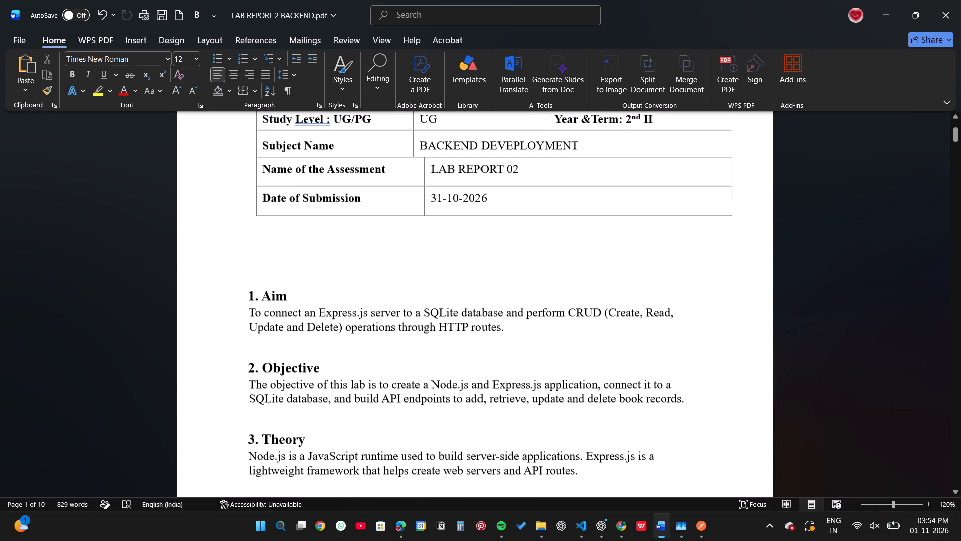
pyautogui.click(249, 281)
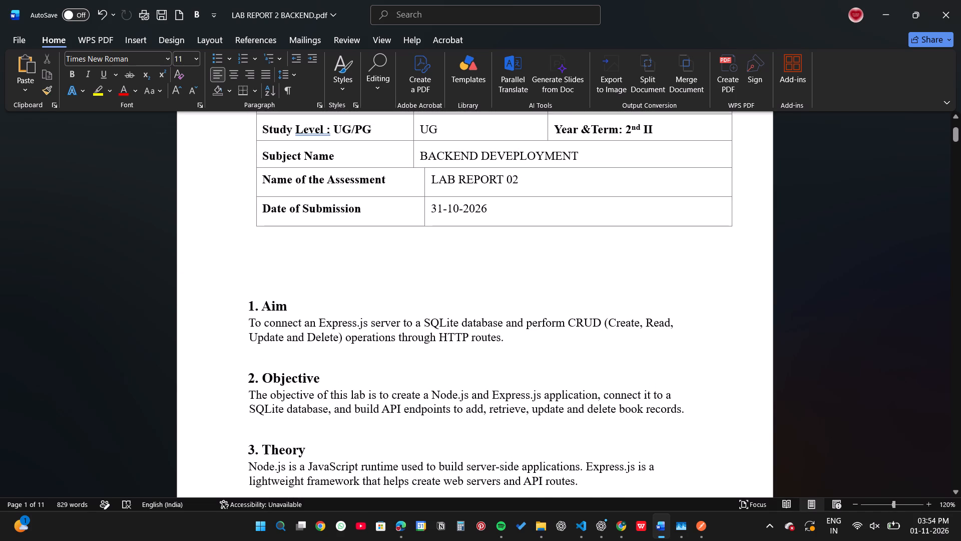
pyautogui.press('BackSpace')
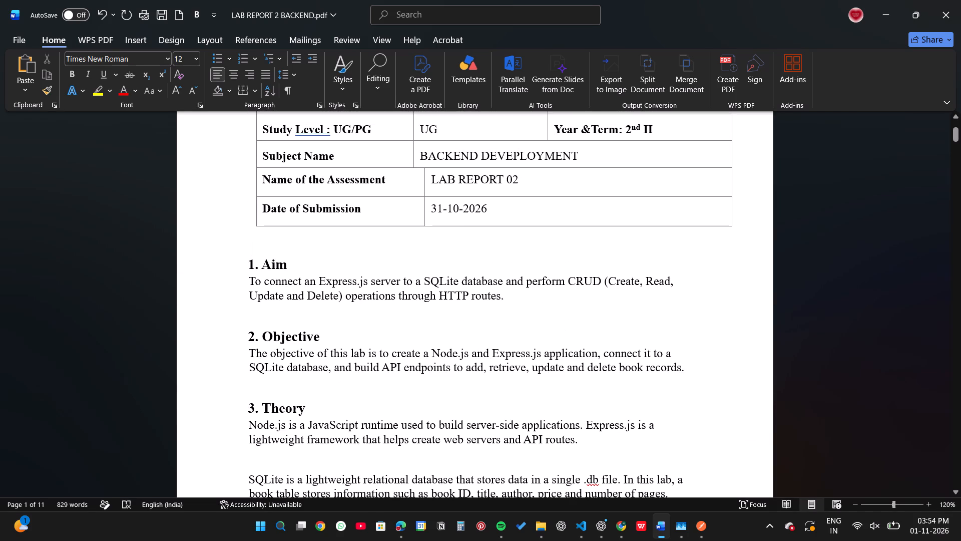
# Remove the extra blank line between the Theory section's last paragraph and the "4. Technologies and Tools Used" heading.
pyautogui.scroll(-3, 355, 358)
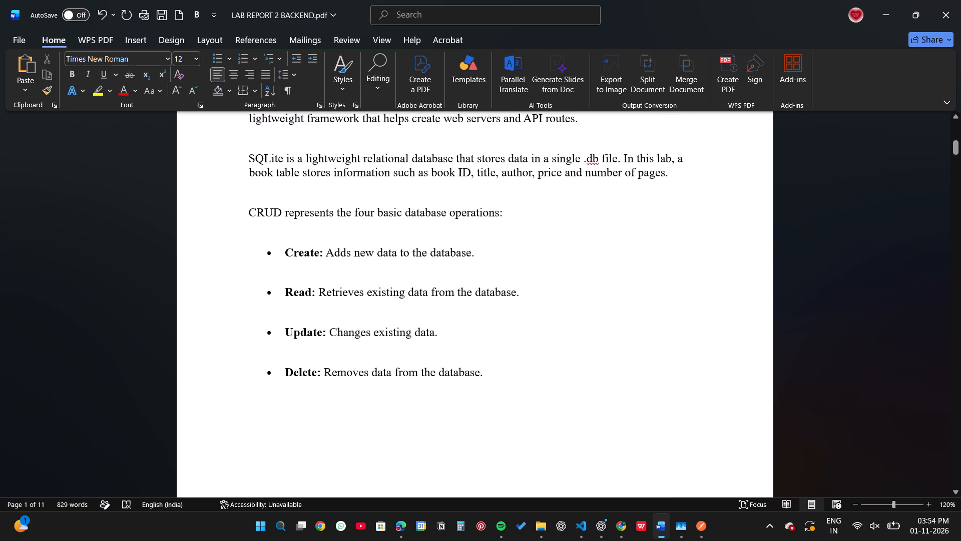
pyautogui.scroll(-3, 355, 358)
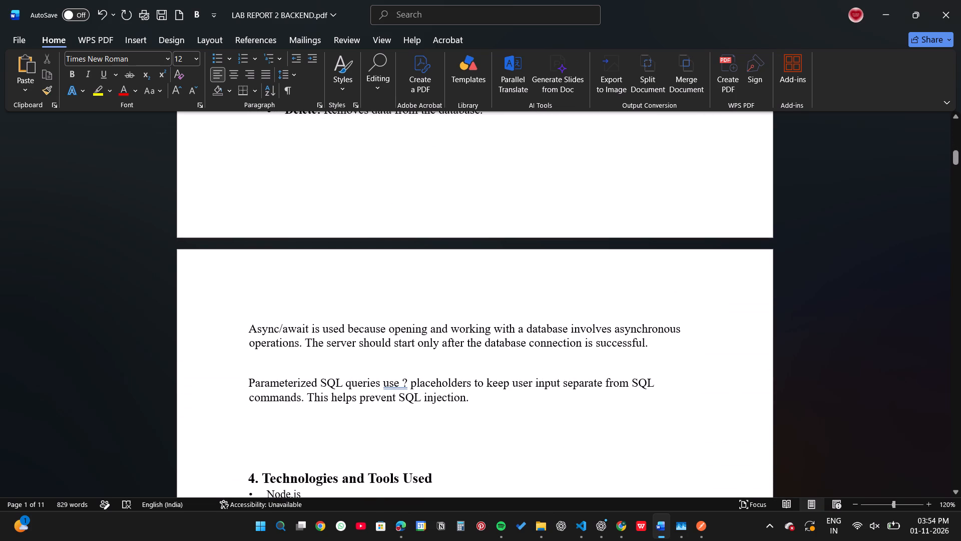
pyautogui.scroll(-2, 450, 432)
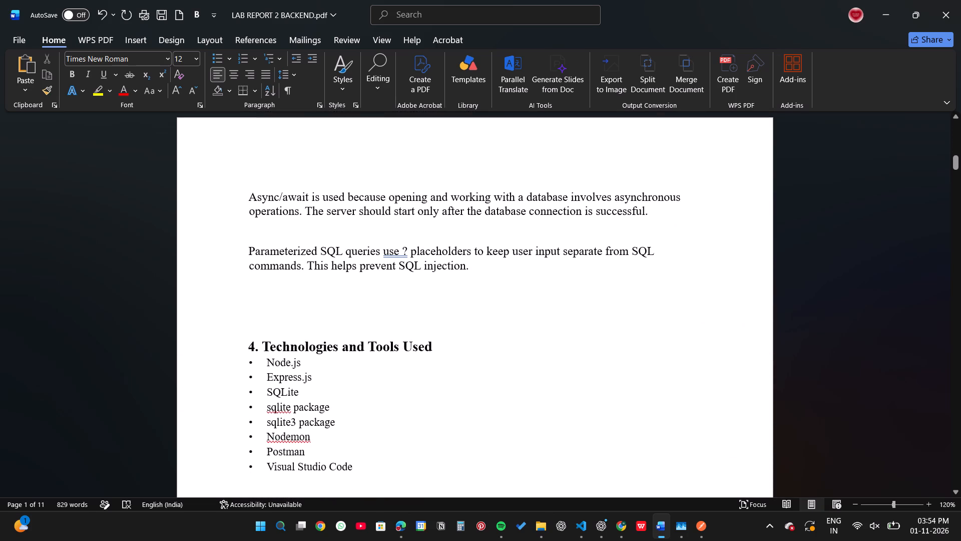
pyautogui.scroll(-2, 450, 432)
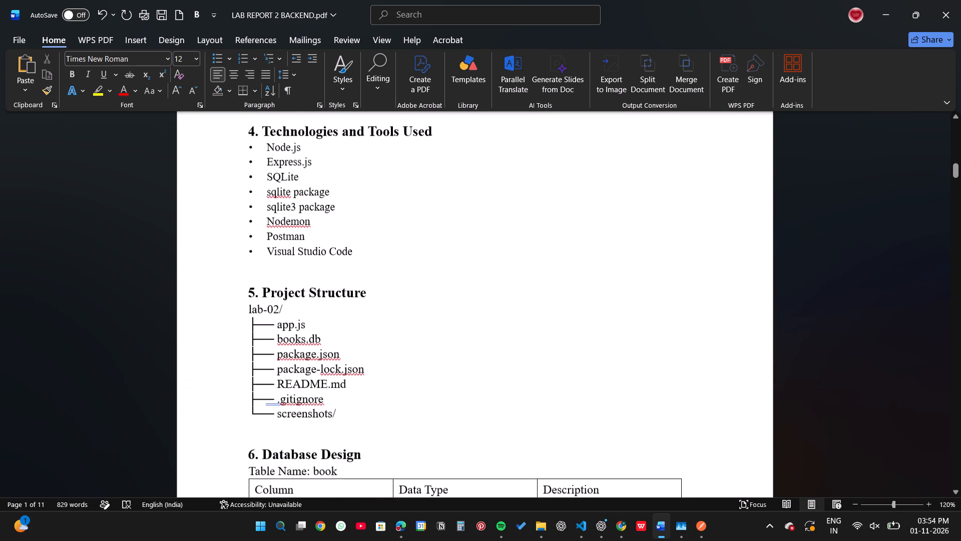
pyautogui.scroll(3, 450, 432)
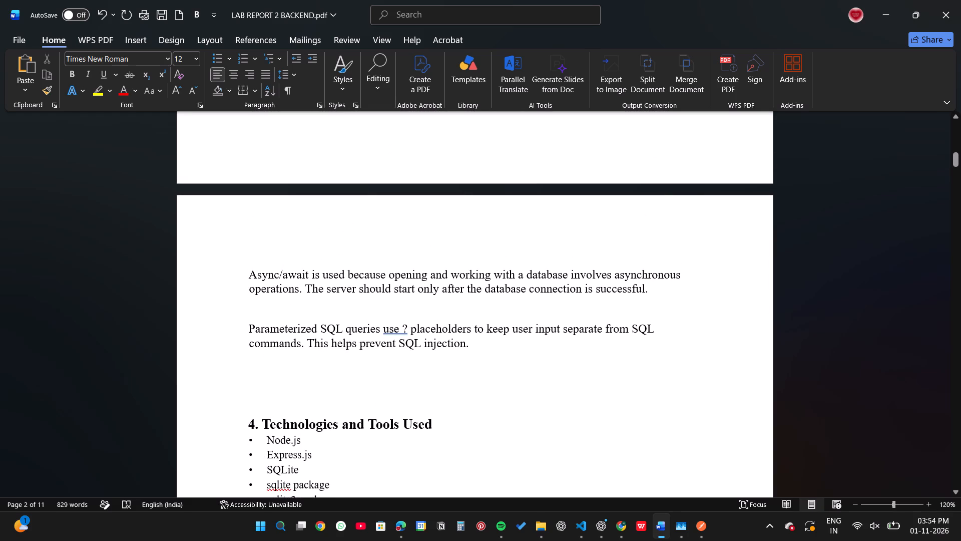
pyautogui.click(252, 396)
pyautogui.press('=')
pyautogui.press('BackSpace')
pyautogui.press('BackSpace')
pyautogui.press('BackSpace')
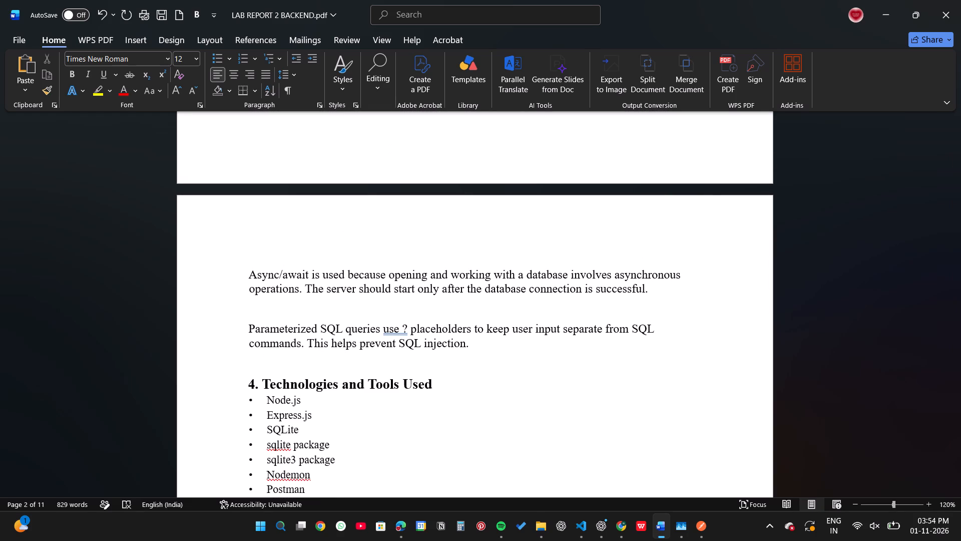
# Add an unnumbered blank line between Procedure item 11 and the "8. Installation and Running the Project" heading.
pyautogui.scroll(-1, 419, 360)
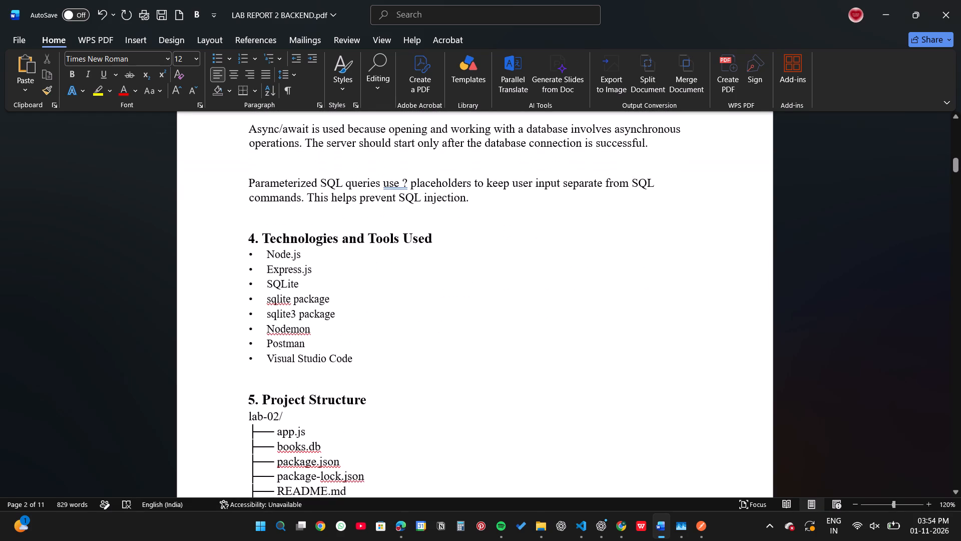
pyautogui.scroll(1, 419, 360)
pyautogui.scroll(-4, 419, 360)
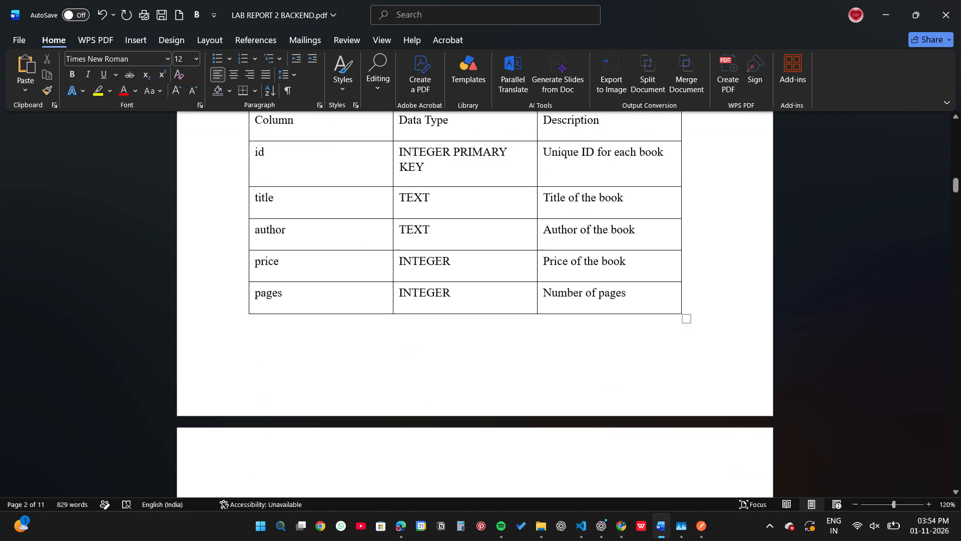
pyautogui.scroll(-4, 419, 360)
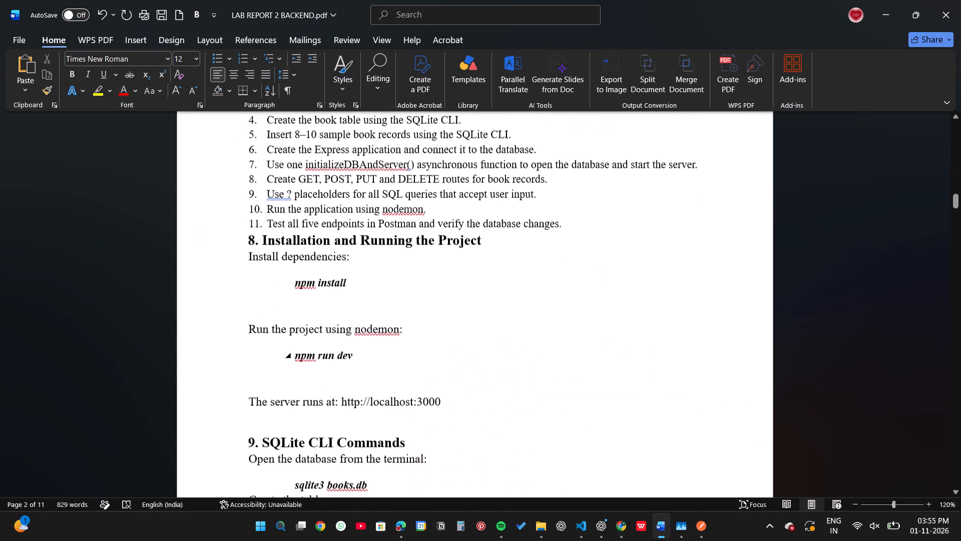
pyautogui.scroll(1, 419, 360)
pyautogui.click(567, 318)
pyautogui.press('Return')
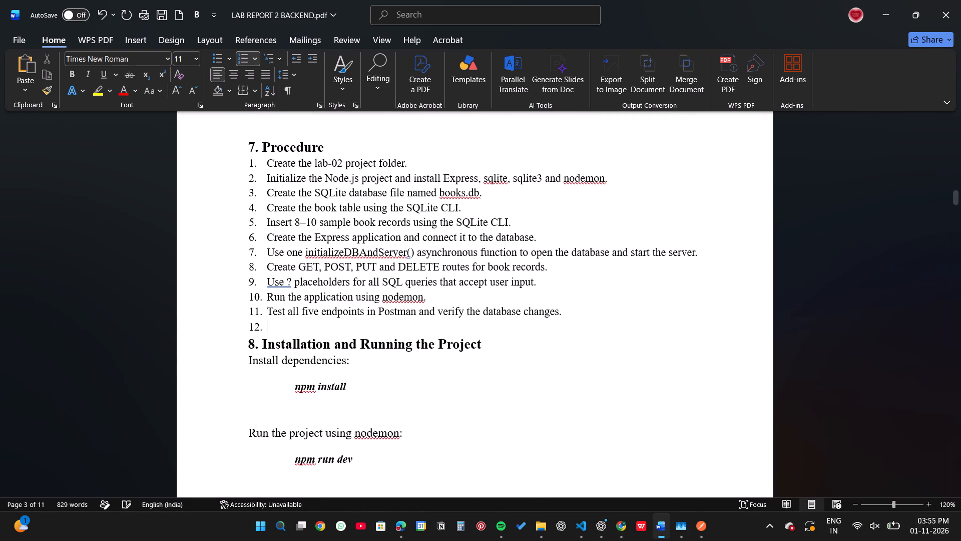
pyautogui.press('BackSpace')
# Review the report's spacing and page breaks from "8. Installation and Running the Project" through "16. Conclusion".
pyautogui.scroll(-1, 567, 318)
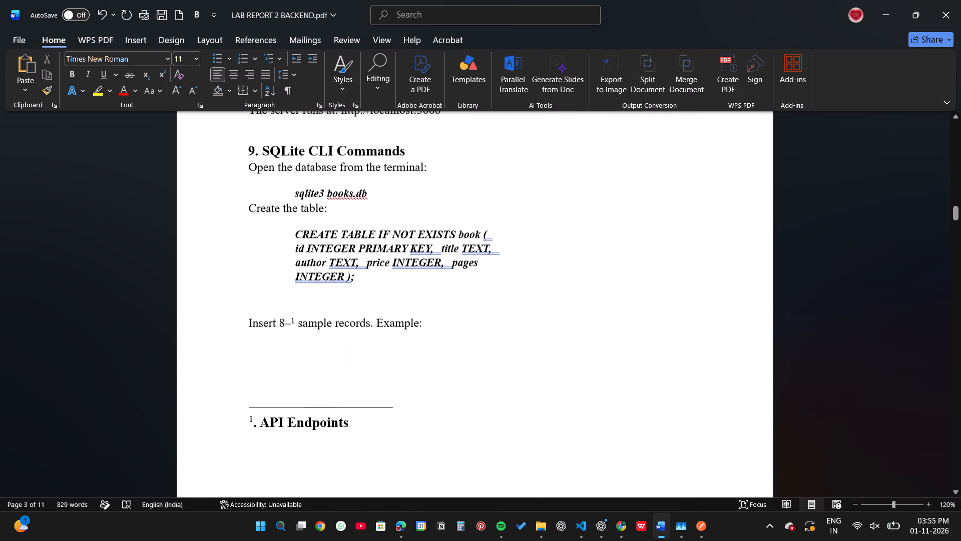
pyautogui.scroll(-1, 567, 318)
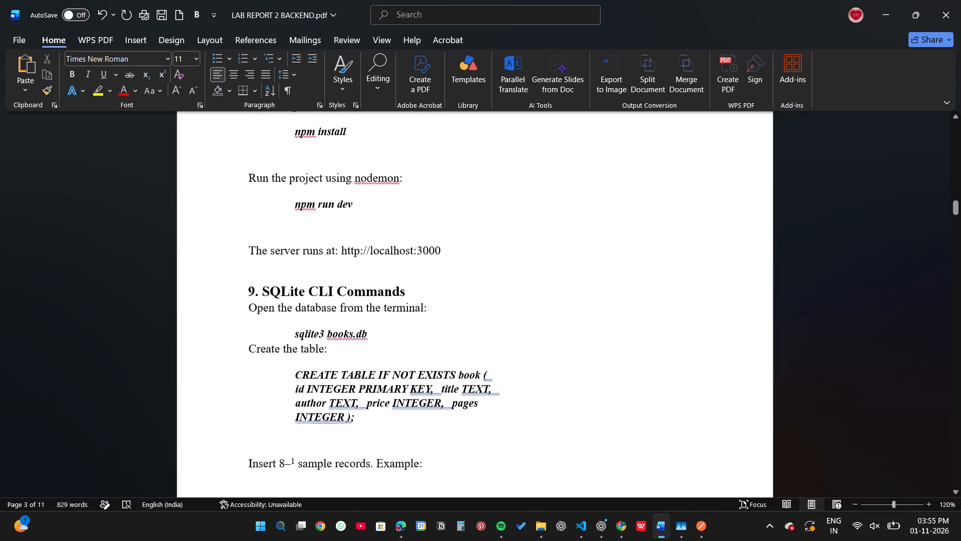
pyautogui.scroll(-1, 567, 318)
pyautogui.hscroll(1, 341, 430)
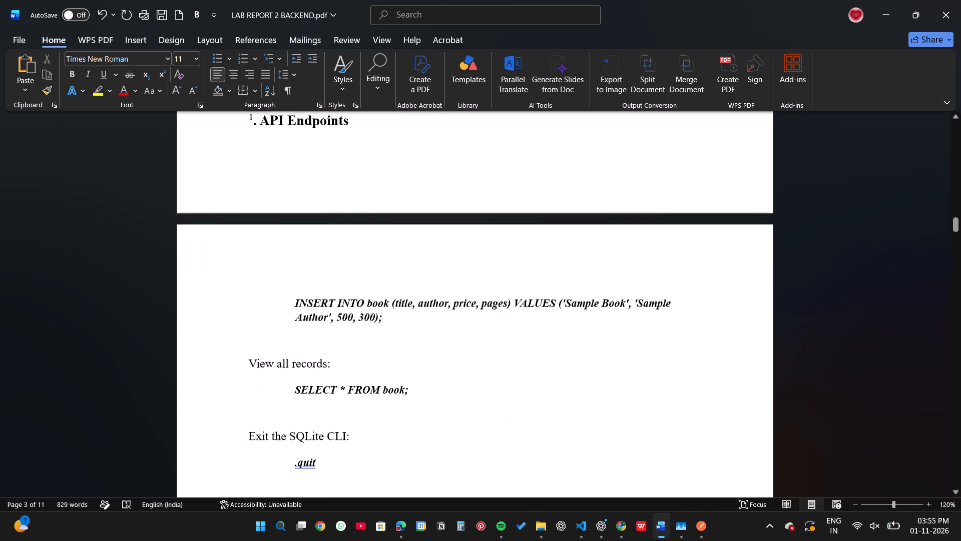
pyautogui.hscroll(1, 341, 430)
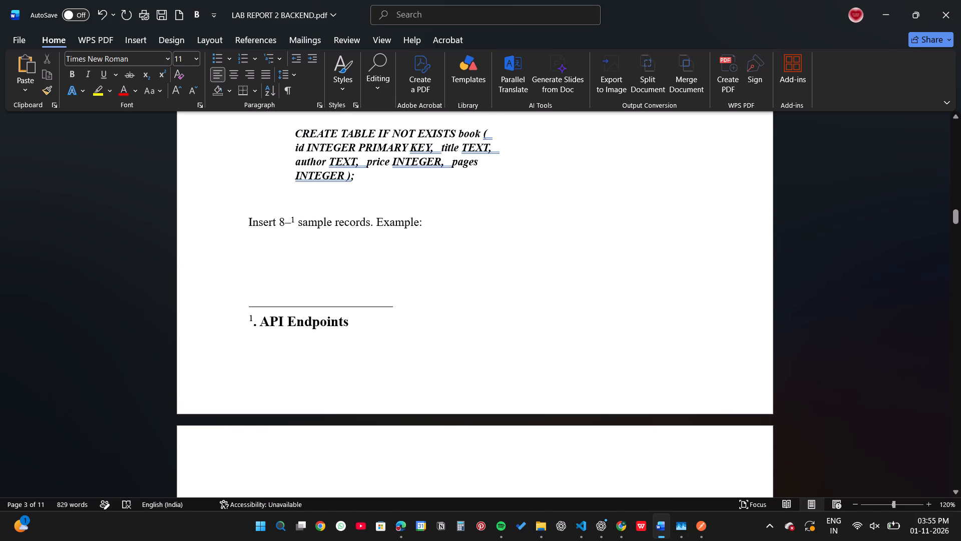
pyautogui.click(265, 291)
pyautogui.scroll(1, 424, 232)
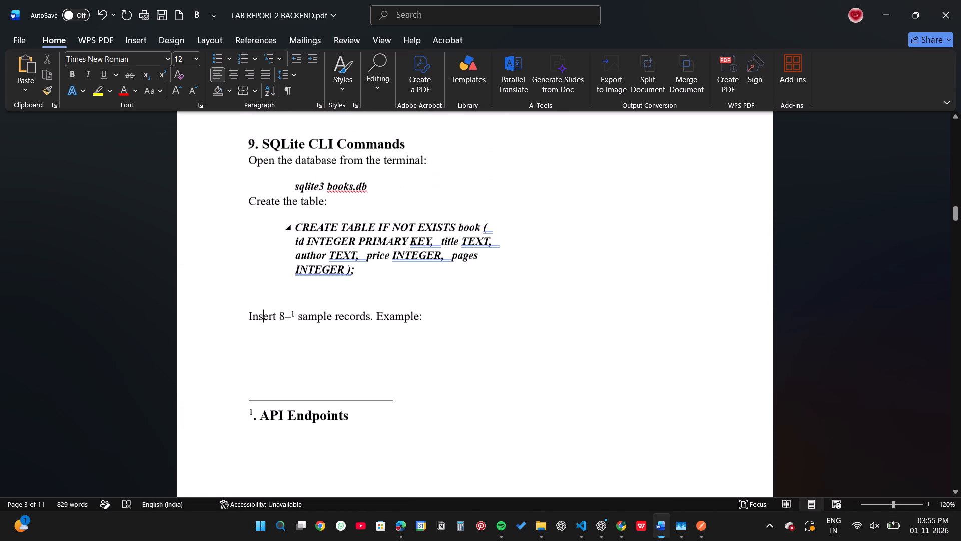
pyautogui.scroll(1, 424, 232)
pyautogui.click(259, 382)
pyautogui.scroll(-3, 259, 382)
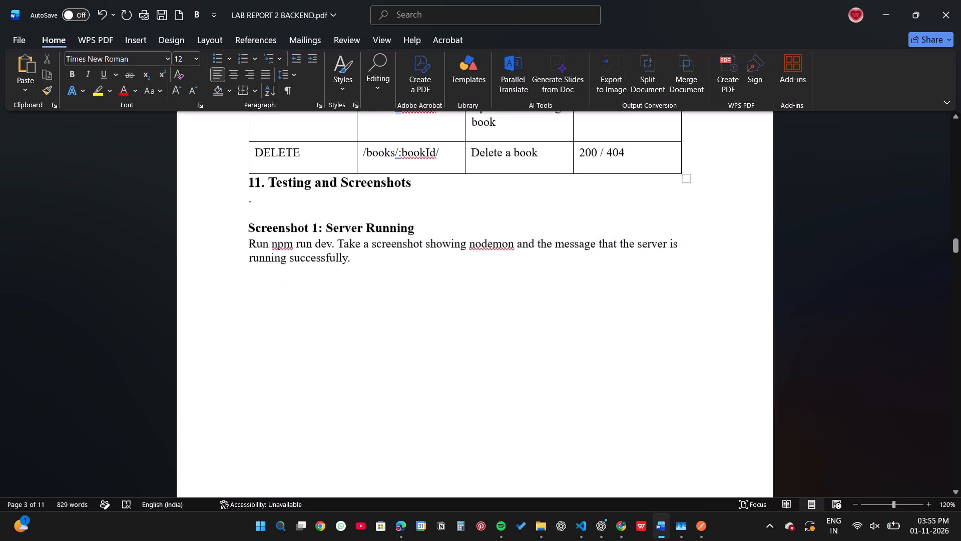
pyautogui.scroll(-6, 259, 382)
pyautogui.scroll(1, 259, 382)
pyautogui.scroll(-2, 259, 382)
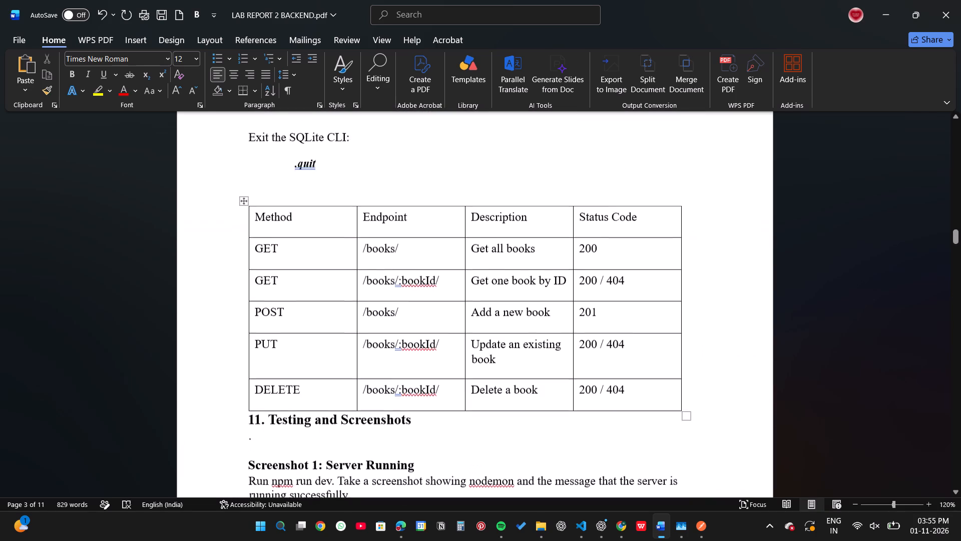
pyautogui.scroll(-5, 259, 382)
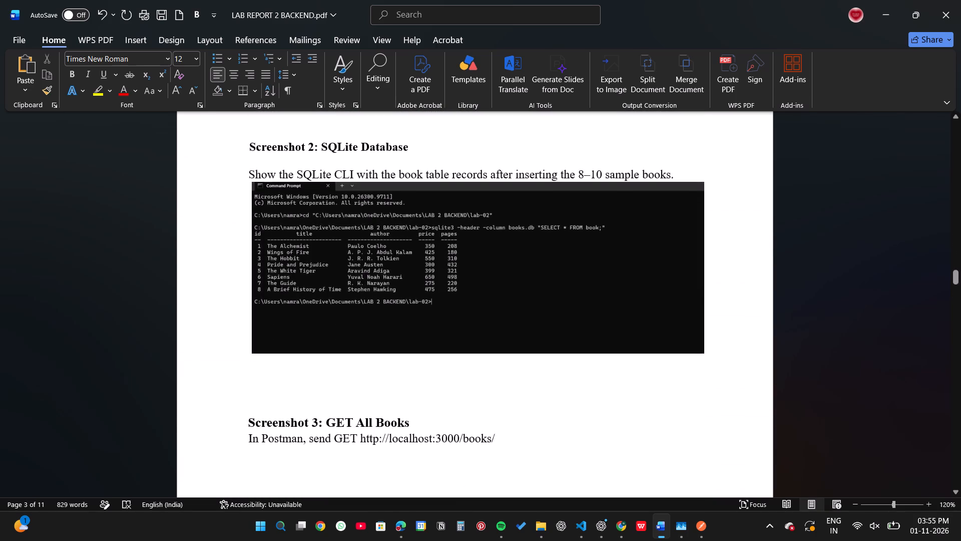
pyautogui.scroll(-4, 259, 382)
pyautogui.scroll(2, 259, 382)
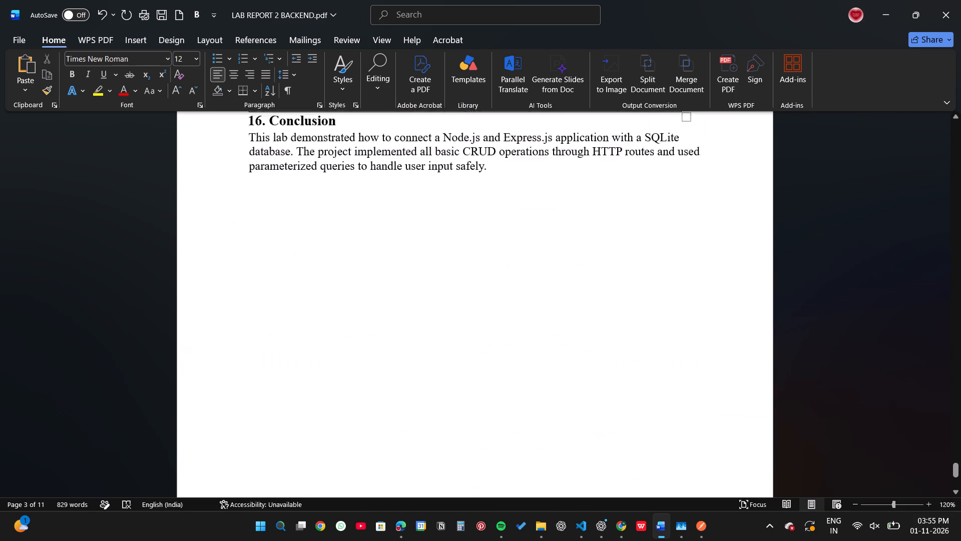
pyautogui.scroll(3, 259, 382)
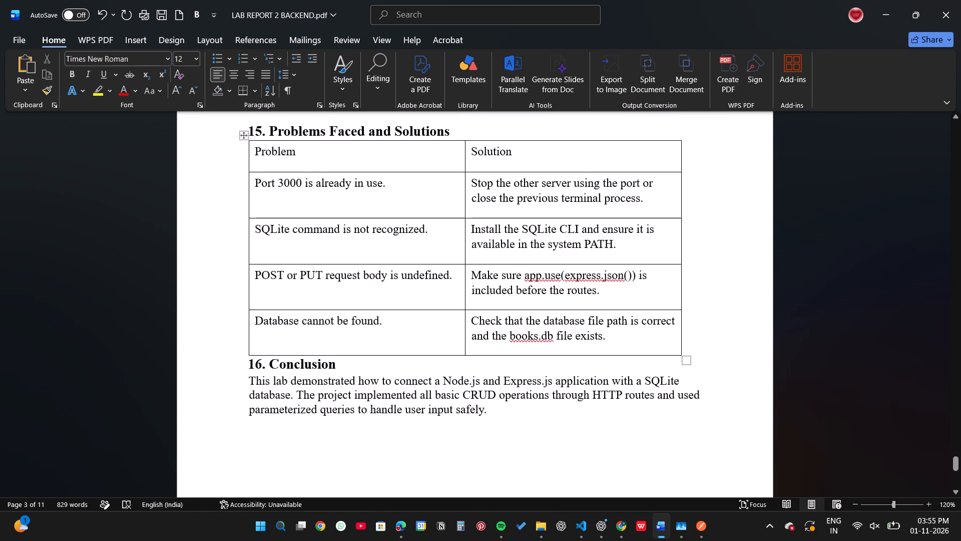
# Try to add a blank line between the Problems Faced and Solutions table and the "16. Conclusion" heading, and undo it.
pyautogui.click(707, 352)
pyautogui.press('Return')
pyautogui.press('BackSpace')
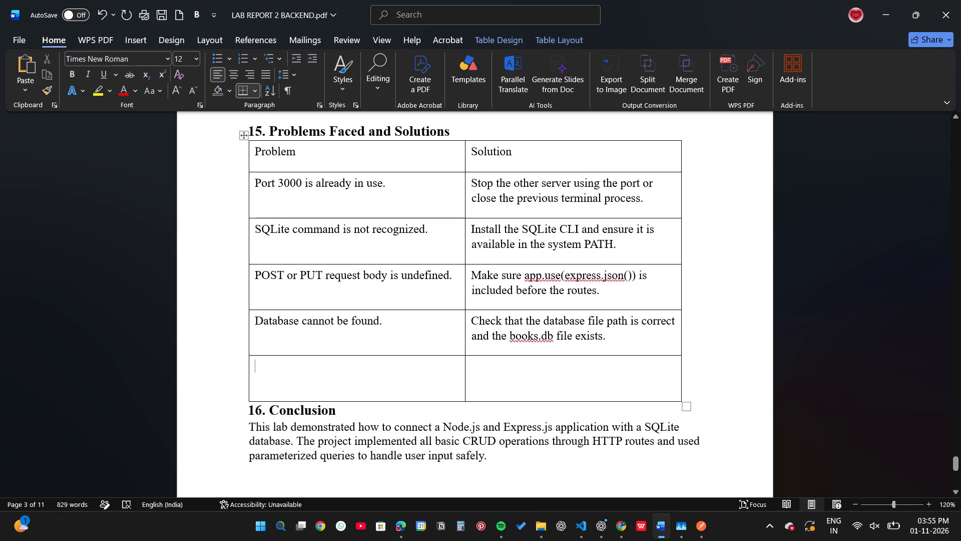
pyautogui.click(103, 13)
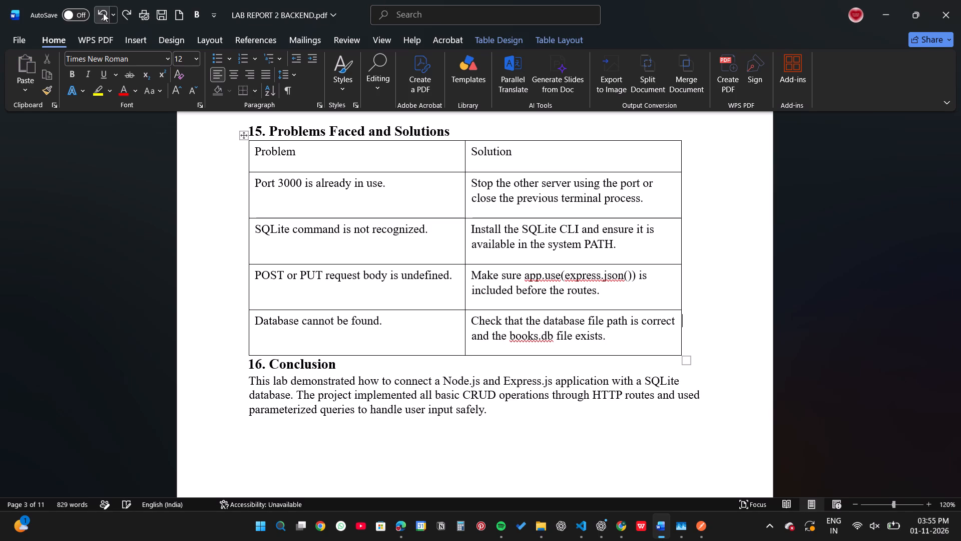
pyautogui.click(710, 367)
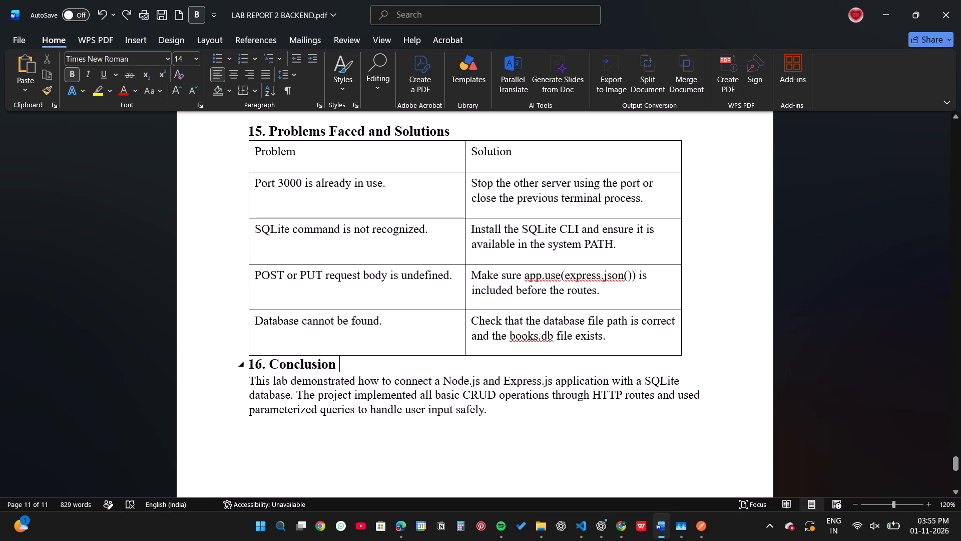
# Insert three blank lines above the "13. Result" heading to push the section onto a new page.
pyautogui.scroll(4, 534, 329)
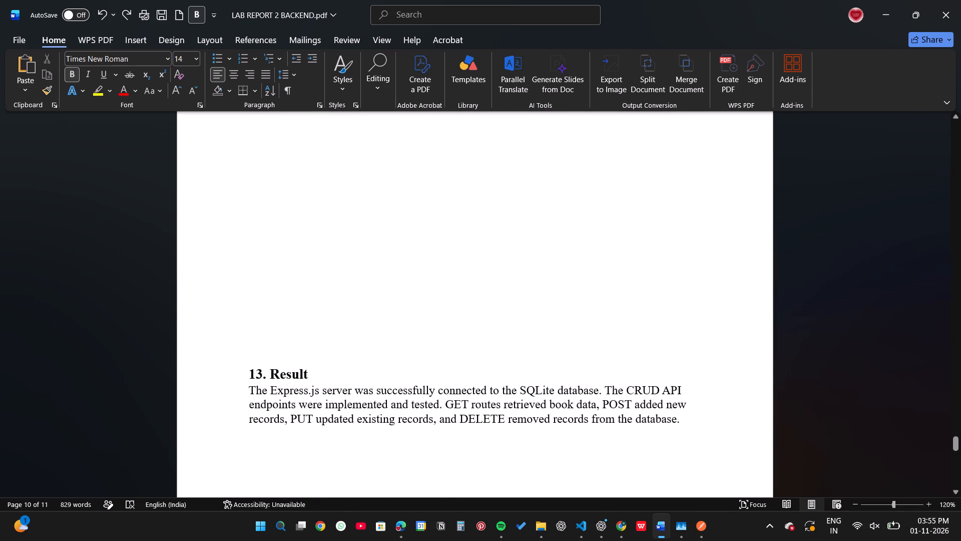
pyautogui.scroll(-1, 534, 329)
pyautogui.scroll(1, 534, 329)
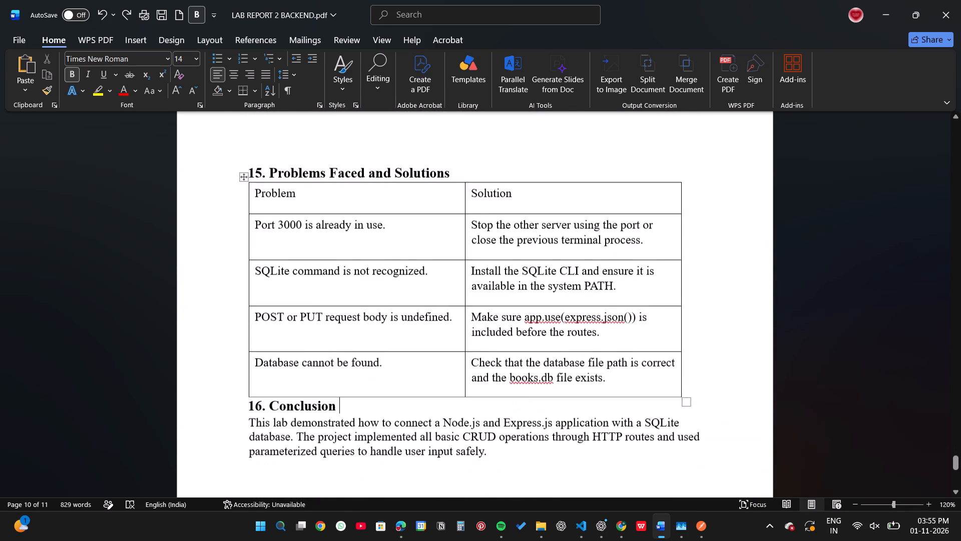
pyautogui.scroll(1, 534, 329)
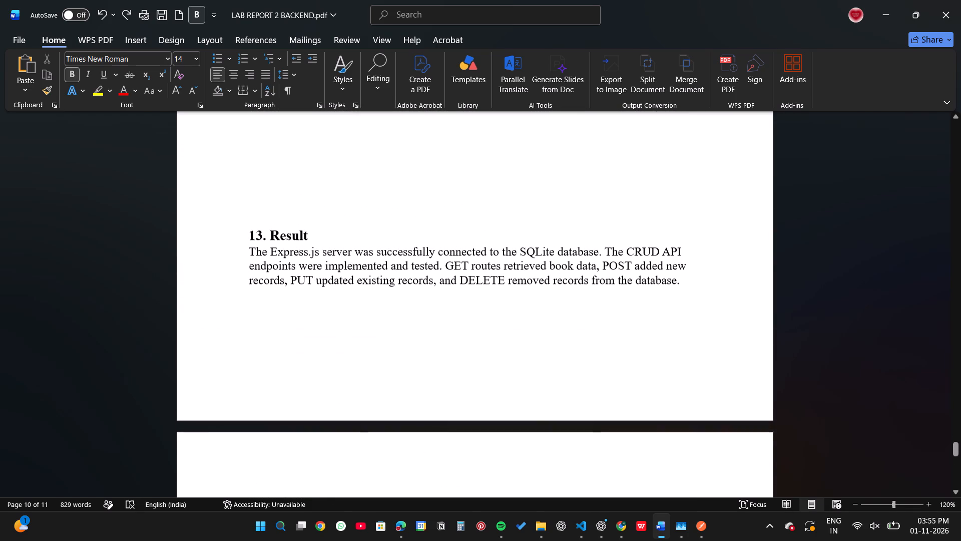
pyautogui.click(279, 198)
pyautogui.press('Return')
pyautogui.press('Return')
pyautogui.press('Return')
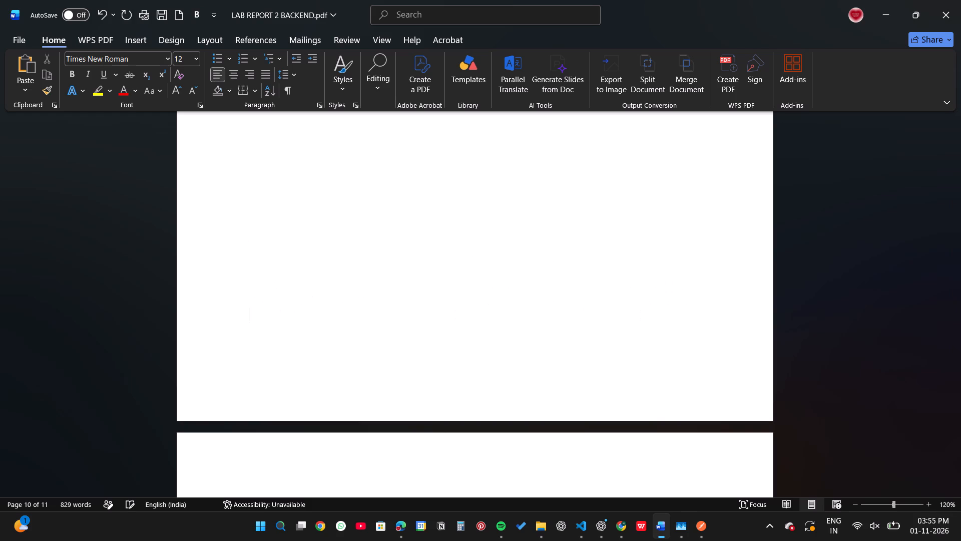
pyautogui.scroll(-3, 279, 198)
pyautogui.scroll(2, 279, 198)
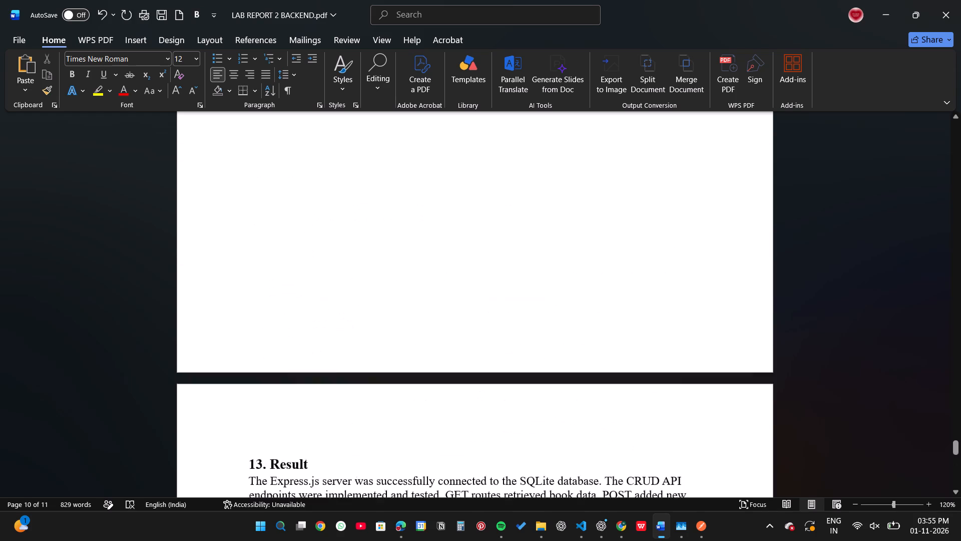
# Delete the extra blank lines above "Screenshot 6: PUT Book" to bring its image onto the same page as its caption.
pyautogui.scroll(10, 279, 198)
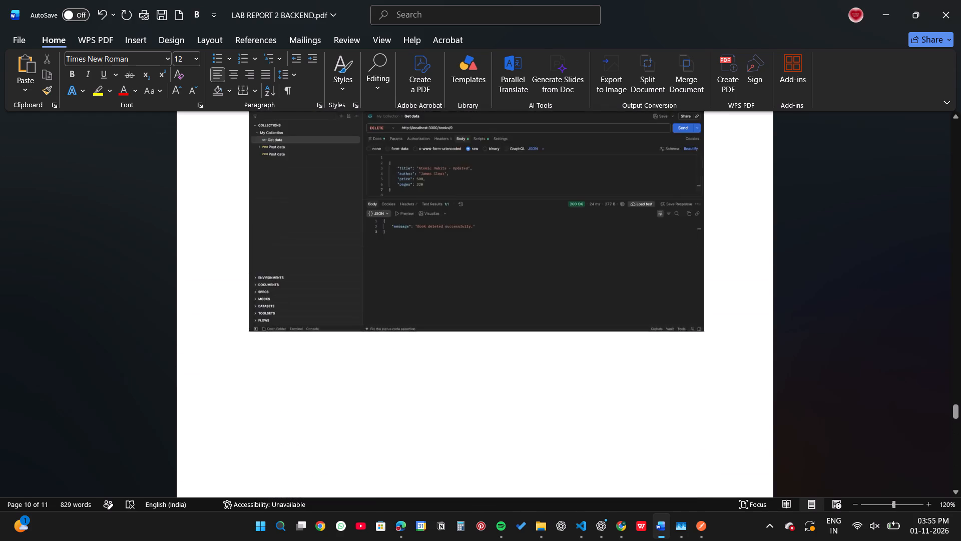
pyautogui.scroll(7, 279, 198)
pyautogui.hscroll(1, 279, 198)
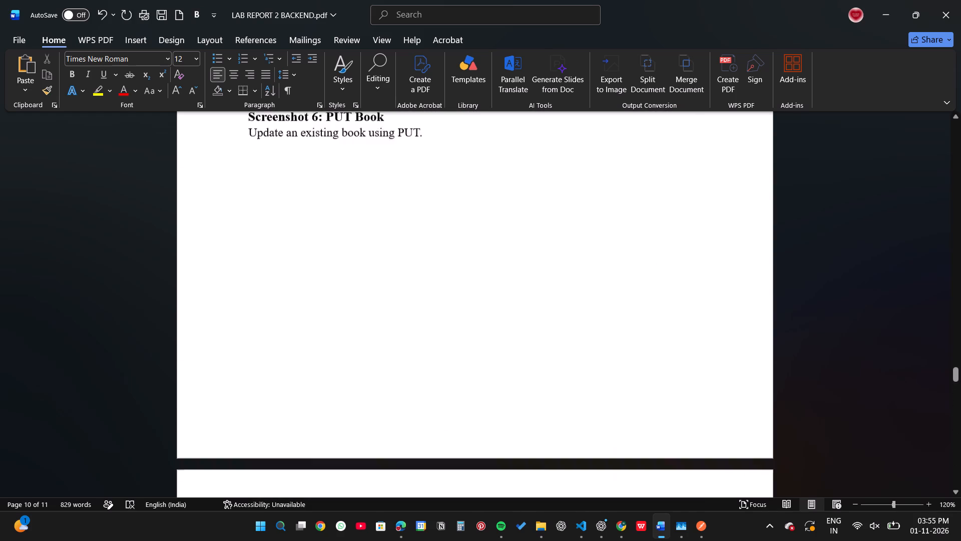
pyautogui.hscroll(1, 279, 198)
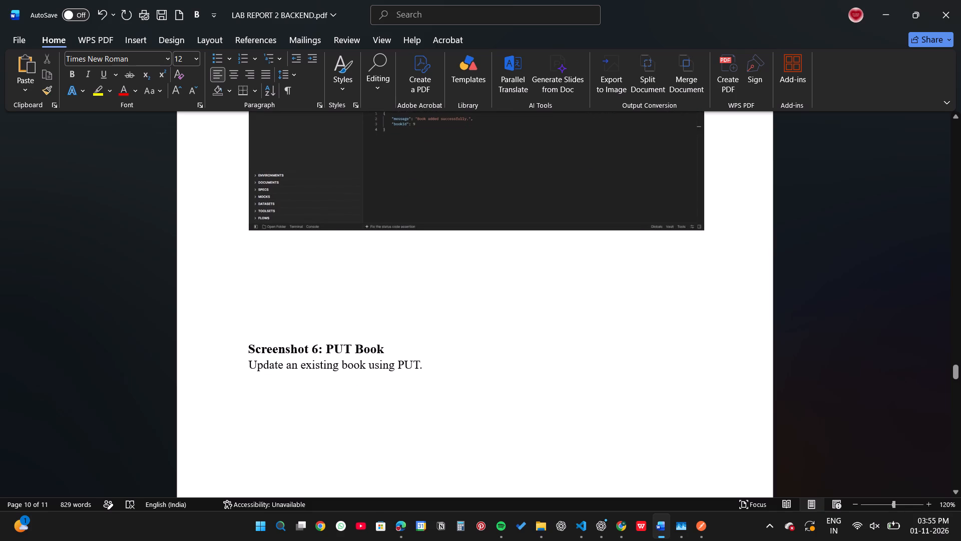
pyautogui.scroll(-1, 316, 289)
pyautogui.scroll(1, 316, 289)
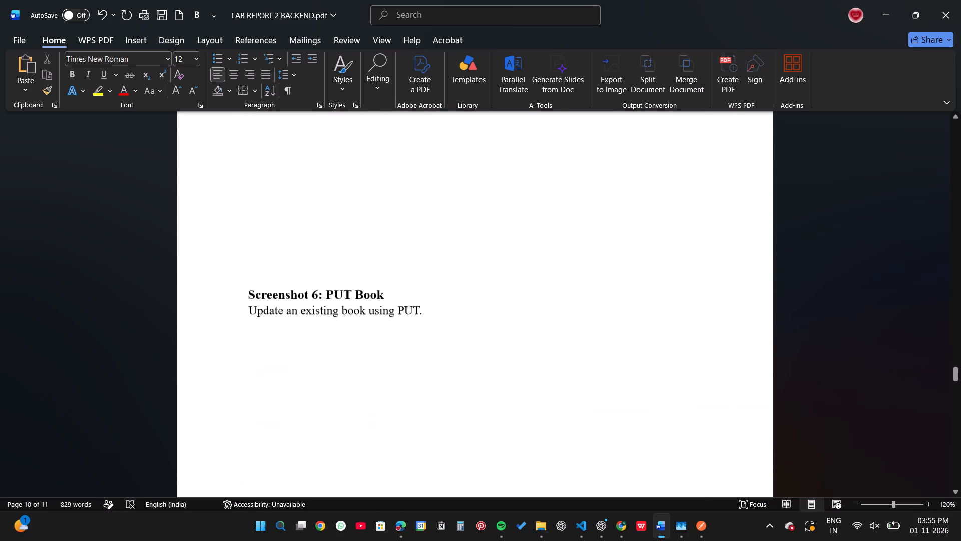
pyautogui.click(244, 257)
pyautogui.press('BackSpace')
pyautogui.press('BackSpace')
pyautogui.press('BackSpace')
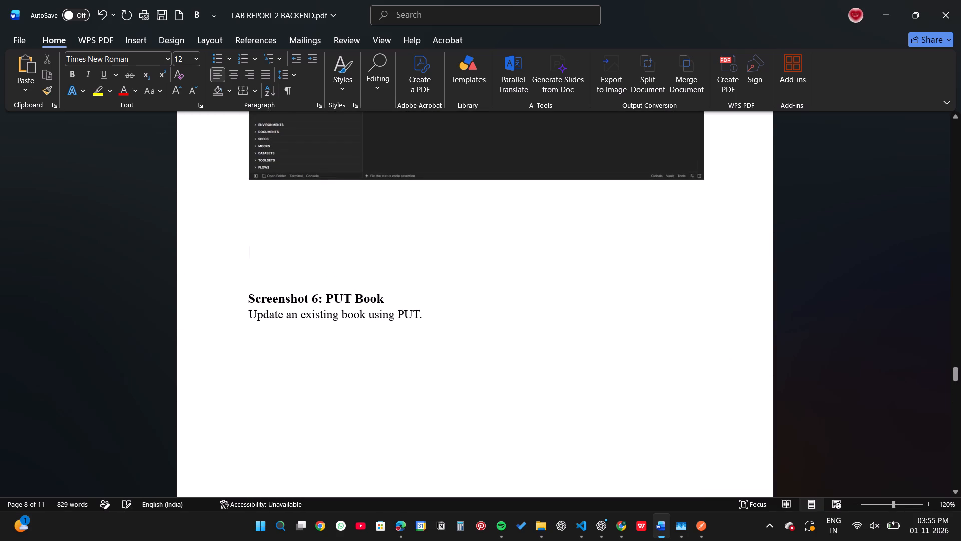
pyautogui.press('BackSpace')
pyautogui.press('BackSpace')
pyautogui.press('BackSpace')
pyautogui.press('BackSpace')
pyautogui.press('BackSpace')
pyautogui.press('BackSpace')
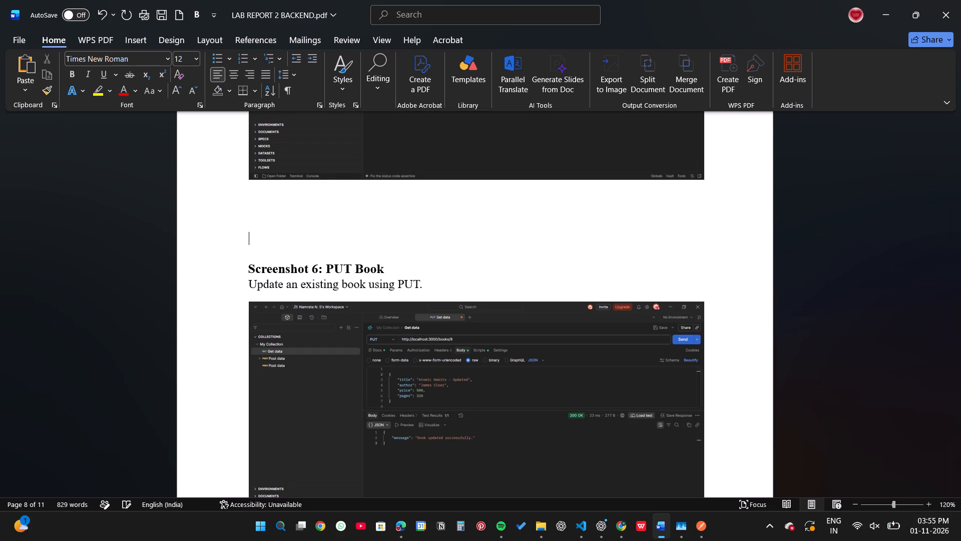
pyautogui.press('BackSpace')
pyautogui.press('BackSpace')
pyautogui.press('BackSpace')
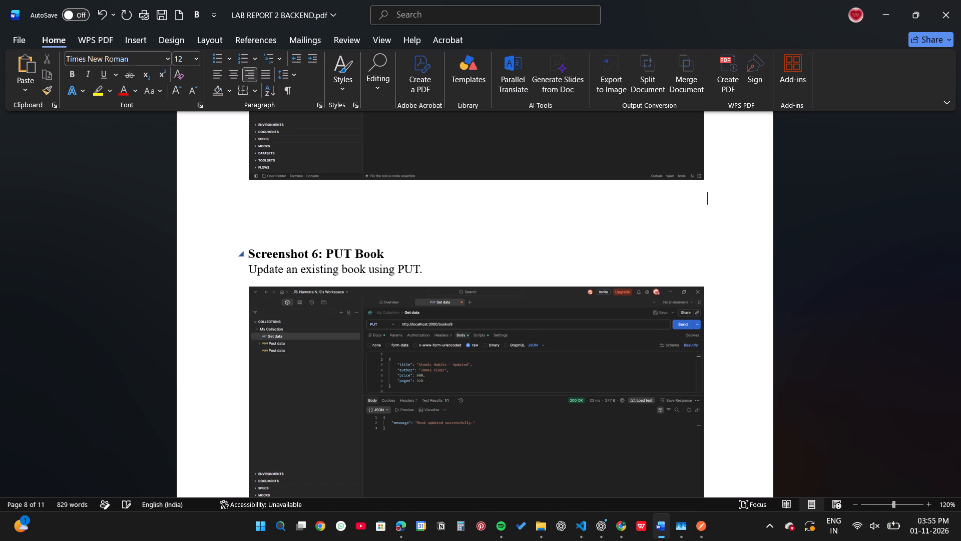
# Insert blank lines above "Screenshot 8: Database Verification" to push the heading onto a new page, and check the resulting layout.
pyautogui.scroll(-2, 244, 257)
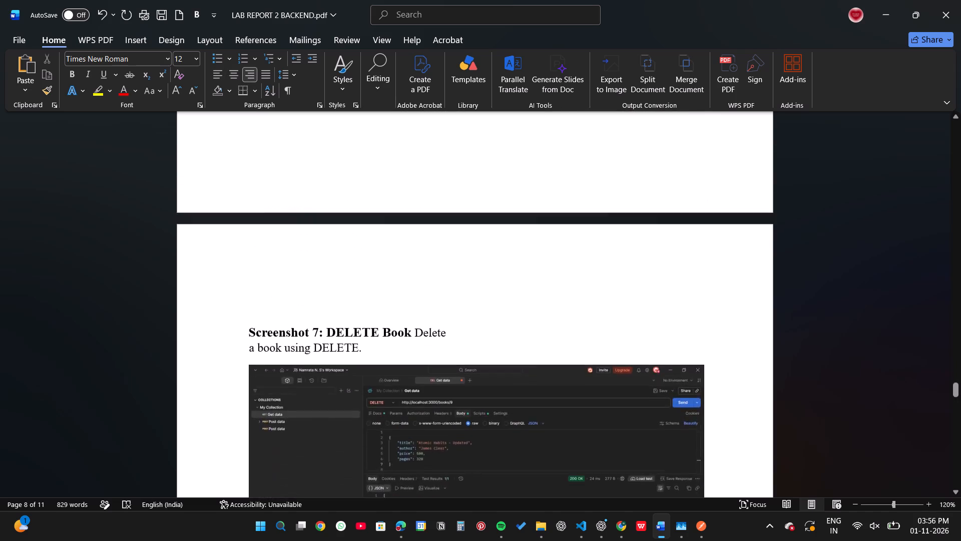
pyautogui.scroll(-3, 244, 257)
pyautogui.scroll(1, 244, 257)
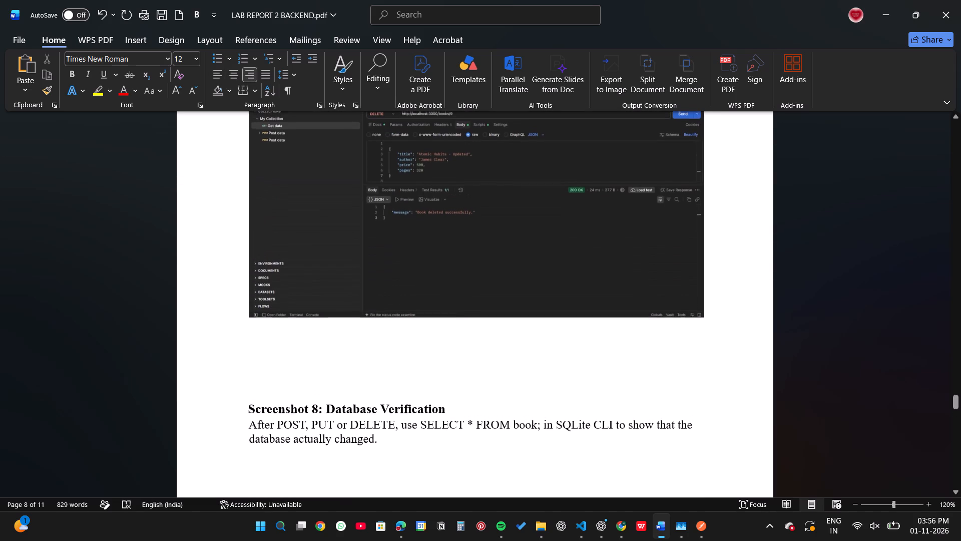
pyautogui.click(247, 388)
pyautogui.press('Return')
pyautogui.press('Return')
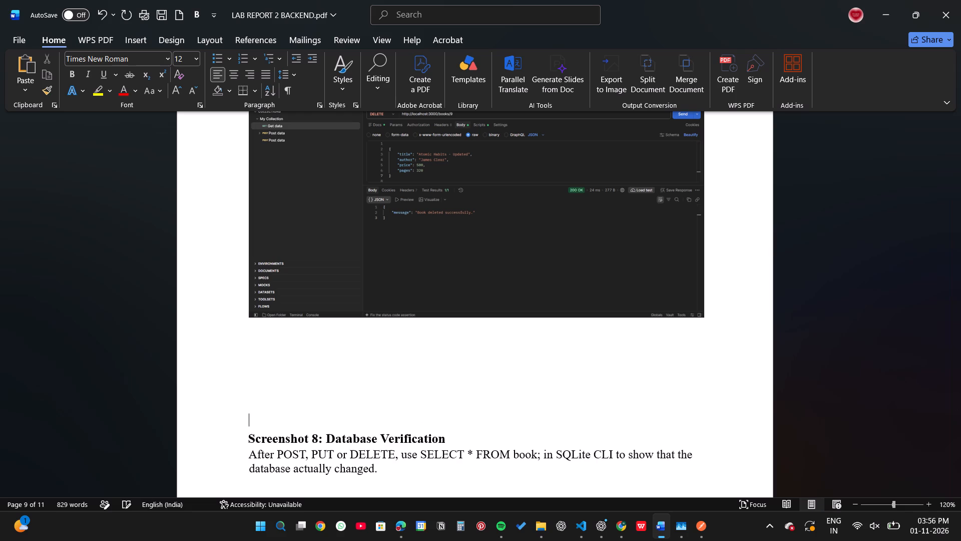
pyautogui.press('Return')
pyautogui.press('Return')
pyautogui.press('Return')
pyautogui.press('Return')
pyautogui.press('Return')
pyautogui.press('Return')
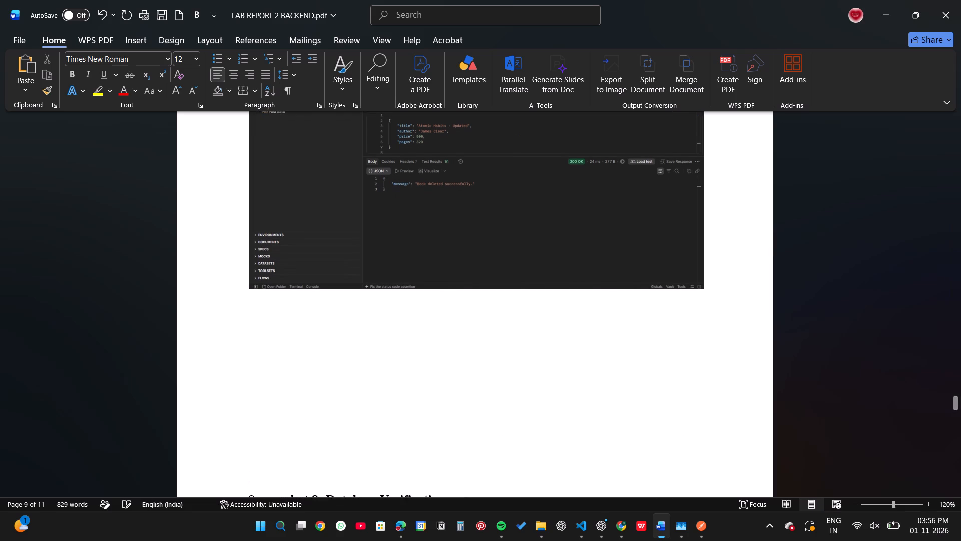
pyautogui.press('Return')
pyautogui.press('Return')
pyautogui.press('Return')
pyautogui.press('Return')
pyautogui.press('Return')
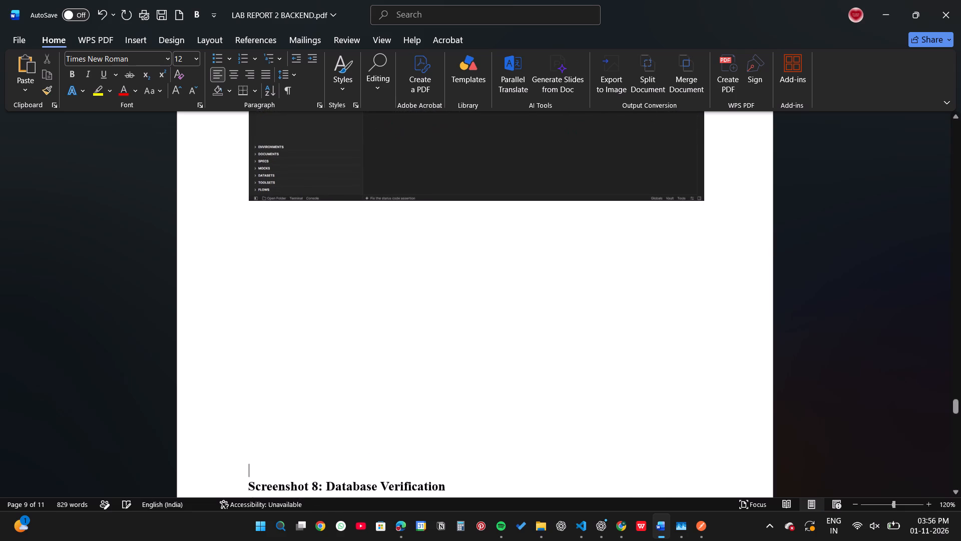
pyautogui.press('Return')
pyautogui.press('Return')
pyautogui.press('Return')
pyautogui.press('Return')
pyautogui.press('Return')
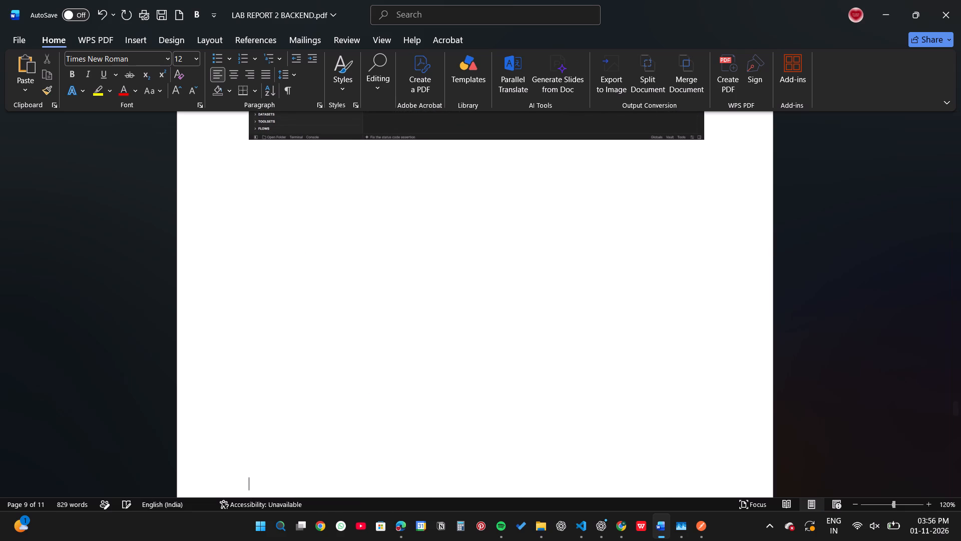
pyautogui.scroll(-7, 247, 388)
pyautogui.scroll(2, 247, 388)
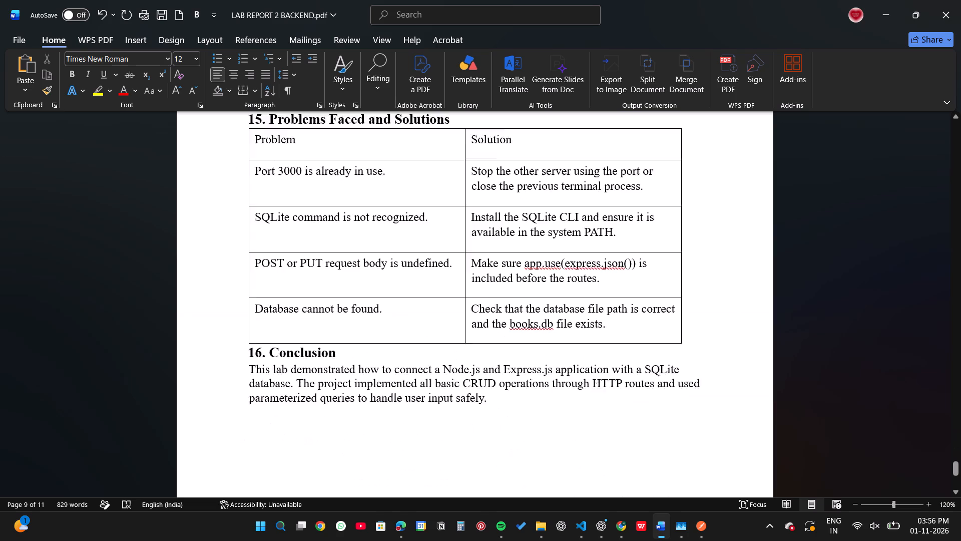
pyautogui.scroll(4, 247, 388)
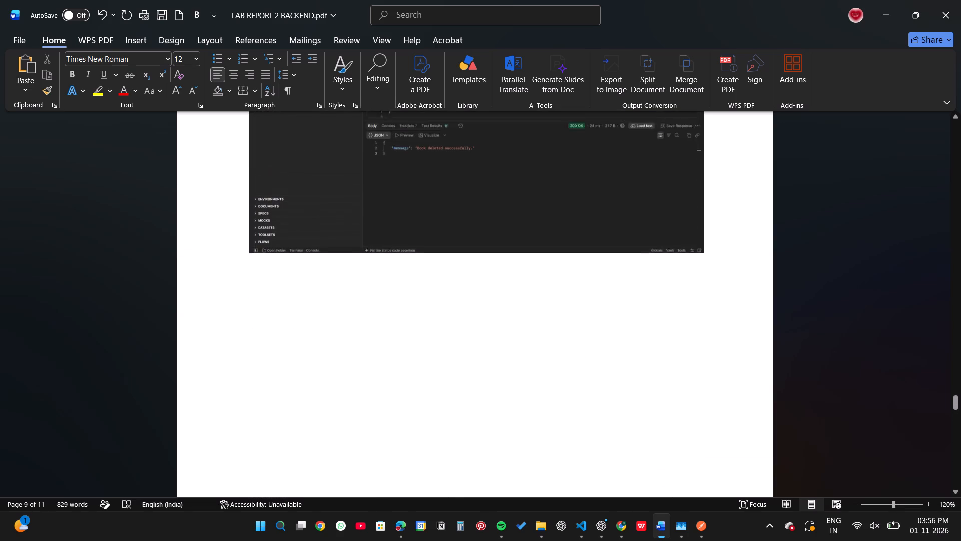
pyautogui.scroll(2, 247, 388)
pyautogui.scroll(-1, 427, 228)
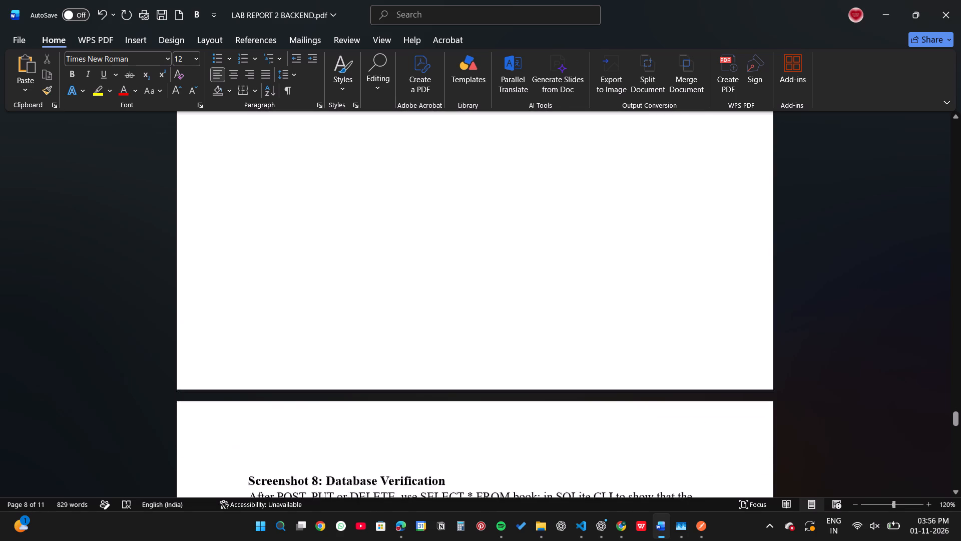
# Delete the blank lines above "Screenshot 8: Database Verification" to move its heading up beneath the DELETE Book image.
pyautogui.scroll(-2, 427, 228)
pyautogui.click(246, 363)
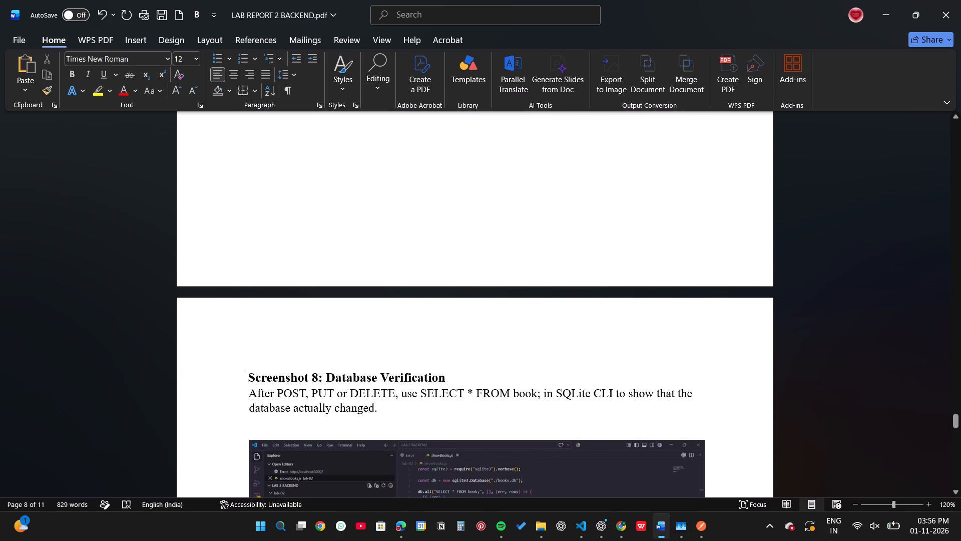
pyautogui.press('BackSpace')
pyautogui.press('BackSpace')
pyautogui.press('BackSpace')
pyautogui.press('BackSpace')
pyautogui.press('BackSpace')
pyautogui.press('BackSpace')
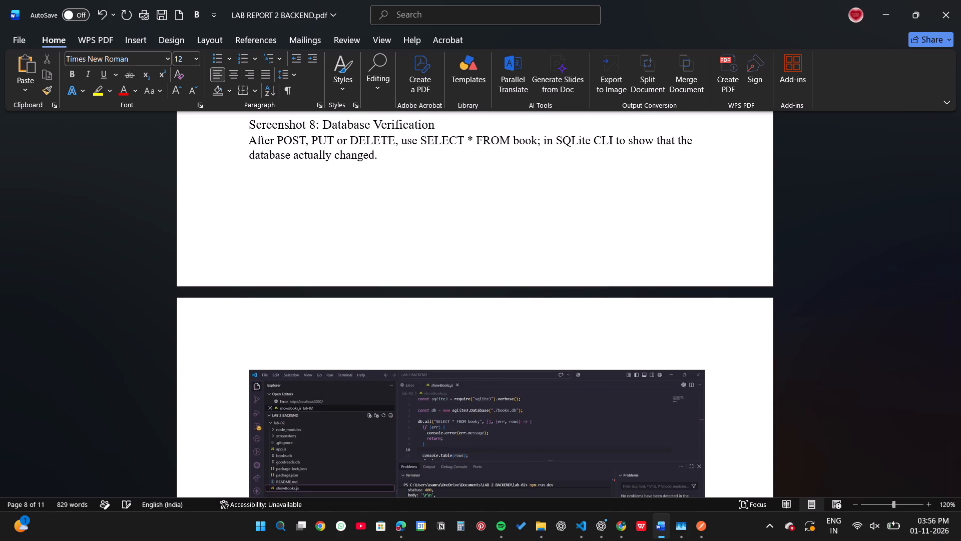
pyautogui.press('BackSpace')
pyautogui.press('BackSpace')
pyautogui.press('BackSpace')
pyautogui.press('BackSpace')
pyautogui.press('BackSpace')
pyautogui.press('BackSpace')
pyautogui.press('BackSpace')
pyautogui.press('BackSpace')
pyautogui.press('BackSpace')
pyautogui.press('BackSpace')
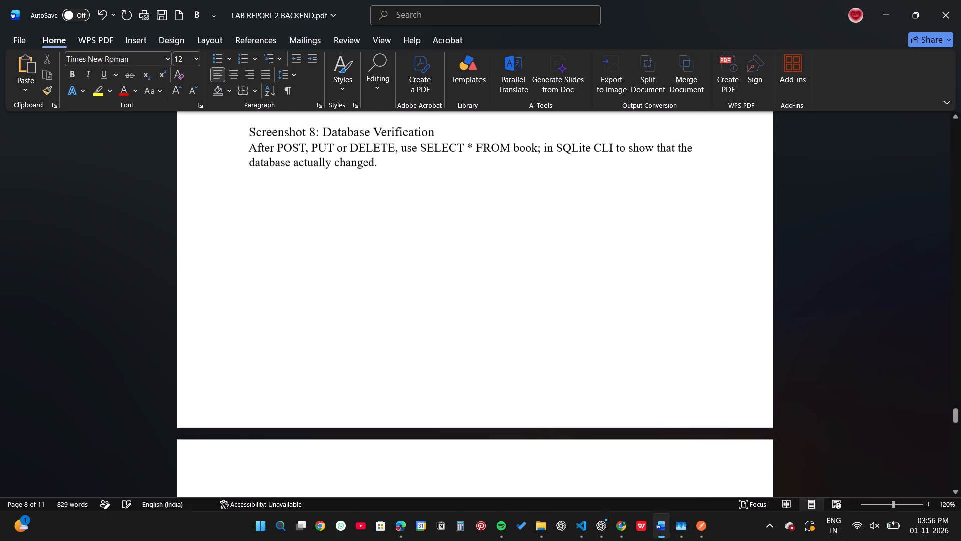
pyautogui.press('BackSpace')
pyautogui.press('BackSpace')
pyautogui.press('BackSpace')
pyautogui.press('BackSpace')
pyautogui.press('BackSpace')
pyautogui.press('BackSpace')
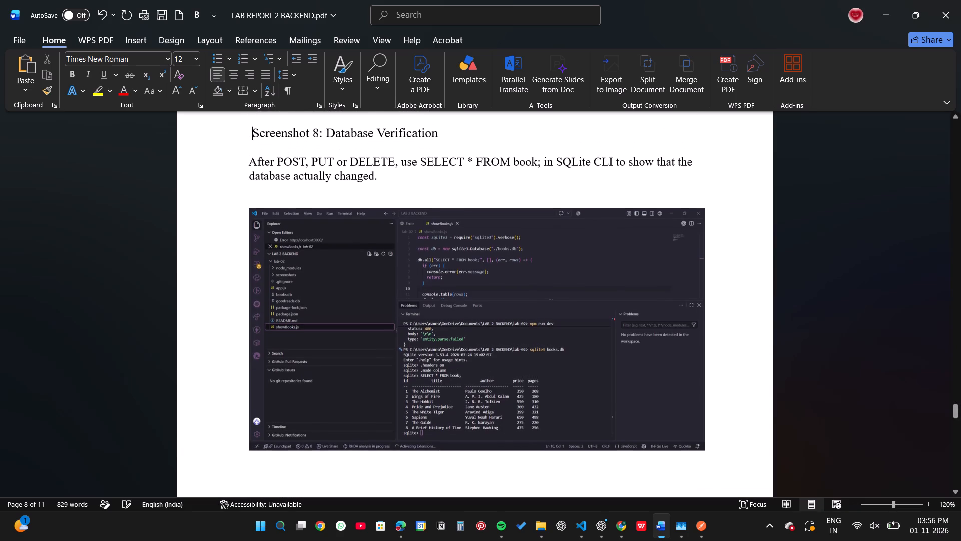
# Delete the extra blank lines above the "13. Result" heading so the section starts at the top of a page.
pyautogui.scroll(-3, 246, 363)
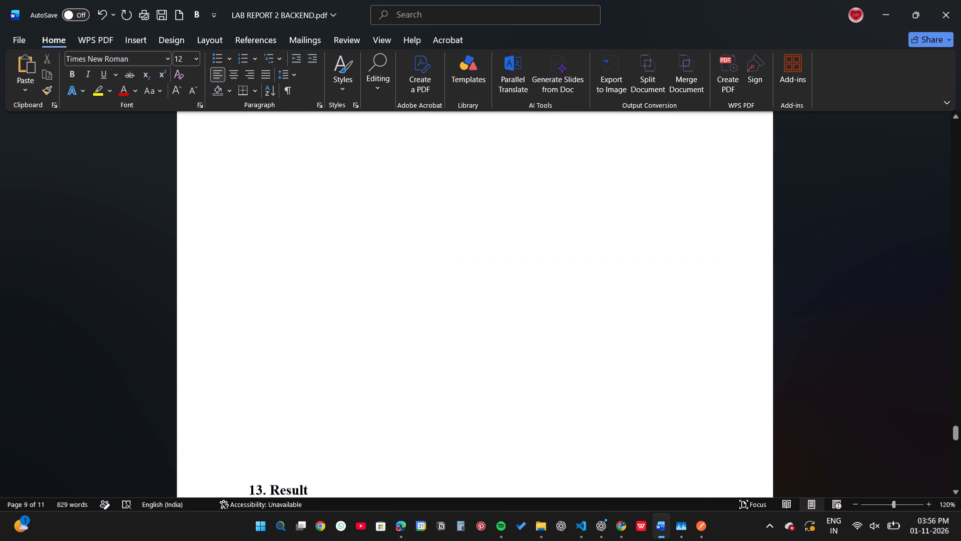
pyautogui.scroll(-1, 246, 363)
pyautogui.click(258, 400)
pyautogui.press('BackSpace')
pyautogui.press('BackSpace')
pyautogui.press('BackSpace')
pyautogui.press('BackSpace')
pyautogui.press('BackSpace')
pyautogui.press('BackSpace')
pyautogui.press('BackSpace')
pyautogui.press('BackSpace')
pyautogui.press('BackSpace')
pyautogui.press('BackSpace')
pyautogui.press('BackSpace')
pyautogui.press('BackSpace')
pyautogui.press('BackSpace')
pyautogui.press('BackSpace')
pyautogui.press('BackSpace')
pyautogui.press('BackSpace')
pyautogui.press('BackSpace')
pyautogui.press('BackSpace')
pyautogui.press('BackSpace')
pyautogui.press('BackSpace')
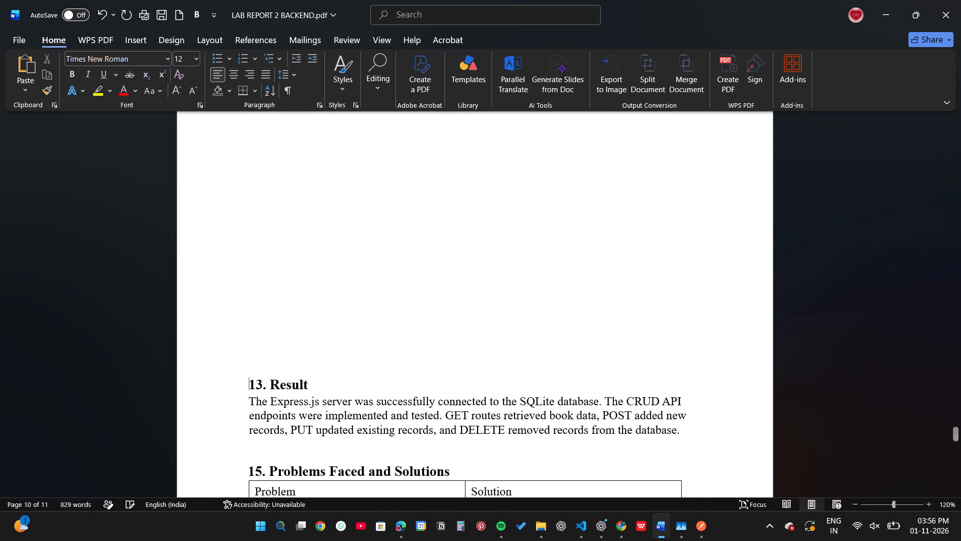
pyautogui.press('BackSpace')
pyautogui.press('BackSpace')
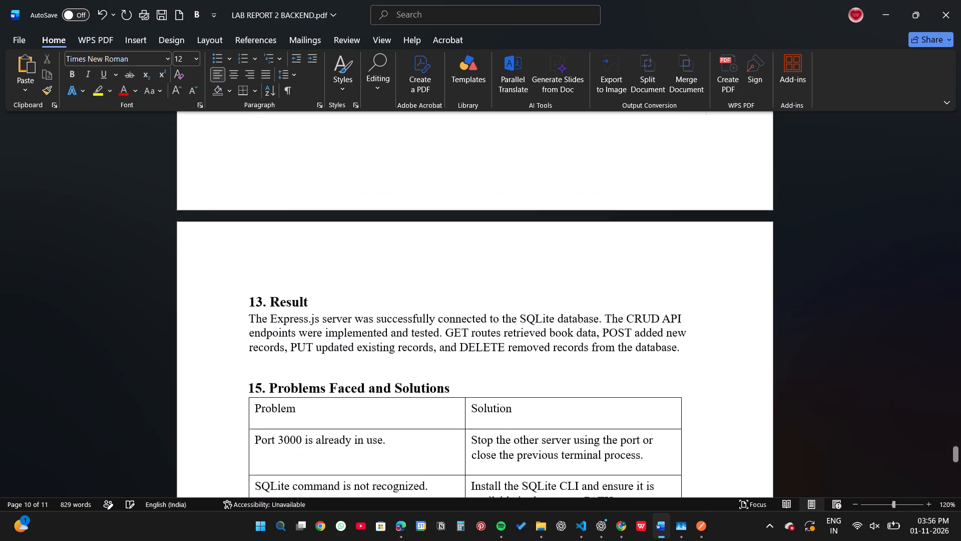
# Review the closing sections and screenshot pages, and remove an extra blank line above "Screenshot 6: PUT Book".
pyautogui.scroll(-1, 510, 350)
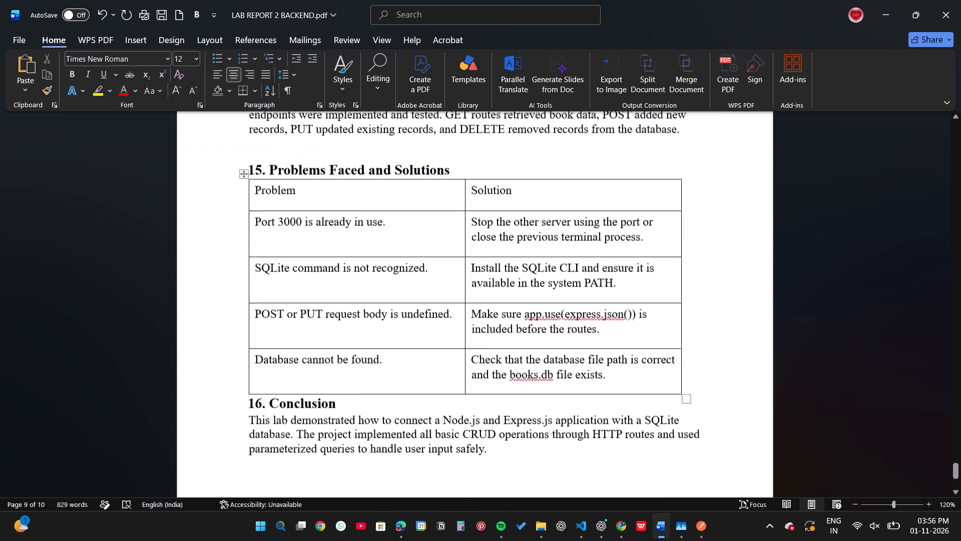
pyautogui.scroll(-1, 510, 350)
pyautogui.scroll(6, 510, 350)
pyautogui.scroll(-1, 510, 350)
pyautogui.scroll(1, 510, 350)
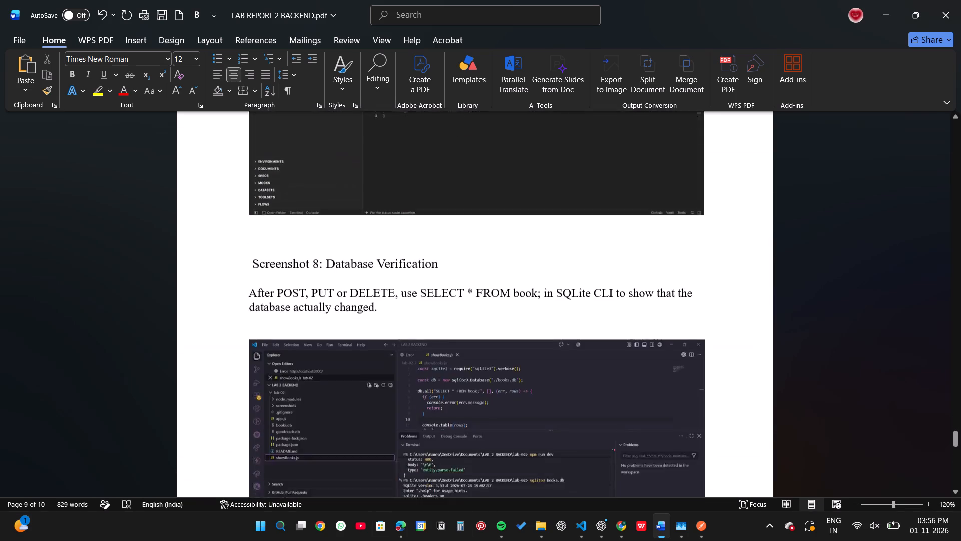
pyautogui.scroll(1, 510, 350)
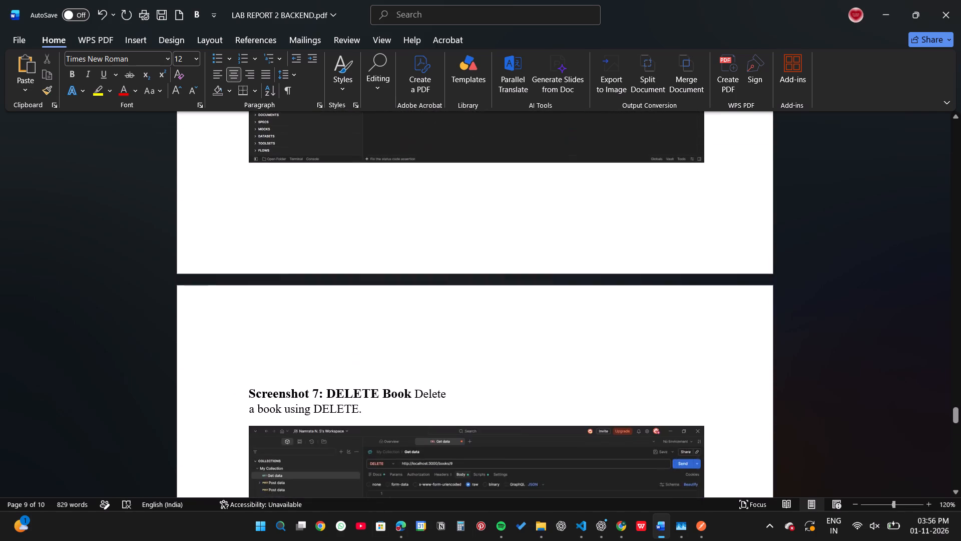
pyautogui.scroll(1, 510, 350)
pyautogui.scroll(-1, 510, 350)
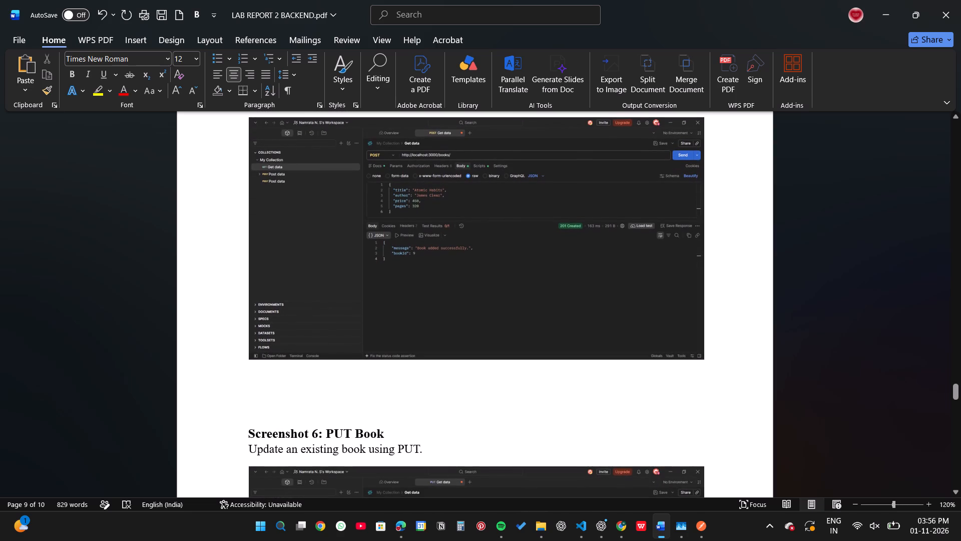
pyautogui.click(246, 409)
pyautogui.press('BackSpace')
pyautogui.press('BackSpace')
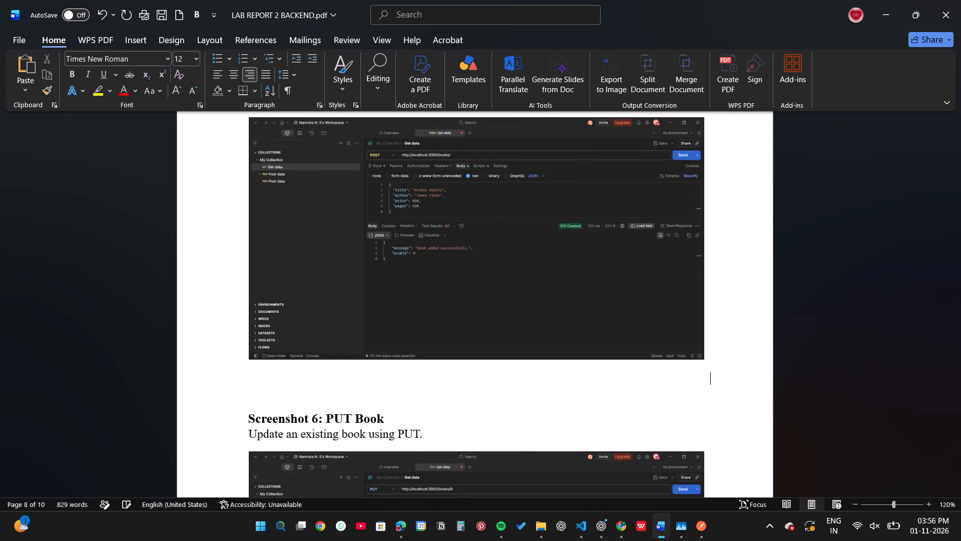
# Delete five extra blank lines above "Screenshot 4: GET One Book" to close the gap beneath the preceding image.
pyautogui.scroll(5, 246, 409)
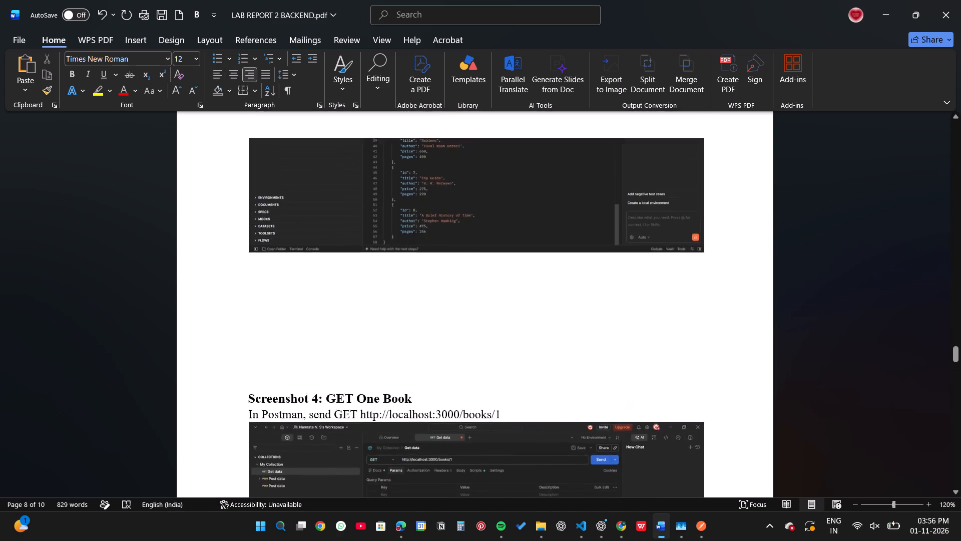
pyautogui.scroll(1, 246, 409)
pyautogui.click(258, 444)
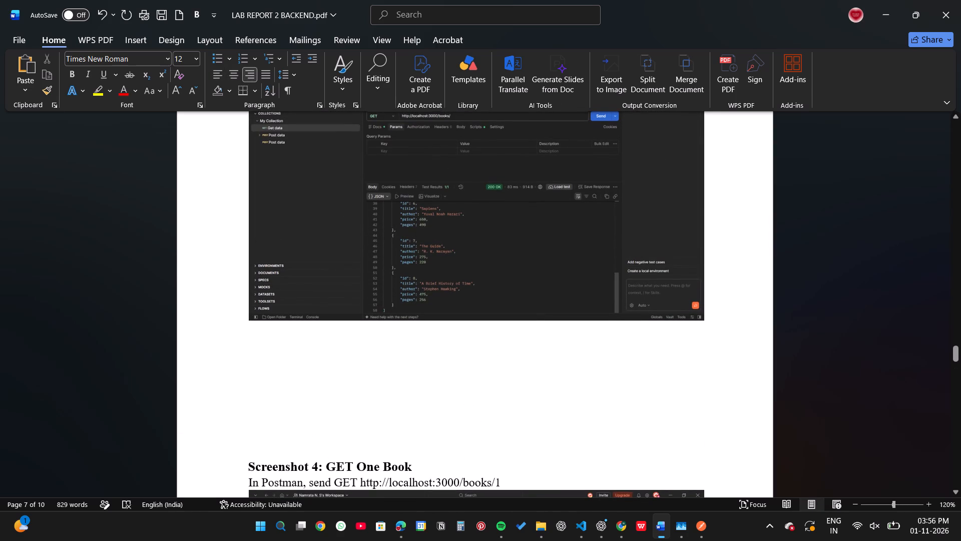
pyautogui.press('BackSpace')
pyautogui.press('BackSpace')
pyautogui.press('BackSpace')
pyautogui.press('BackSpace')
pyautogui.press('BackSpace')
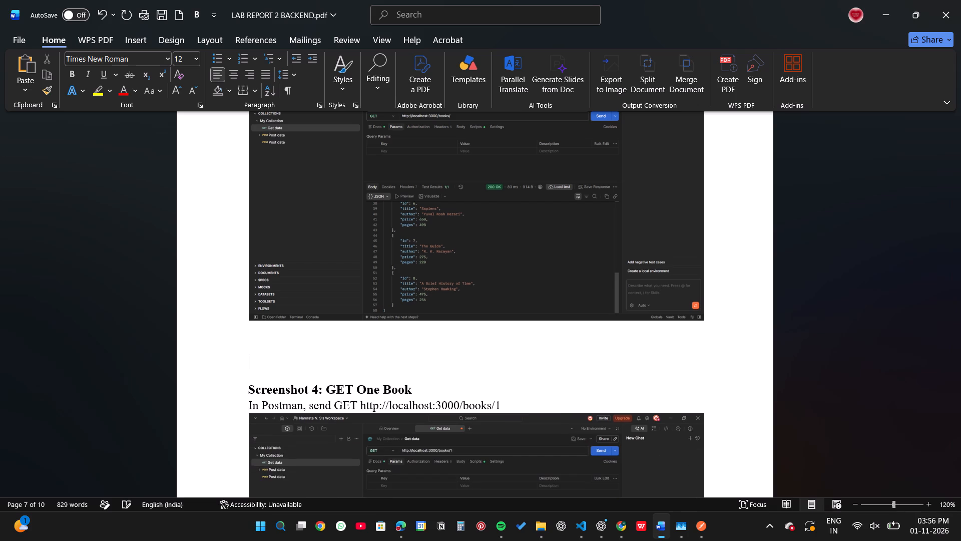
# Insert one blank line above the "Screenshot 5: POST Book" heading.
pyautogui.scroll(-2, 258, 444)
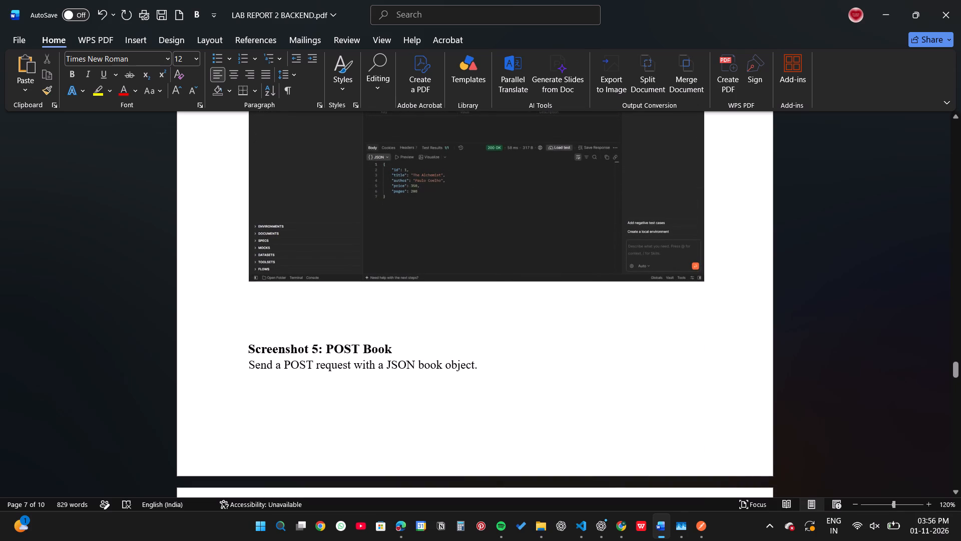
pyautogui.click(252, 317)
pyautogui.press('Return')
# Insert four blank lines above "Screenshot 3: GET All Books" to push it onto a new page, and check the layout.
pyautogui.scroll(2, 252, 317)
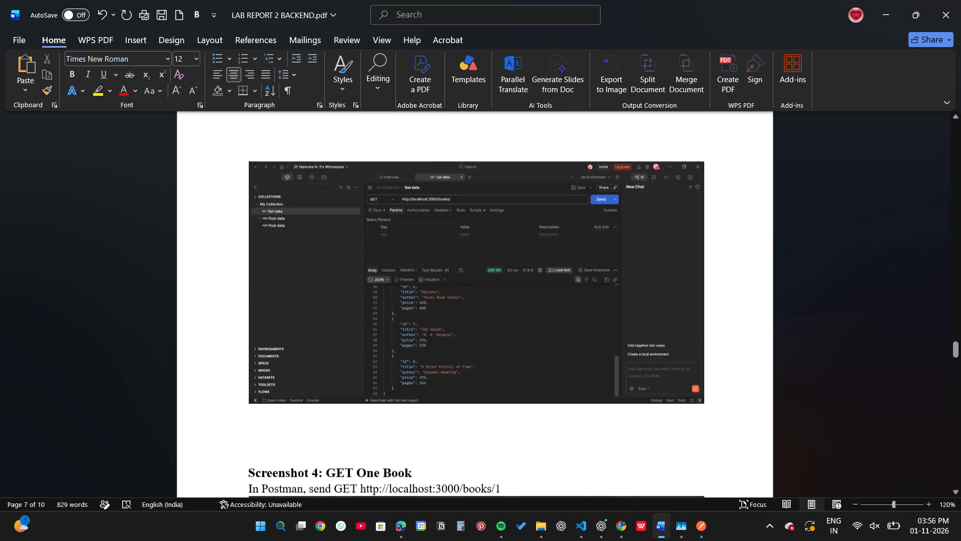
pyautogui.scroll(5, 252, 317)
pyautogui.scroll(-1, 252, 317)
pyautogui.scroll(1, 252, 317)
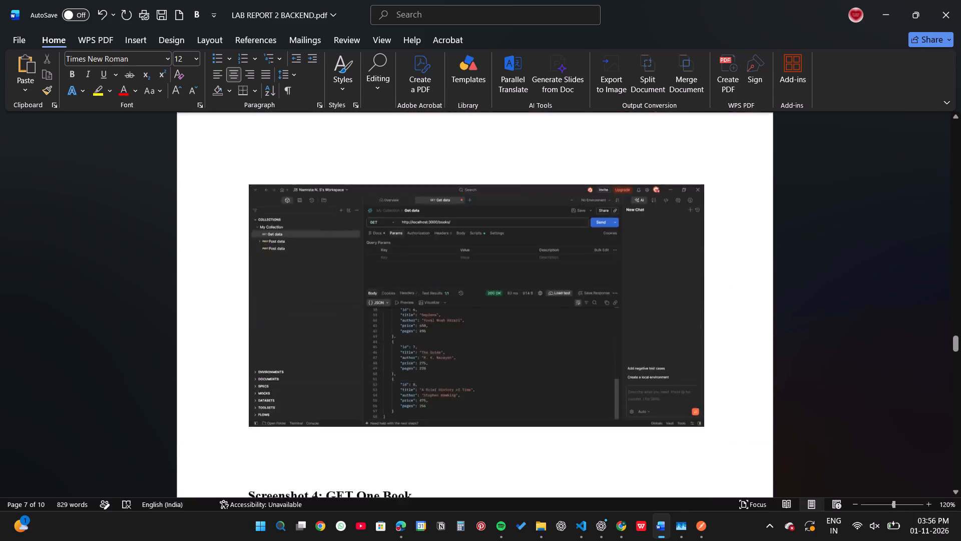
pyautogui.scroll(2, 252, 317)
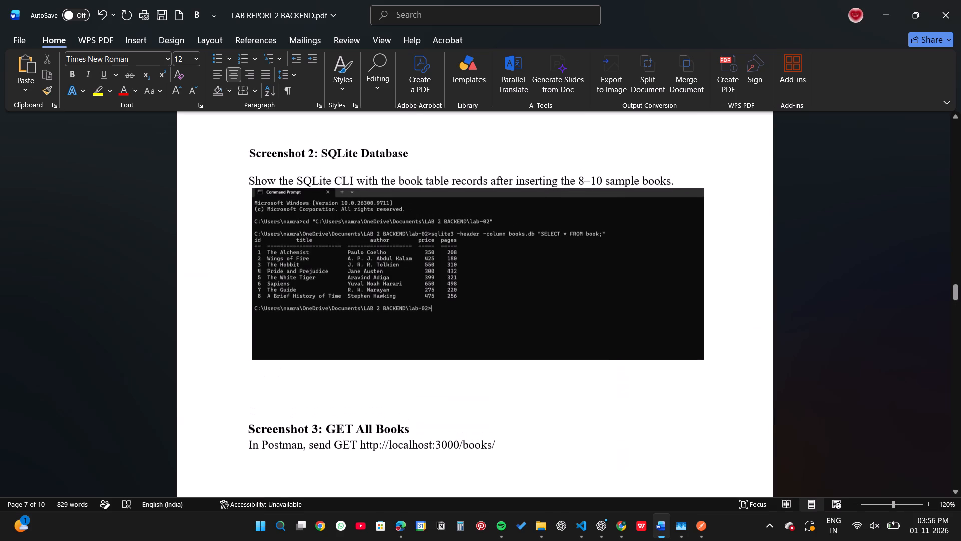
pyautogui.scroll(1, 252, 317)
pyautogui.click(260, 395)
pyautogui.press('Return')
pyautogui.press('Return')
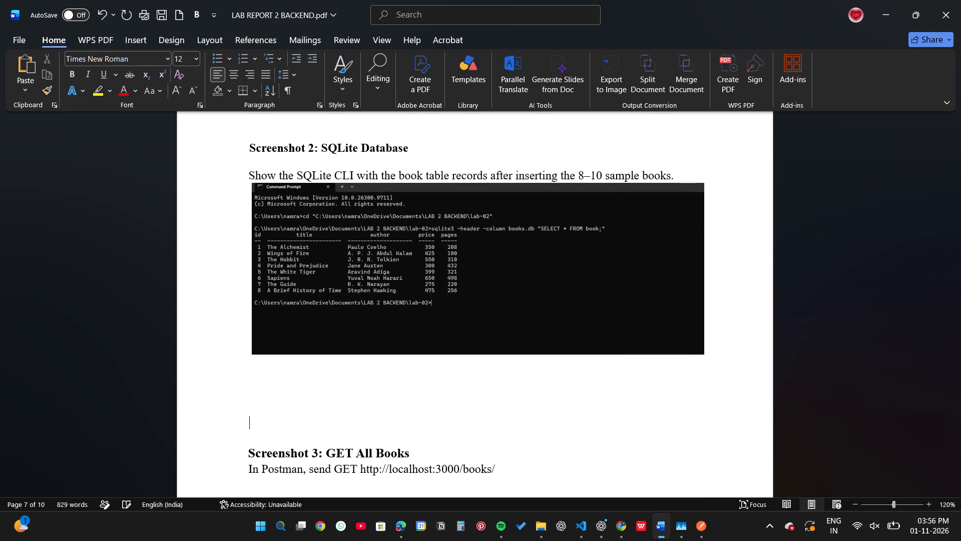
pyautogui.press('Return')
pyautogui.press('Return')
pyautogui.scroll(-2, 260, 395)
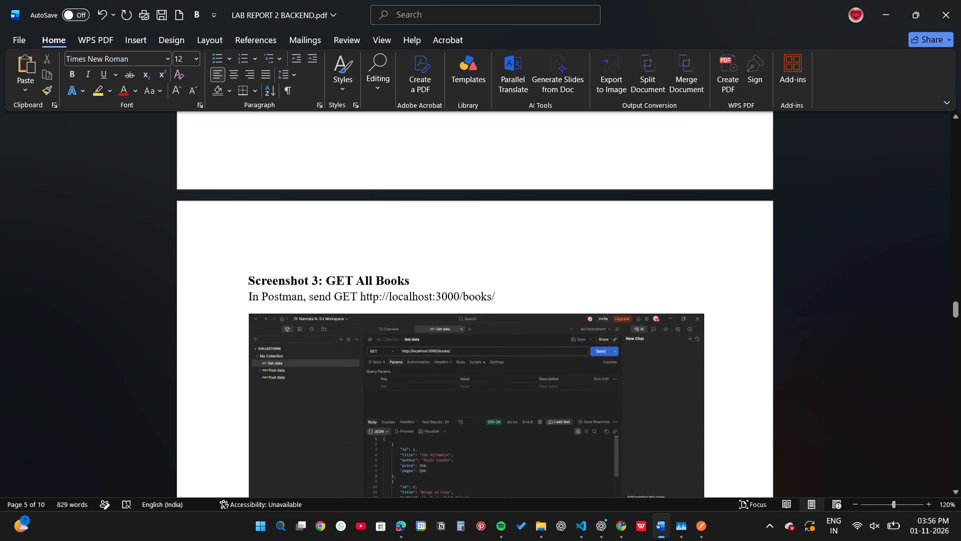
pyautogui.scroll(-4, 260, 395)
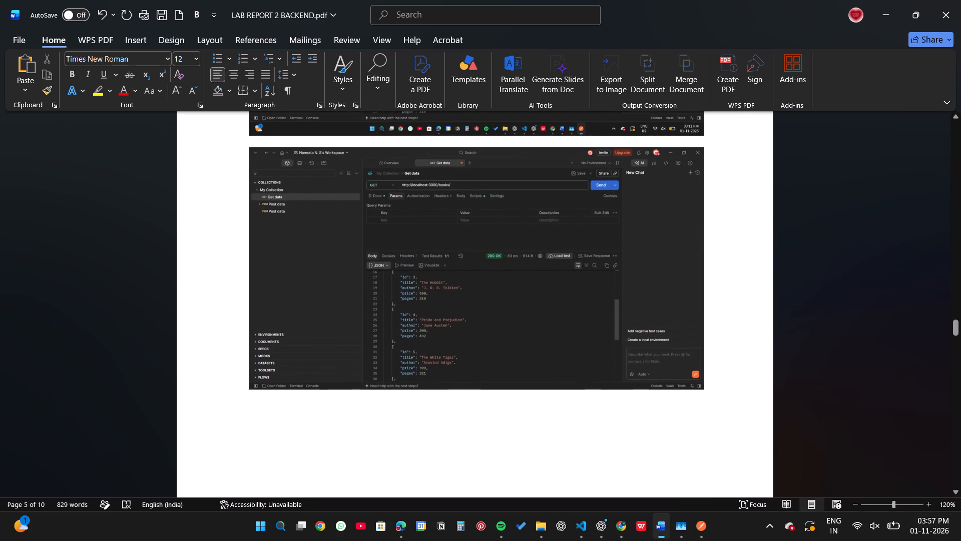
pyautogui.scroll(4, 692, 157)
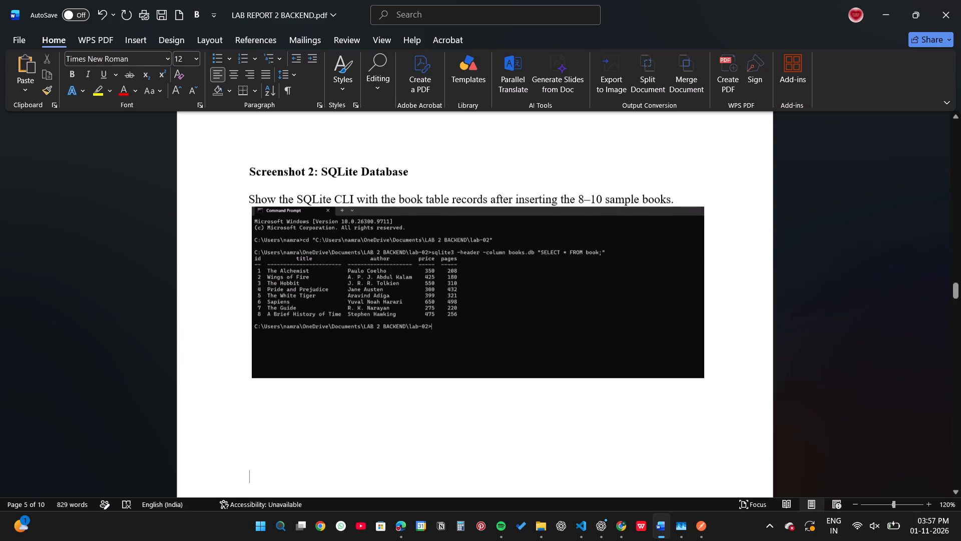
# Insert a blank line below the "11. Testing and Screenshots" heading that follows the API endpoints table.
pyautogui.scroll(5, 692, 157)
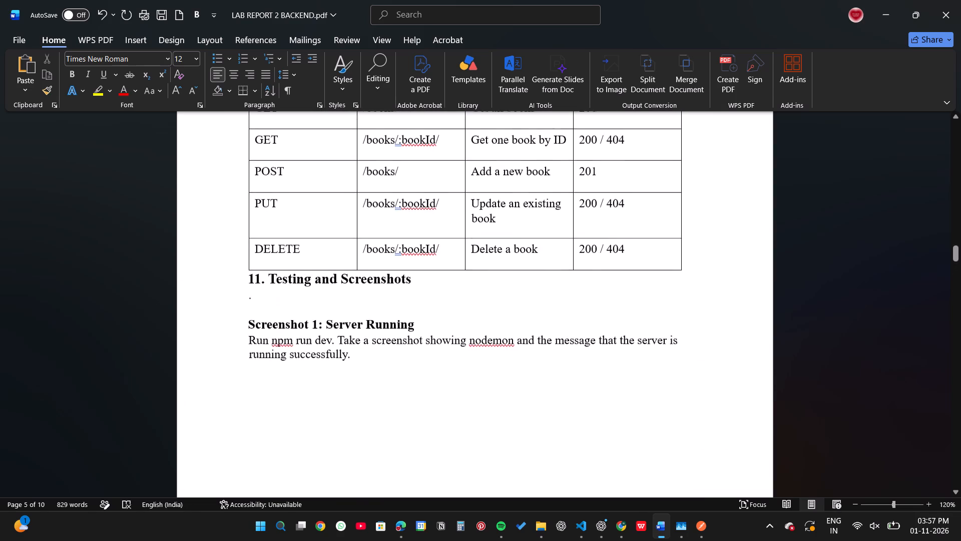
pyautogui.scroll(5, 692, 157)
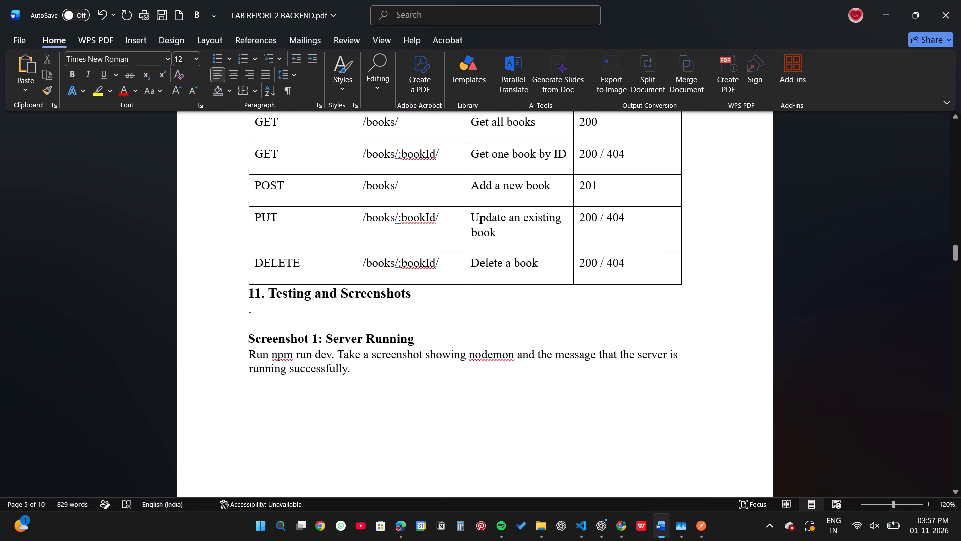
pyautogui.click(711, 290)
pyautogui.press('Return')
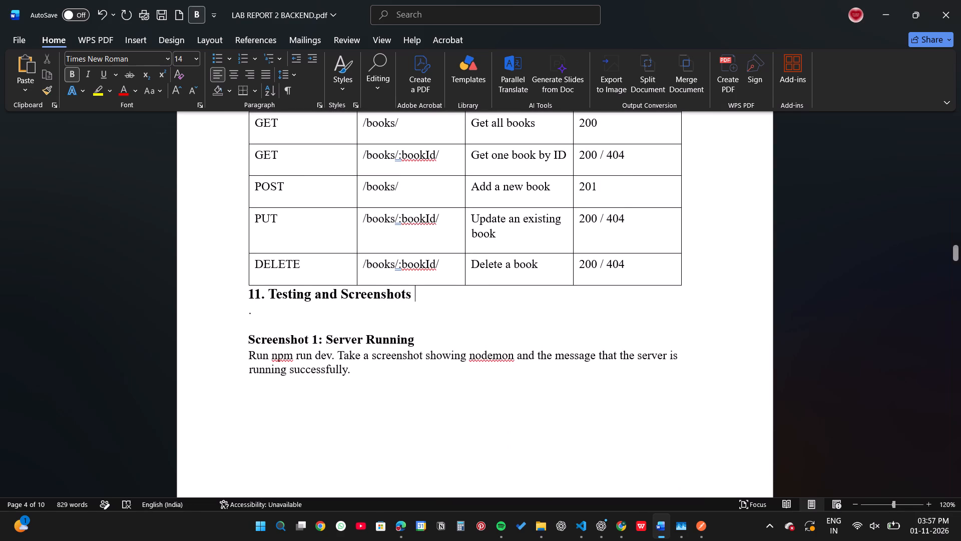
pyautogui.press('BackSpace')
pyautogui.press('BackSpace')
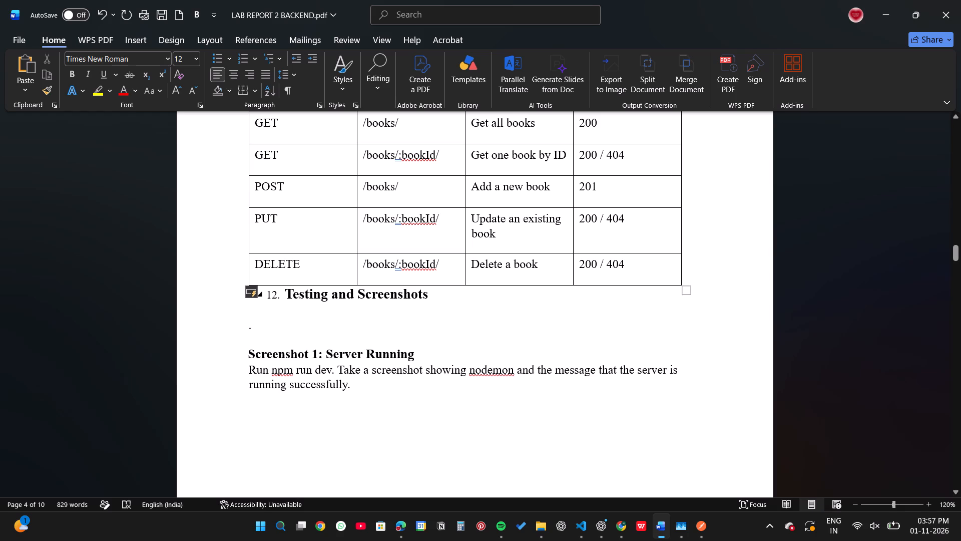
pyautogui.click(707, 288)
# Examine the page layout from the Screenshot 1 image back through the SQLite commands, Procedure and database table sections.
pyautogui.scroll(-2, 514, 422)
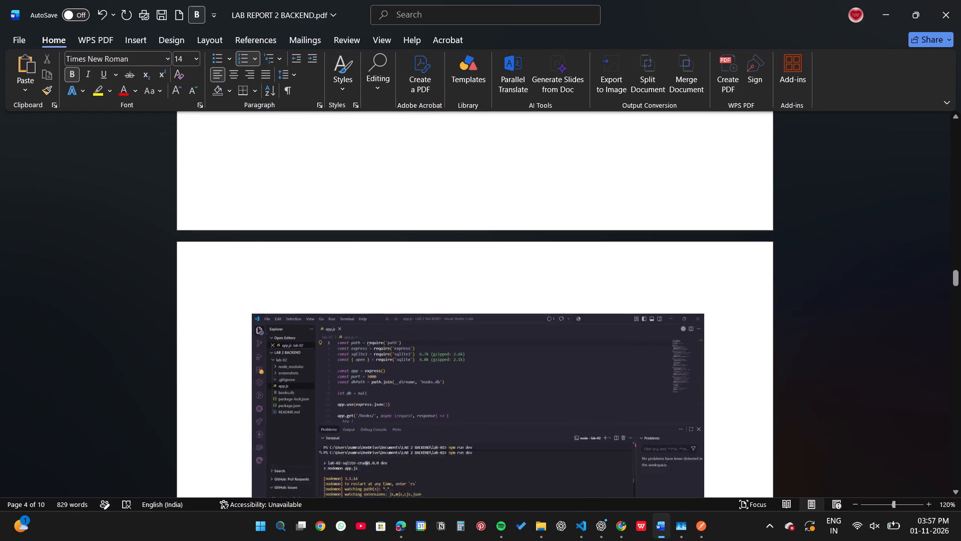
pyautogui.scroll(-1, 514, 422)
pyautogui.scroll(4, 514, 422)
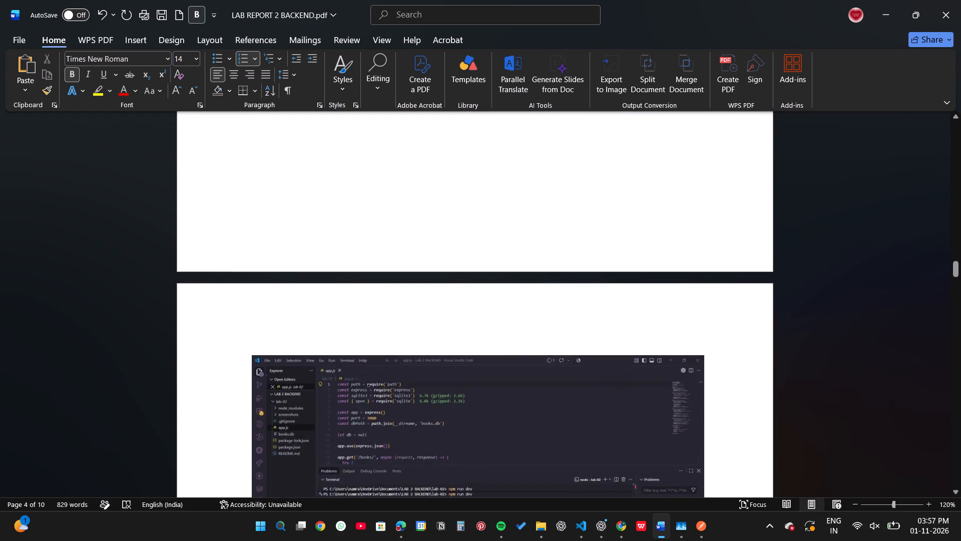
pyautogui.scroll(1, 514, 422)
pyautogui.scroll(-1, 514, 422)
pyautogui.scroll(3, 514, 422)
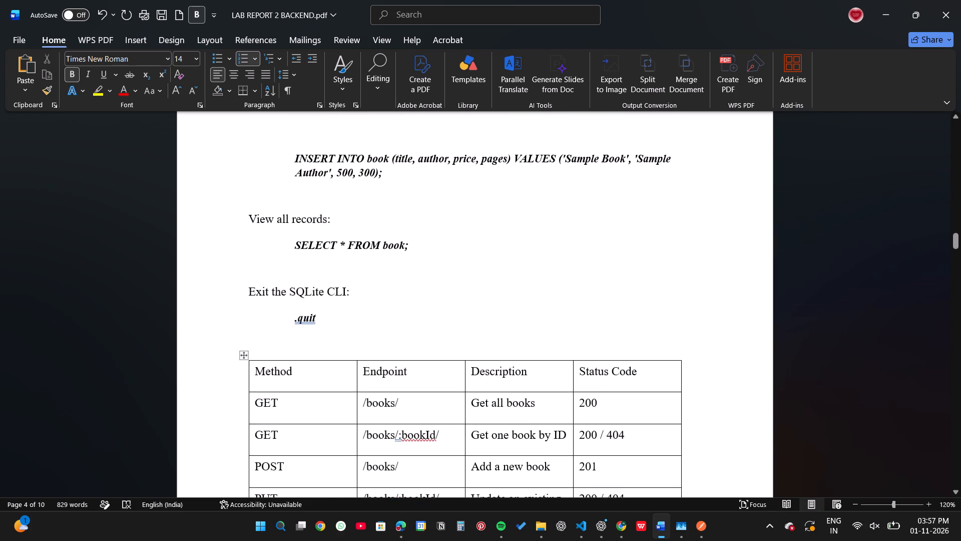
pyautogui.scroll(7, 514, 422)
pyautogui.scroll(-1, 514, 422)
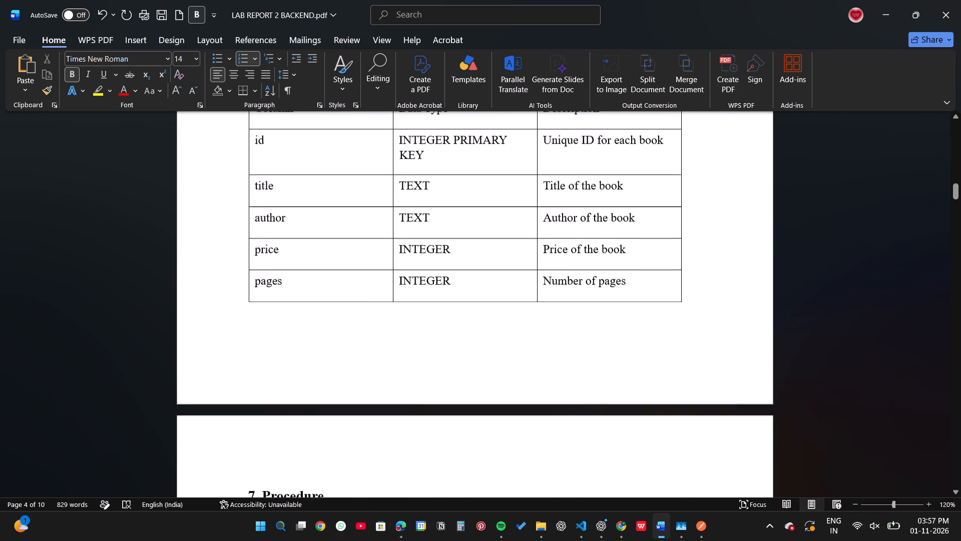
pyautogui.scroll(-8, 514, 422)
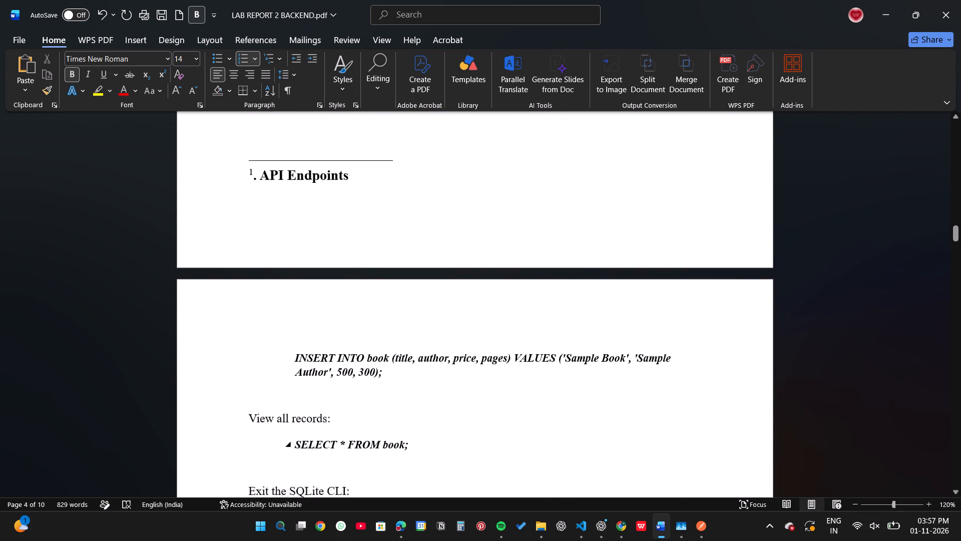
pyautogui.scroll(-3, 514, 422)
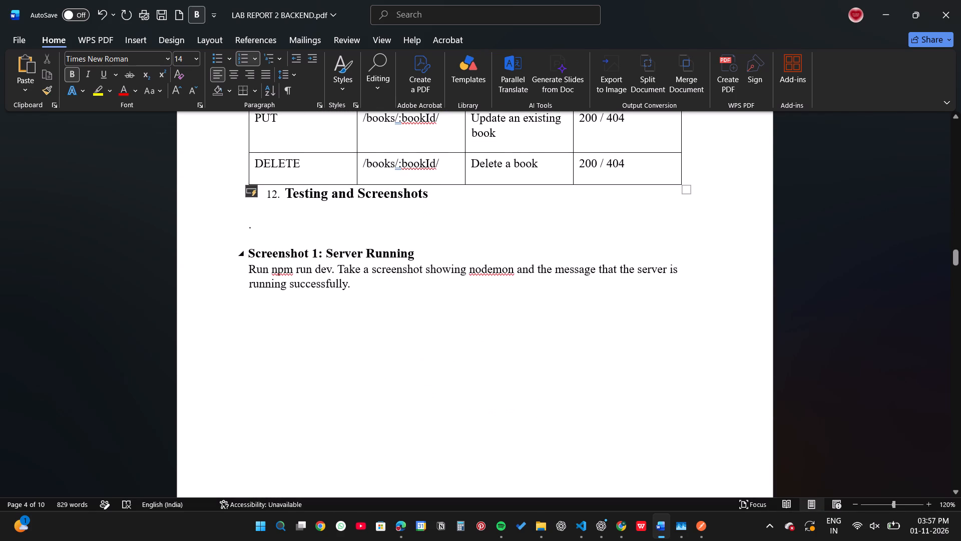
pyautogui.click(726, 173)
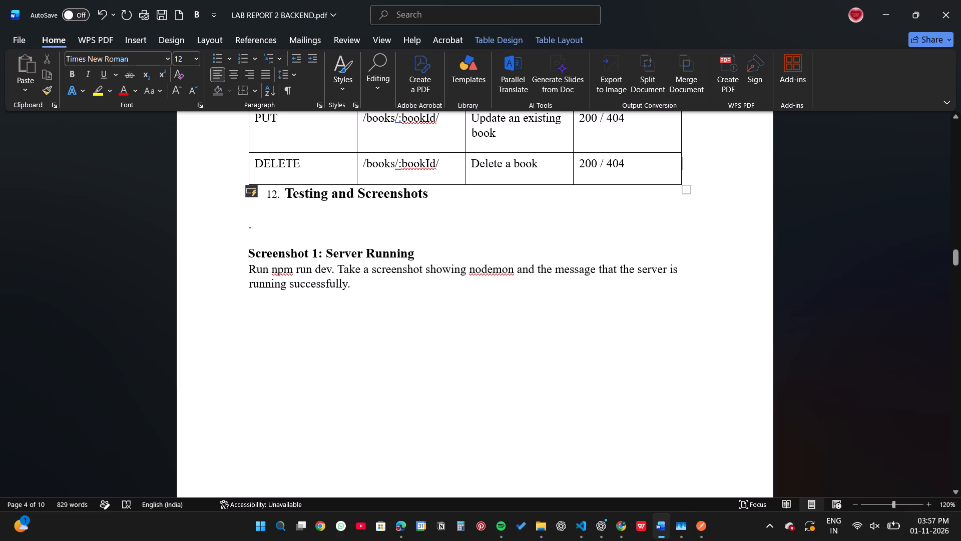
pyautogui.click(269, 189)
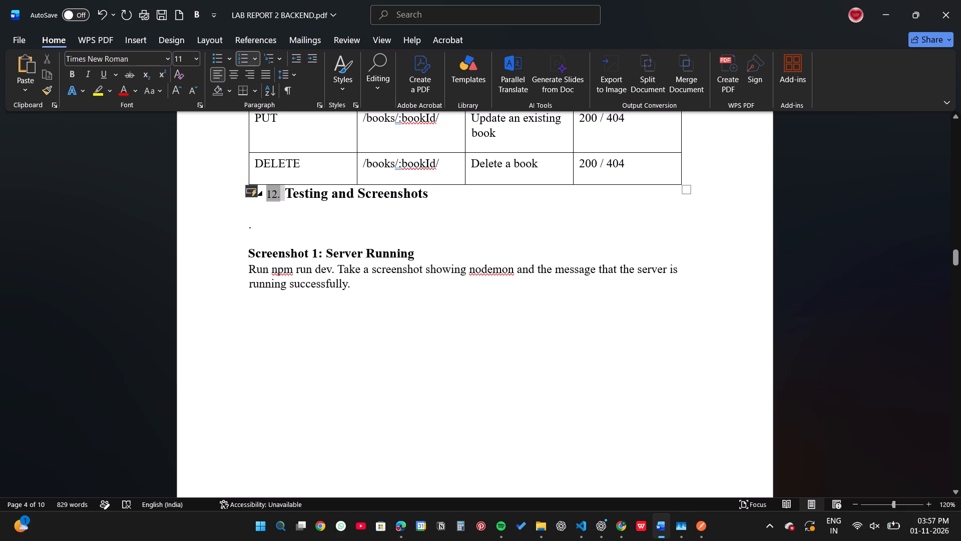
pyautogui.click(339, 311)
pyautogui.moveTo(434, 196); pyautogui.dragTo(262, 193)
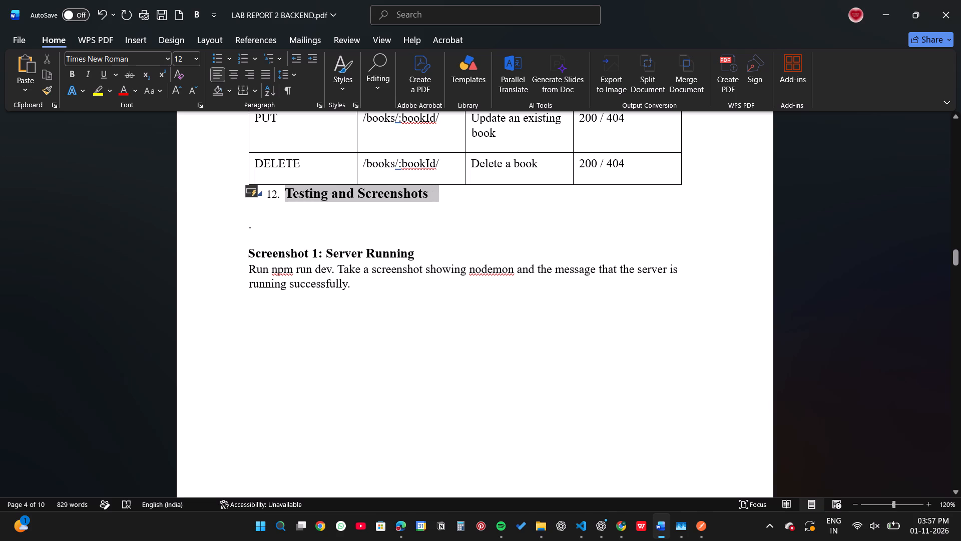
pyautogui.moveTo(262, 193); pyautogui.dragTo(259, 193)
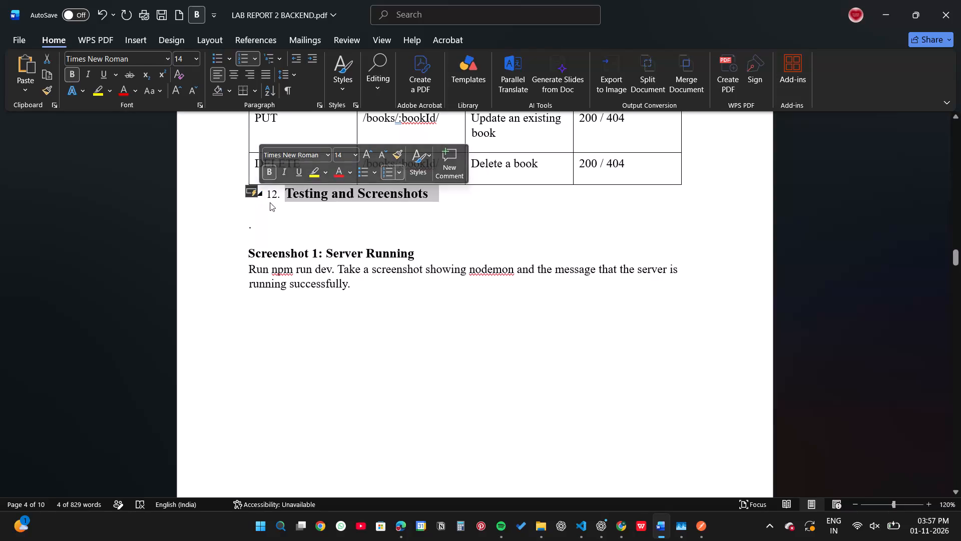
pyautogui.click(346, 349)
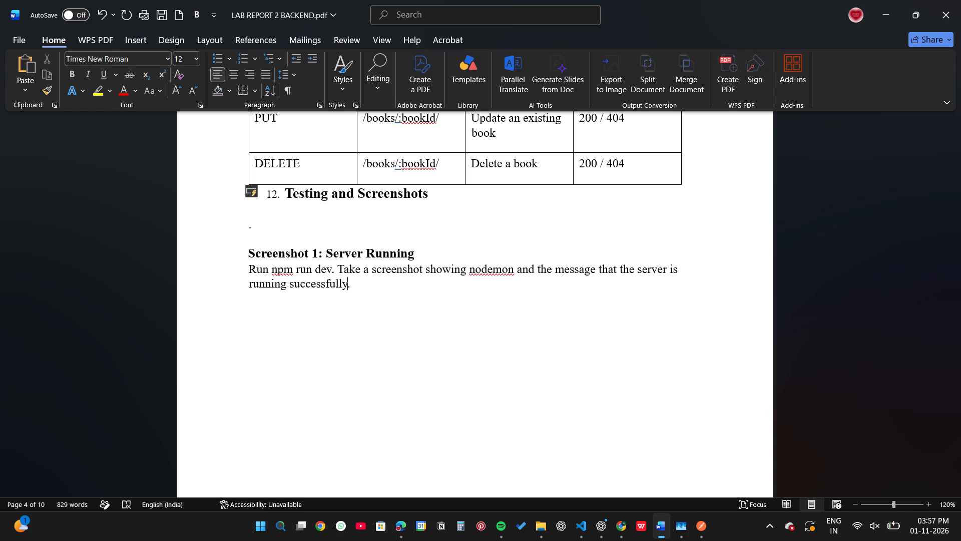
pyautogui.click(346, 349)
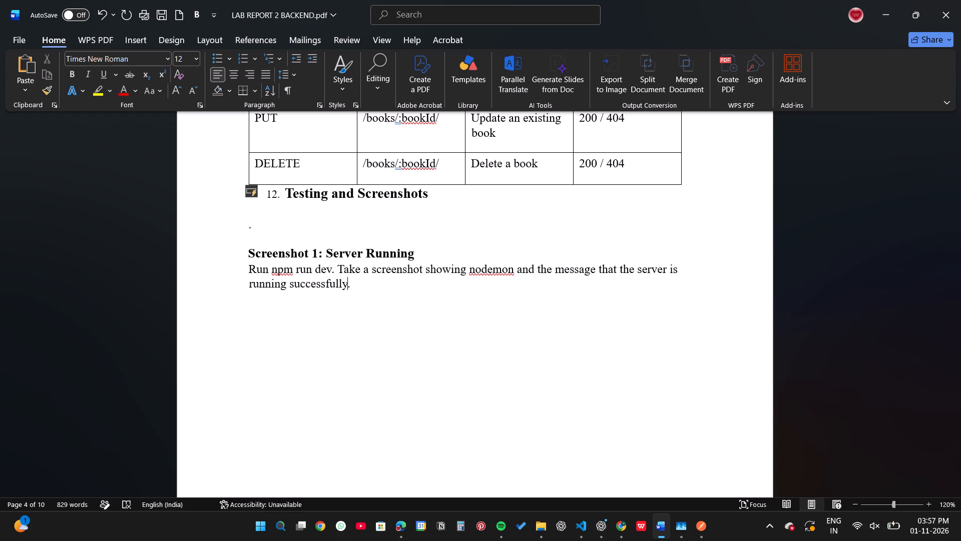
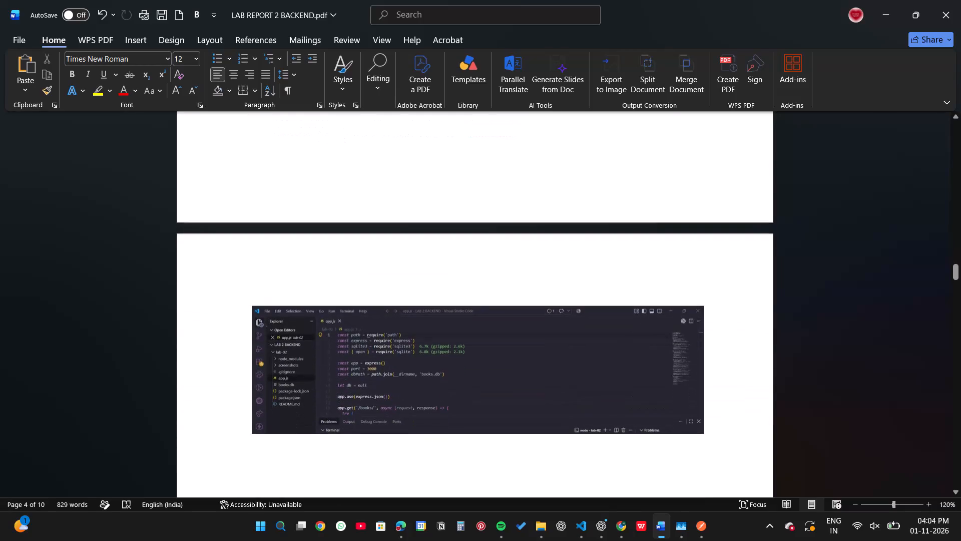
# Examine the page layout from the Screenshot 1 image through the remaining screenshots, Result and Problems sections to the Conclusion.
pyautogui.scroll(-3, 346, 349)
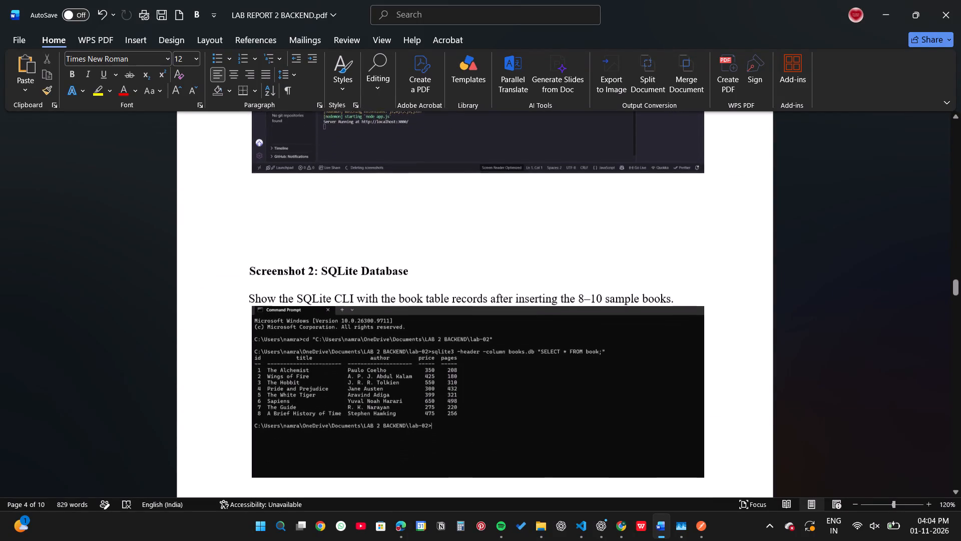
pyautogui.scroll(-7, 346, 349)
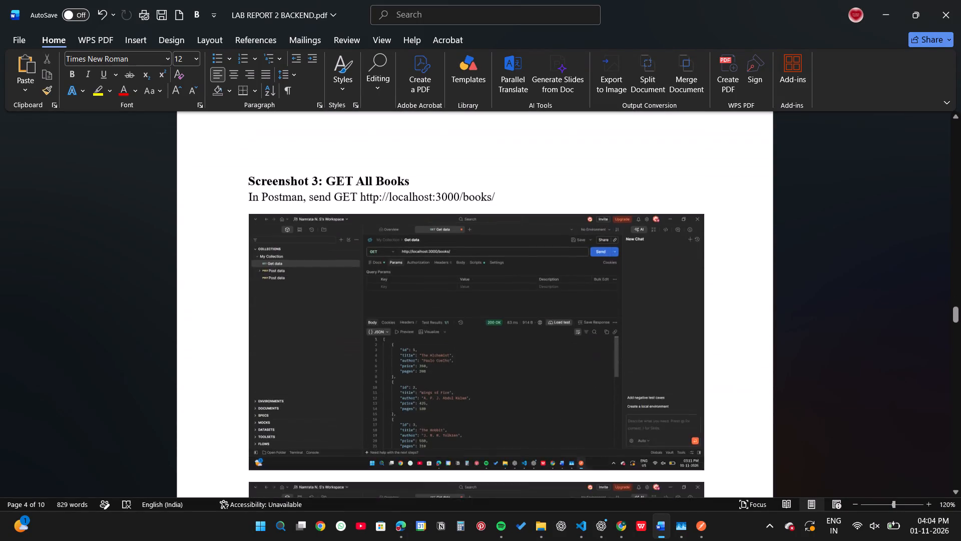
pyautogui.scroll(-6, 346, 349)
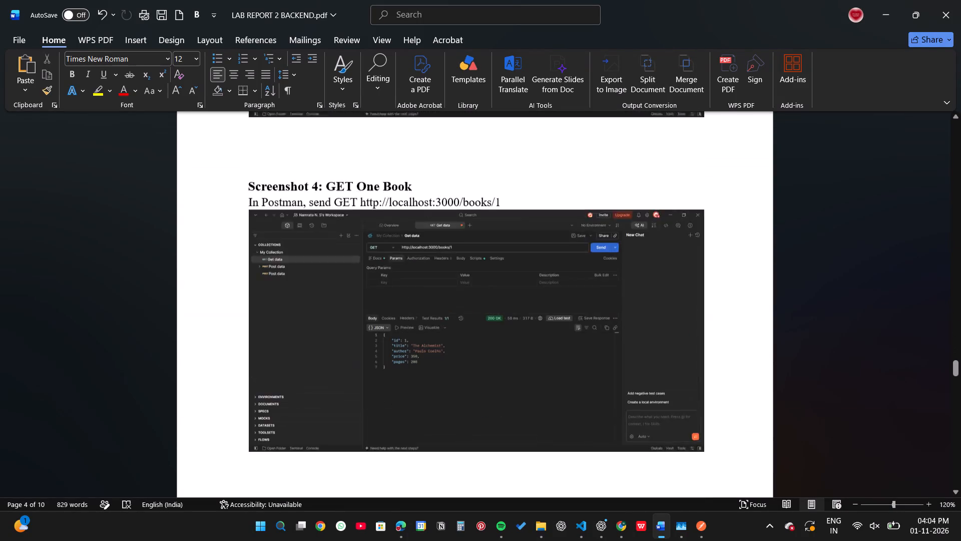
pyautogui.scroll(-6, 346, 349)
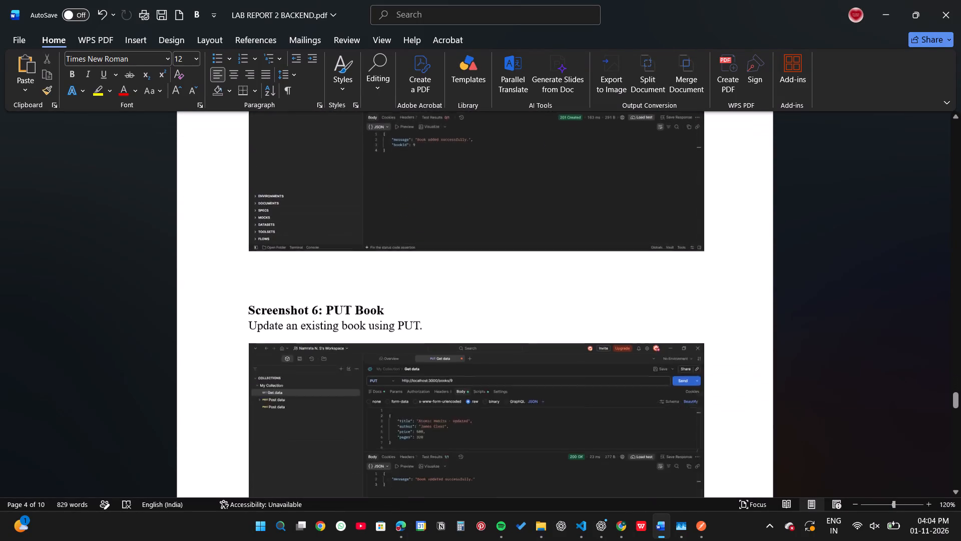
pyautogui.scroll(-10, 346, 349)
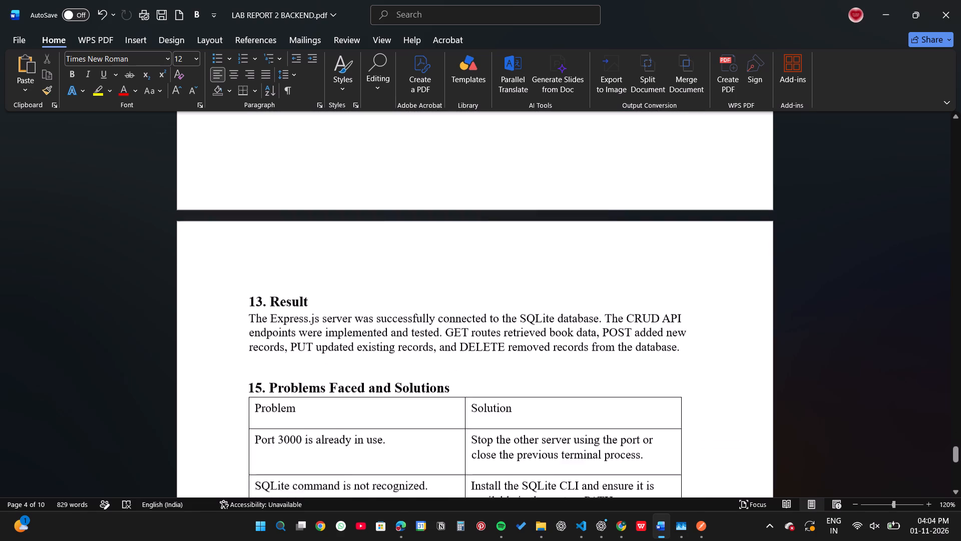
pyautogui.scroll(-8, 346, 349)
# Set the font size to 14 for everything from the "1. Aim" heading through the "The server runs at" line.
pyautogui.scroll(1, 346, 349)
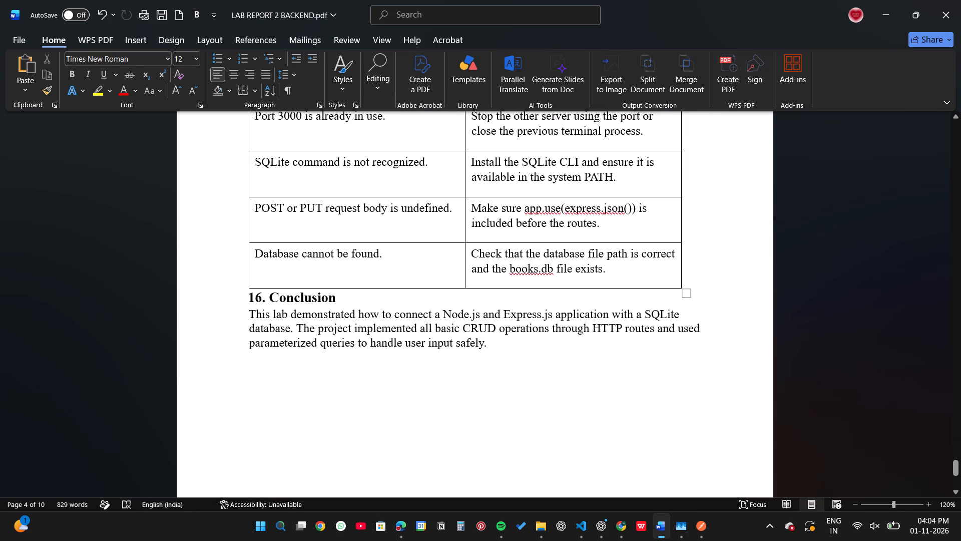
pyautogui.scroll(7, 346, 349)
pyautogui.scroll(20, 346, 349)
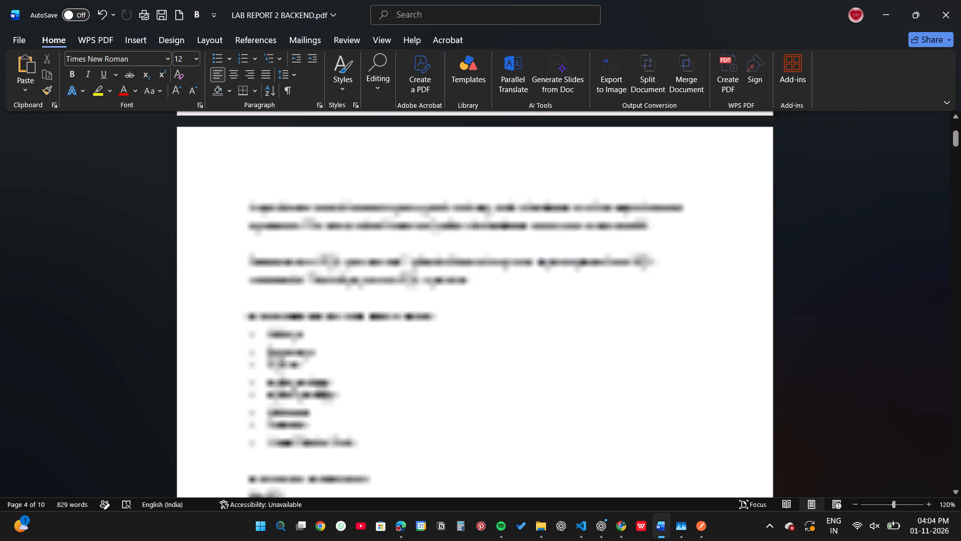
pyautogui.scroll(1, 346, 349)
pyautogui.scroll(-1, 346, 349)
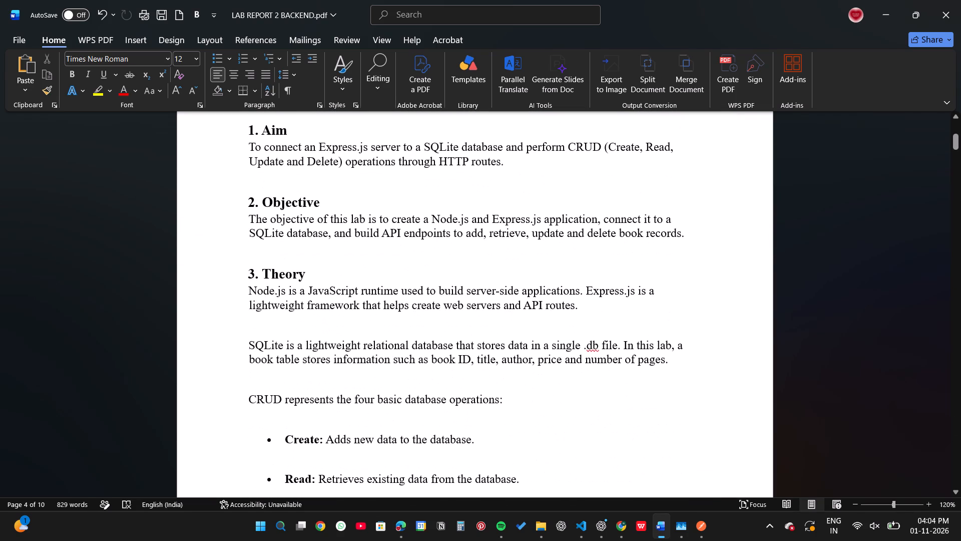
pyautogui.scroll(1, 356, 368)
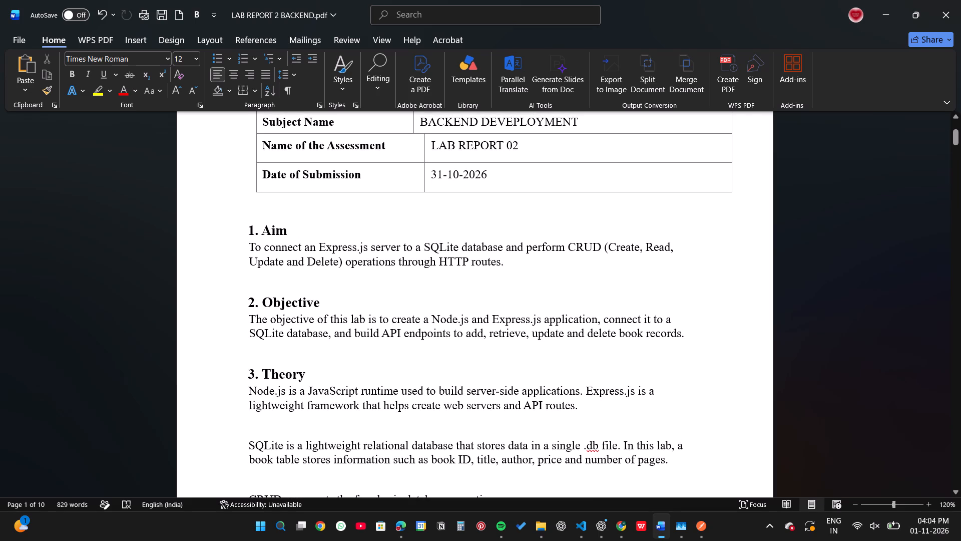
pyautogui.moveTo(253, 219); pyautogui.dragTo(402, 540)
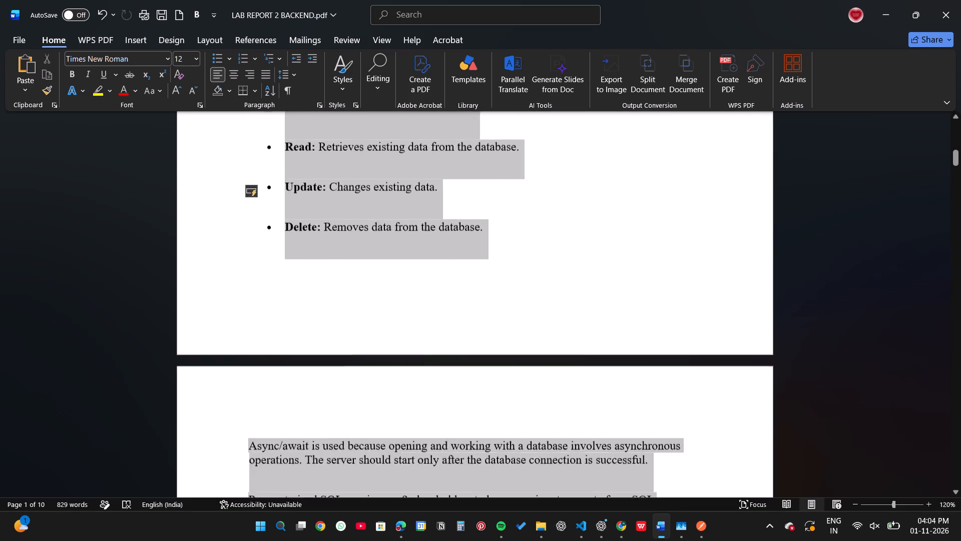
pyautogui.moveTo(402, 540); pyautogui.dragTo(412, 540)
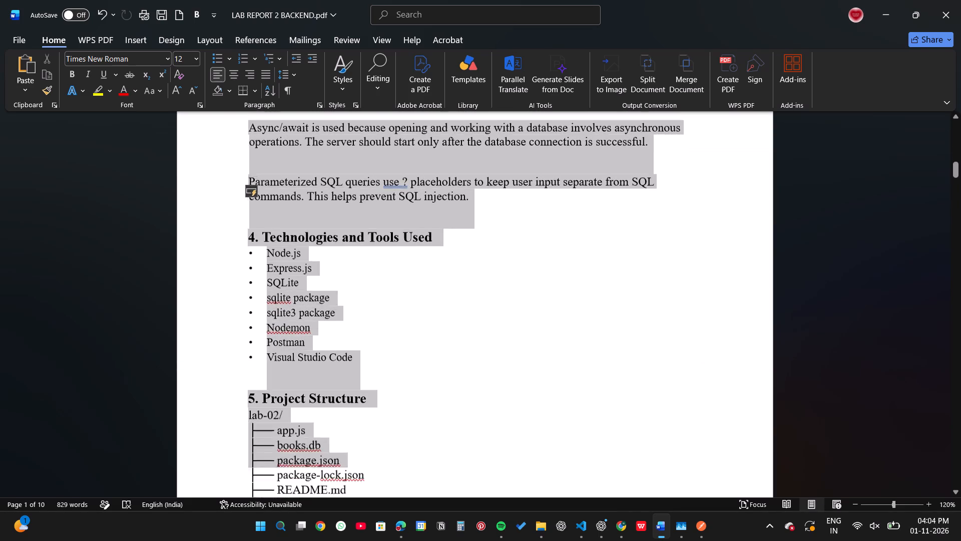
pyautogui.moveTo(412, 540); pyautogui.dragTo(374, 243)
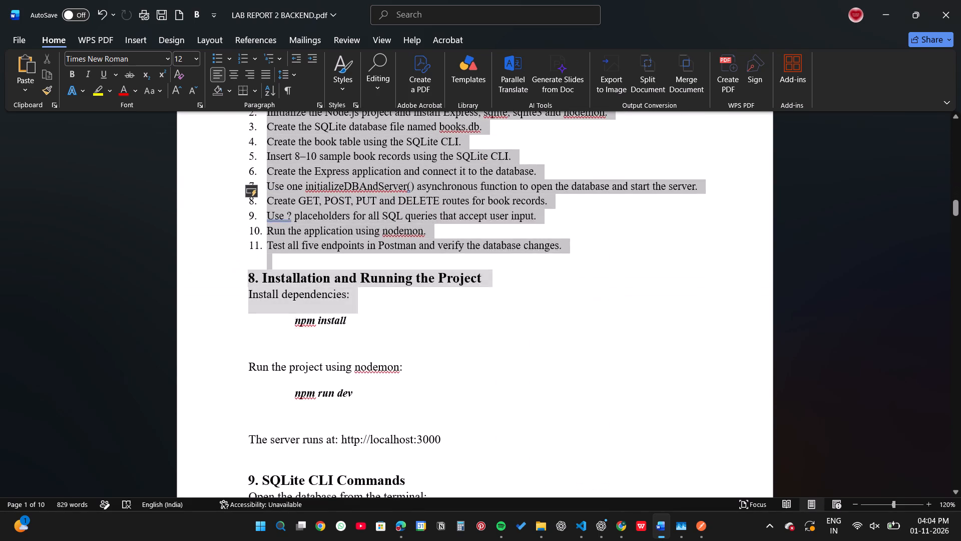
pyautogui.moveTo(374, 243); pyautogui.dragTo(415, 468)
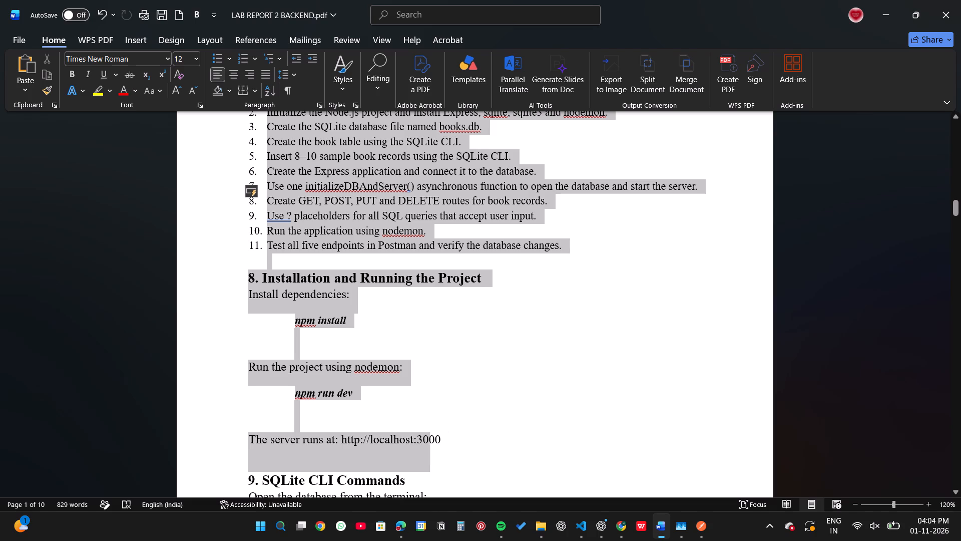
pyautogui.moveTo(415, 468); pyautogui.dragTo(500, 434)
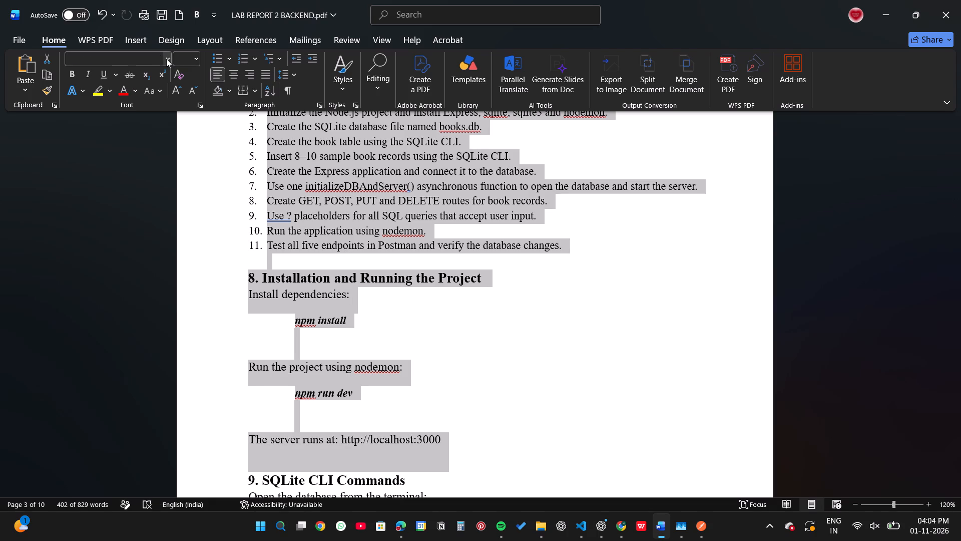
pyautogui.click(196, 64)
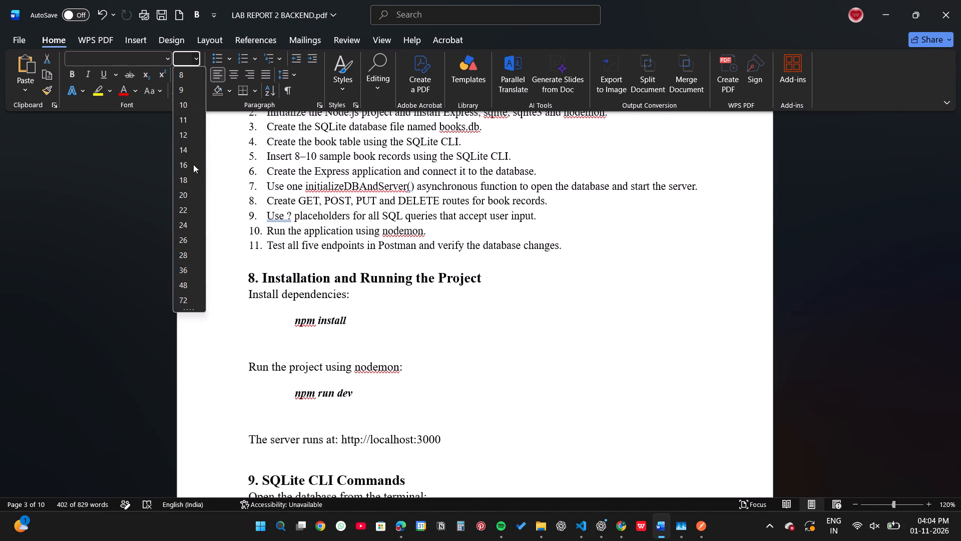
pyautogui.click(185, 152)
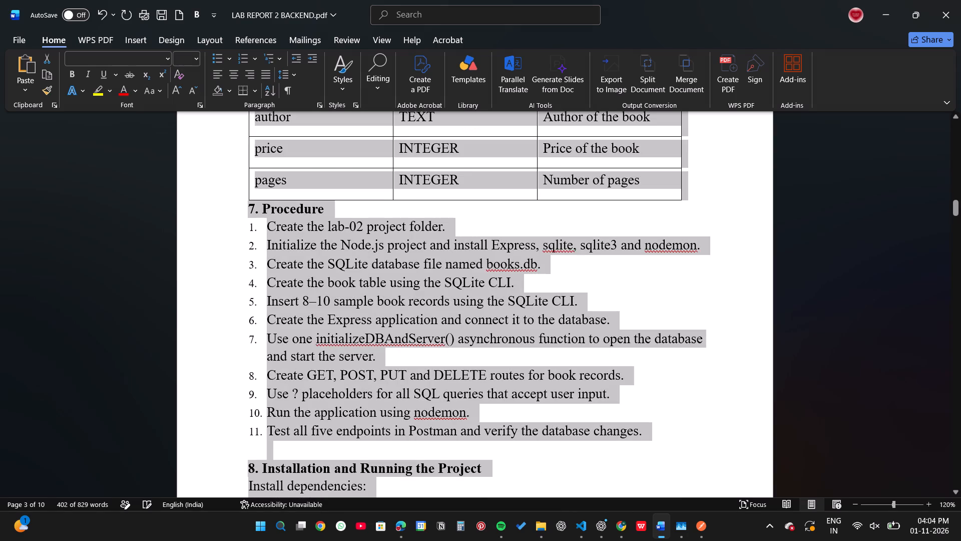
pyautogui.scroll(-3, 442, 344)
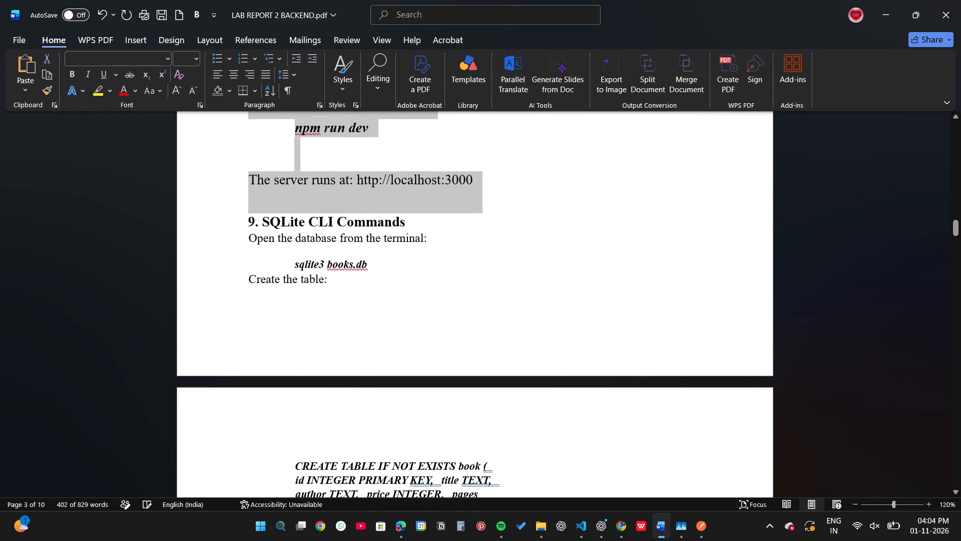
pyautogui.click(456, 302)
# Insert eight blank lines above the "Testing and Screenshots" heading that follows the API endpoints table.
pyautogui.scroll(-3, 456, 302)
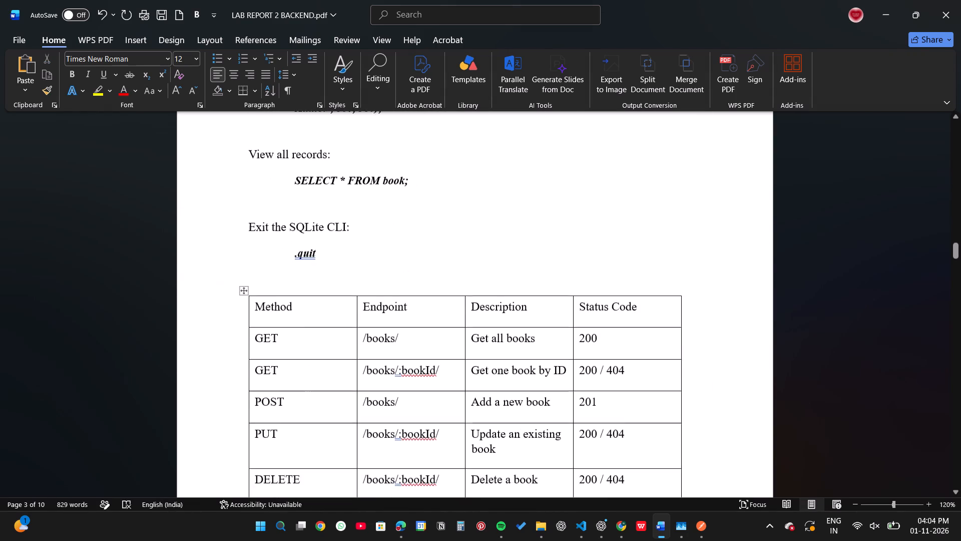
pyautogui.scroll(-1, 456, 302)
pyautogui.scroll(1, 456, 302)
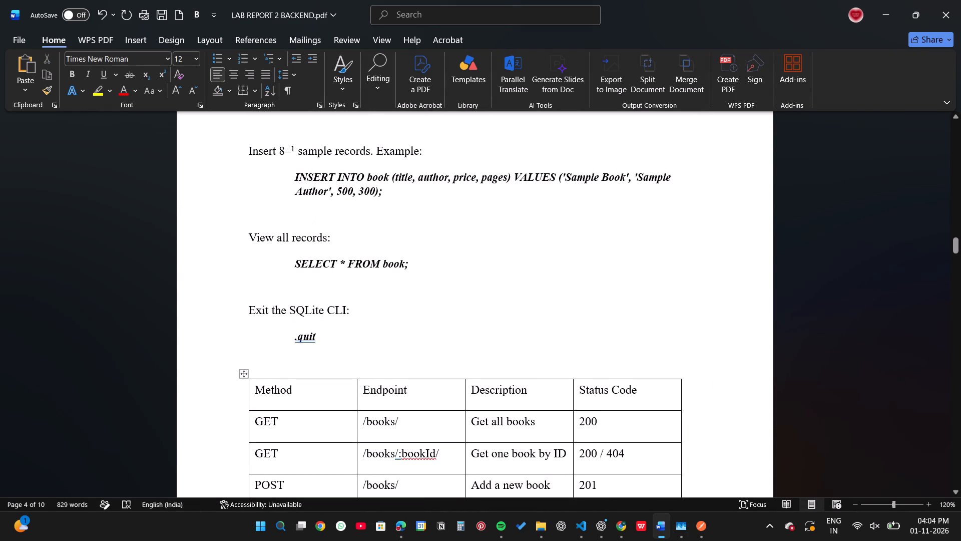
pyautogui.scroll(-4, 324, 315)
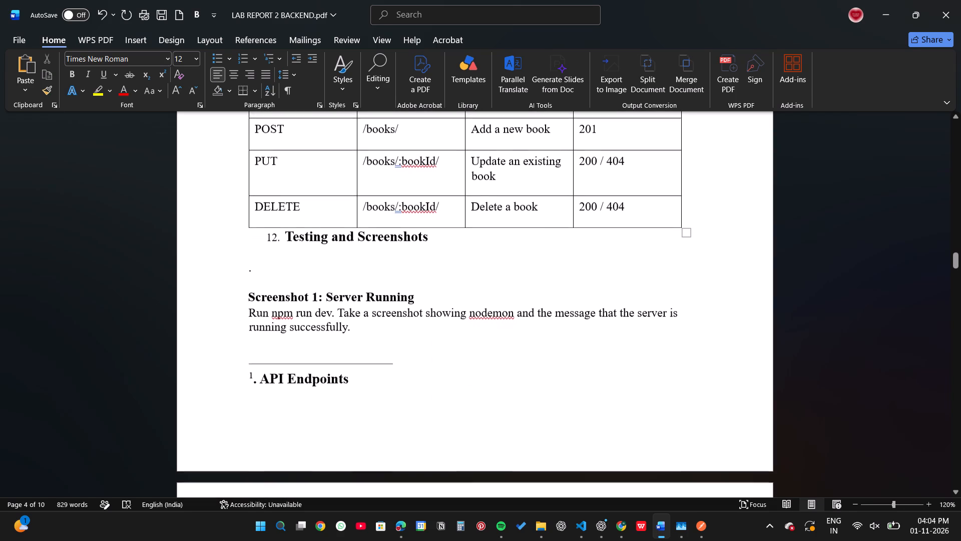
pyautogui.click(707, 234)
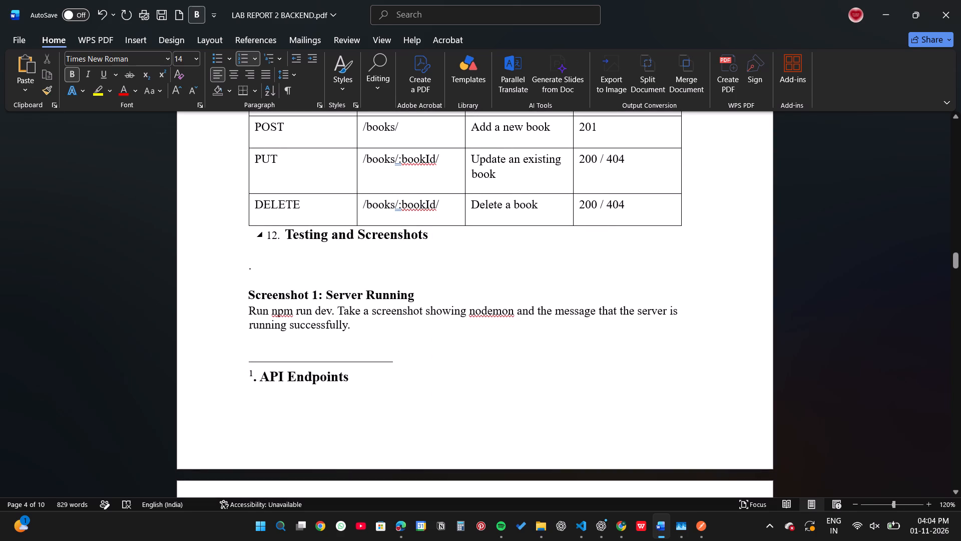
pyautogui.click(265, 236)
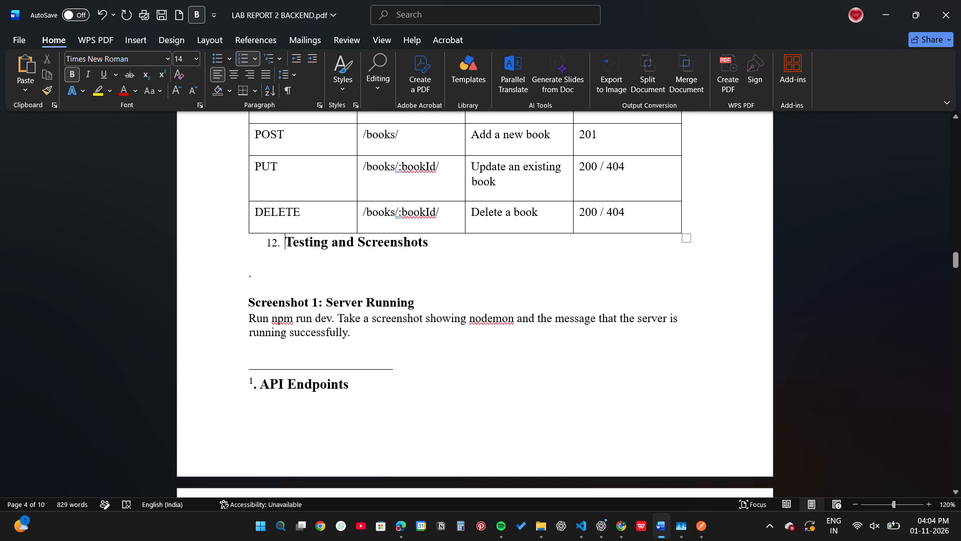
pyautogui.click(700, 227)
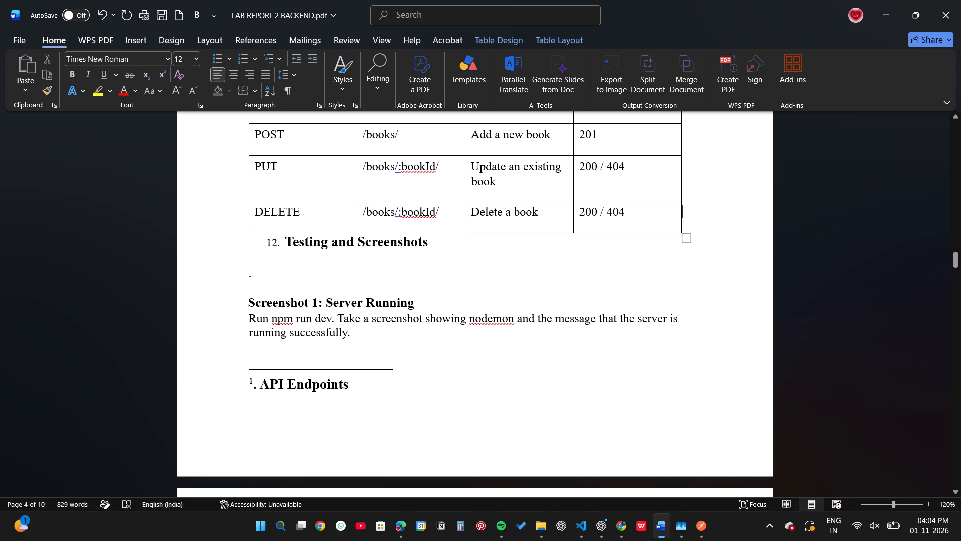
pyautogui.click(696, 234)
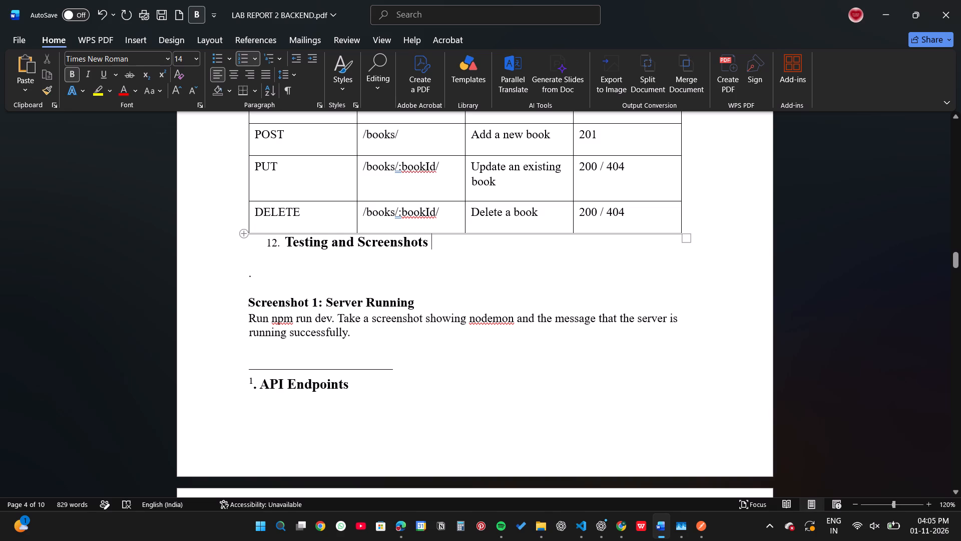
pyautogui.click(248, 240)
pyautogui.press('Return')
pyautogui.press('Return')
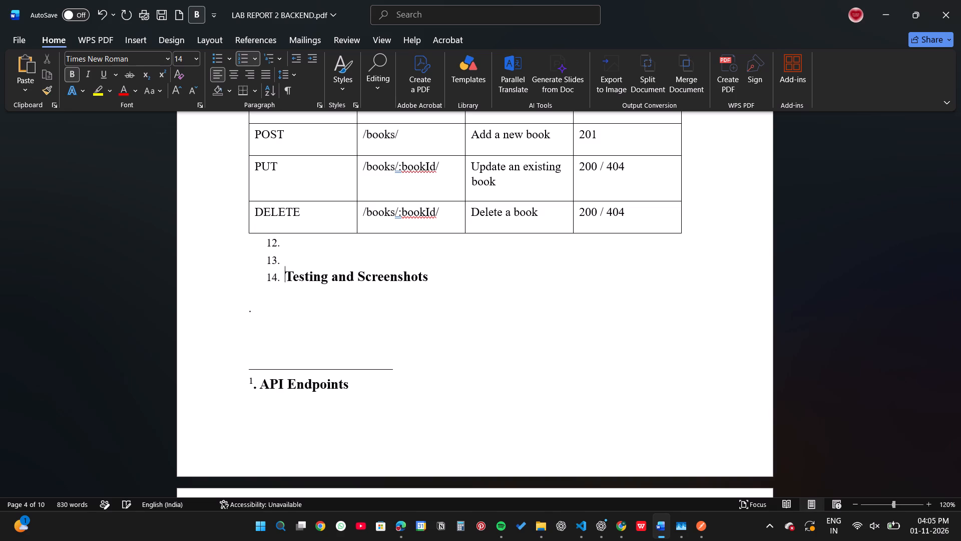
pyautogui.press('Return')
pyautogui.press('Return')
pyautogui.press('Return')
pyautogui.press('Return')
pyautogui.press('Return')
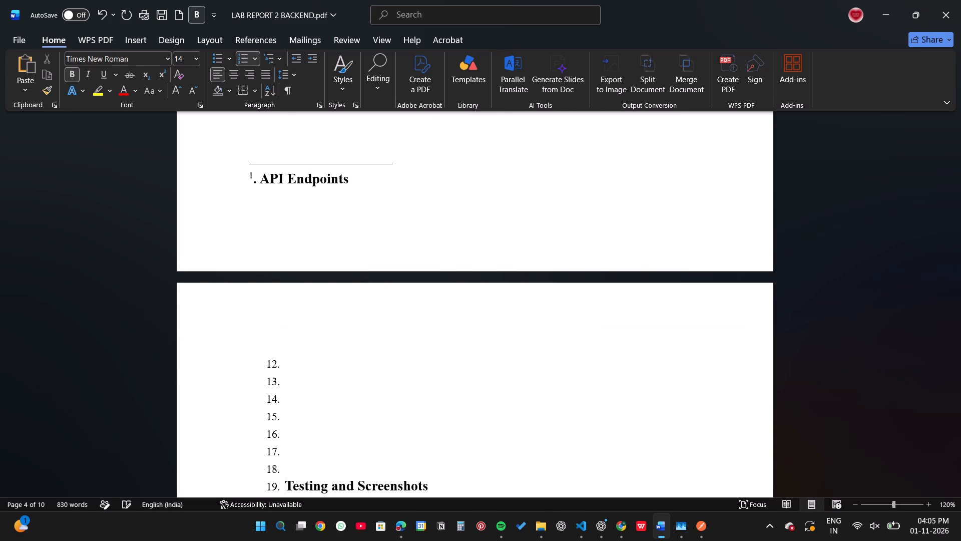
pyautogui.press('Return')
# Remove the list number from the "Testing and Screenshots" heading and delete three of the blank numbered lines above it.
pyautogui.press('BackSpace')
pyautogui.press('BackSpace')
pyautogui.press('BackSpace')
pyautogui.press('BackSpace')
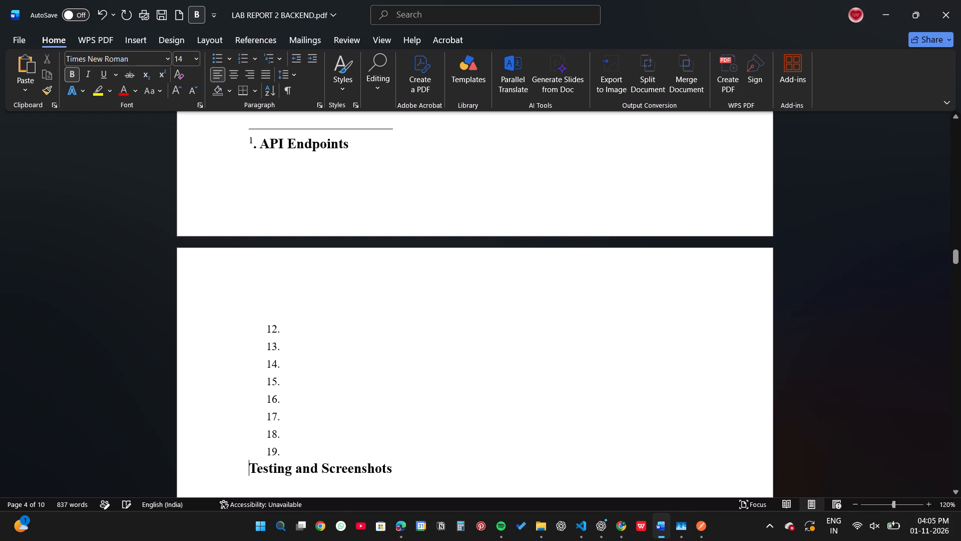
pyautogui.press('BackSpace')
pyautogui.press('BackSpace')
pyautogui.press('BackSpace')
pyautogui.press('BackSpace')
pyautogui.press('BackSpace')
pyautogui.press('BackSpace')
pyautogui.press('BackSpace')
pyautogui.press('BackSpace')
pyautogui.press('BackSpace')
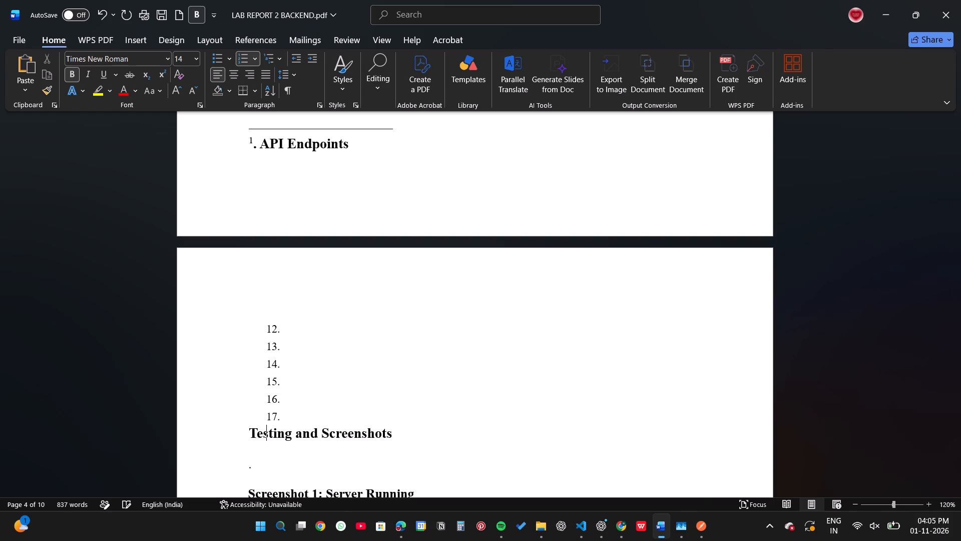
pyautogui.press('BackSpace')
pyautogui.press('BackSpace')
pyautogui.press('BackSpace')
pyautogui.press('BackSpace')
pyautogui.press('Return')
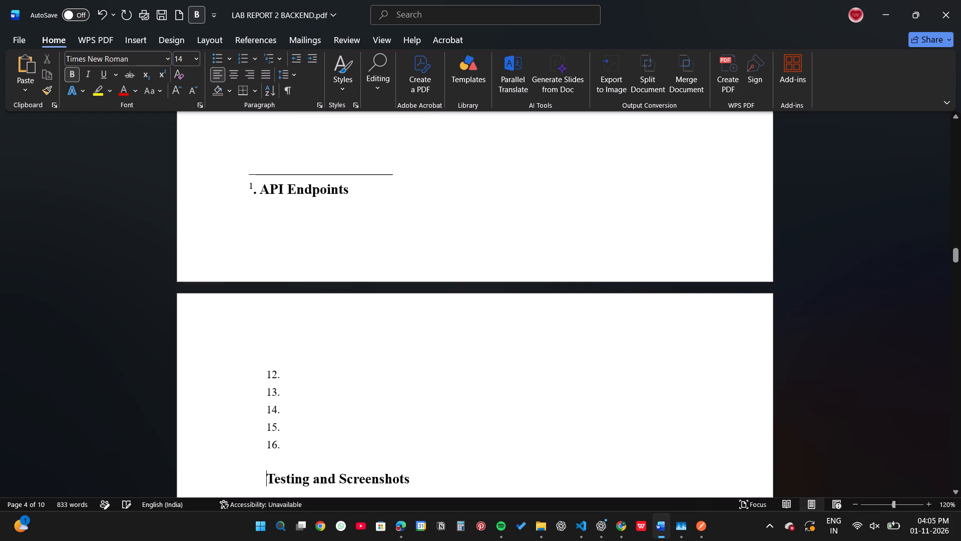
pyautogui.press('BackSpace')
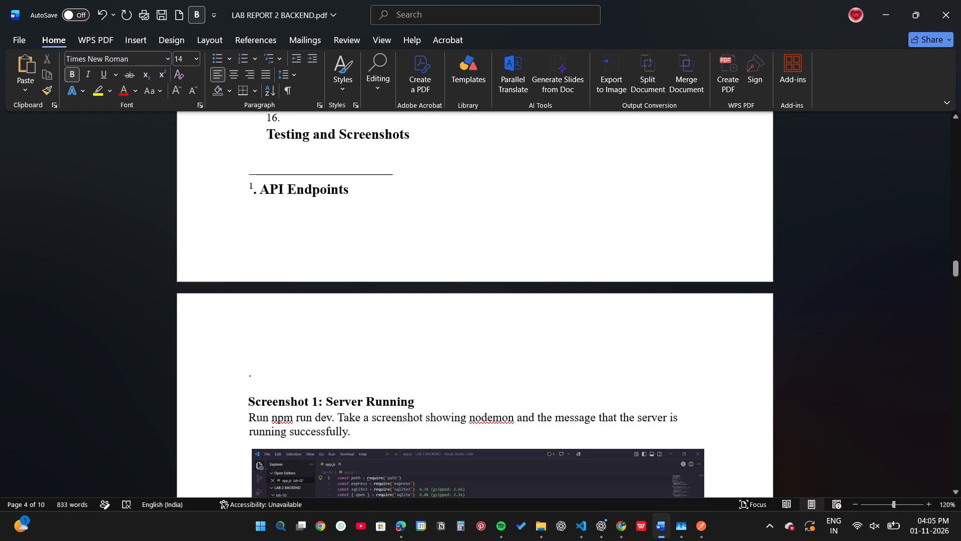
# Replace the blank numbered lines 15 and 16 with unnumbered blank lines so "Testing and Screenshots" moves onto the next page.
pyautogui.scroll(1, 249, 241)
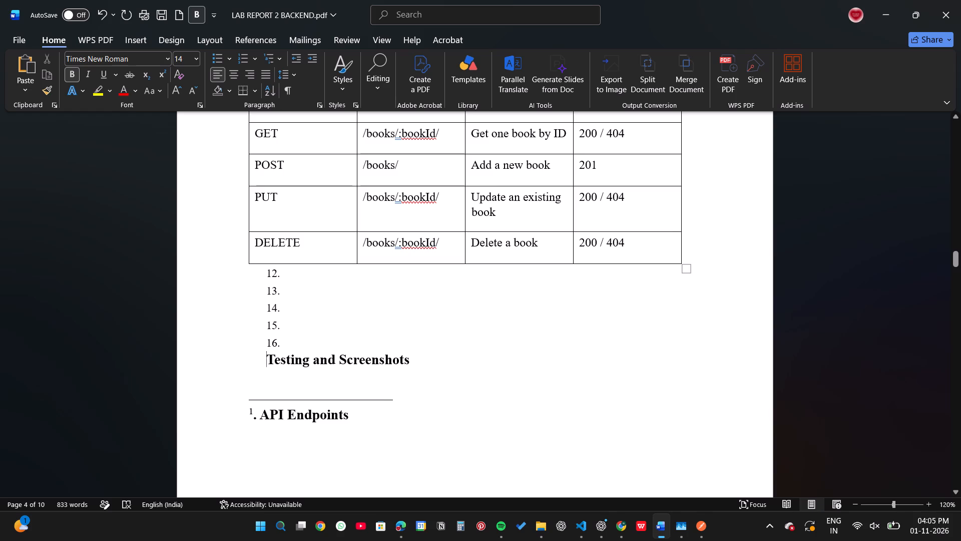
pyautogui.press('Return')
pyautogui.click(290, 432)
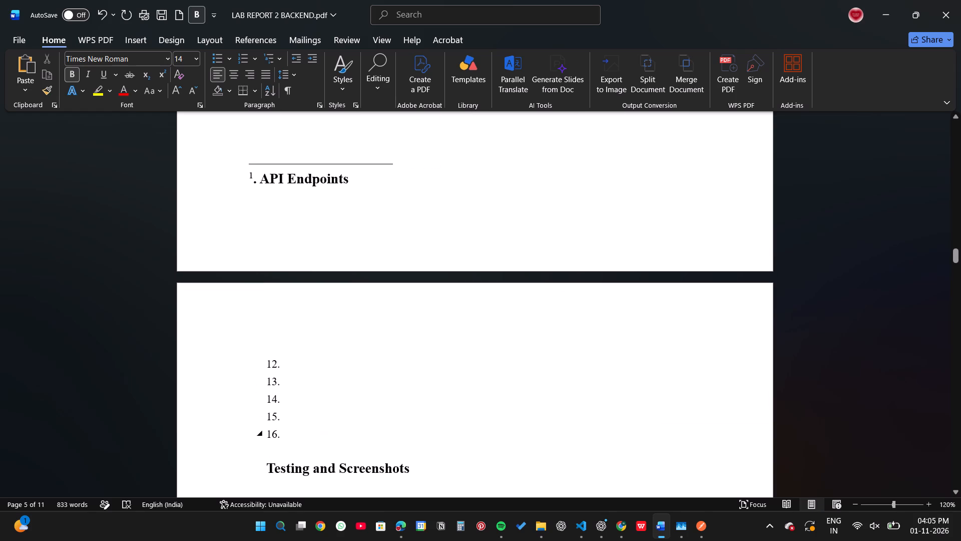
pyautogui.press('BackSpace')
pyautogui.press('BackSpace')
pyautogui.press('BackSpace')
pyautogui.press('BackSpace')
pyautogui.press('BackSpace')
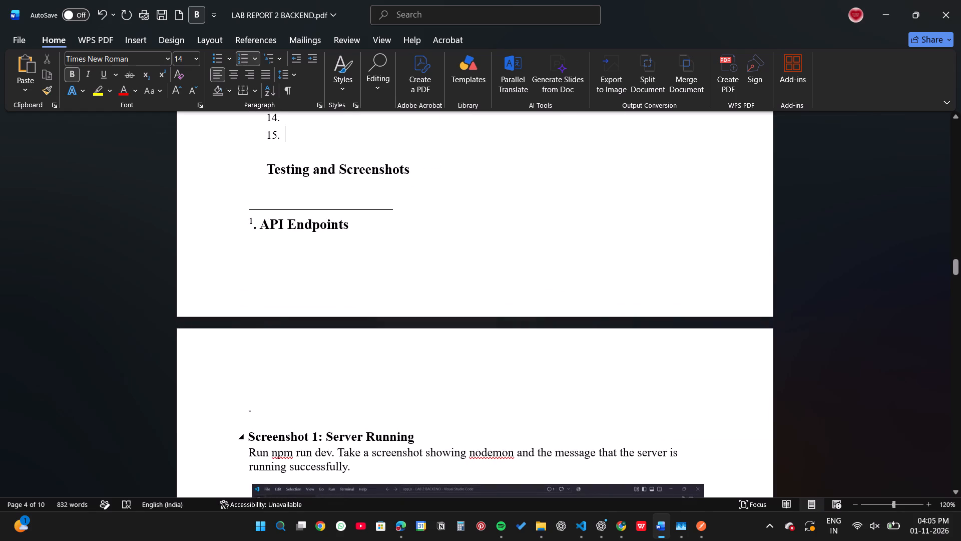
pyautogui.press('Return')
pyautogui.press('Return')
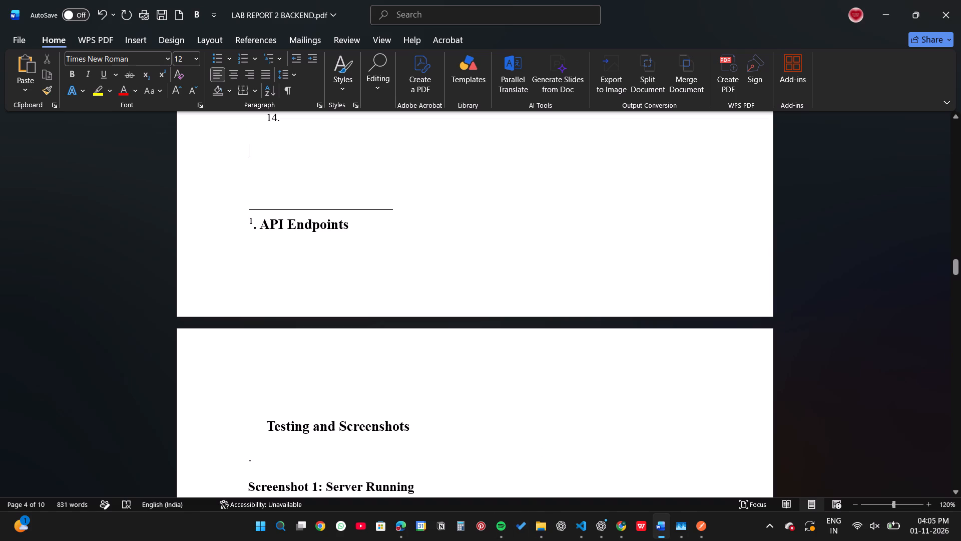
# Delete the "API Endpoints" footnote text and its number at the bottom of page 4, and try to select the separator line.
pyautogui.moveTo(417, 224); pyautogui.dragTo(237, 98)
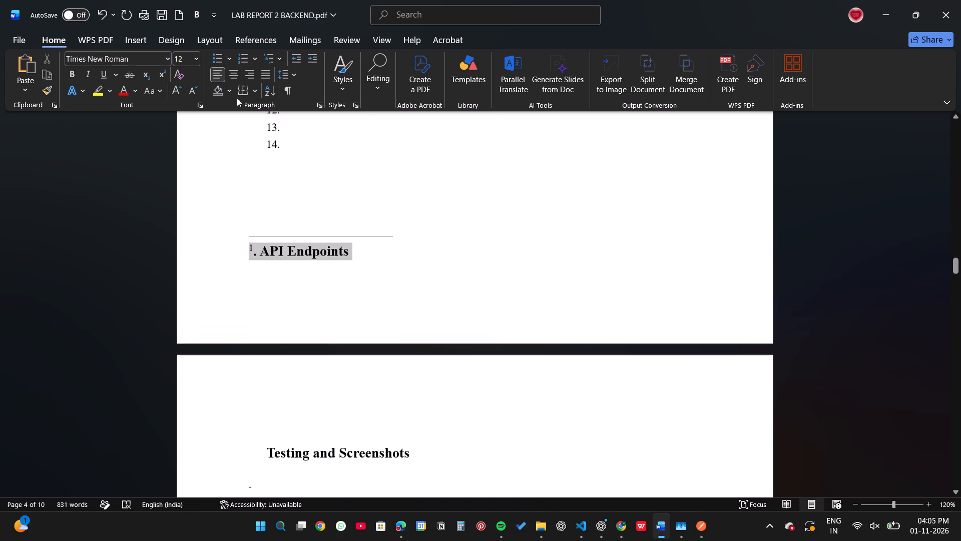
pyautogui.moveTo(237, 98); pyautogui.dragTo(259, 328)
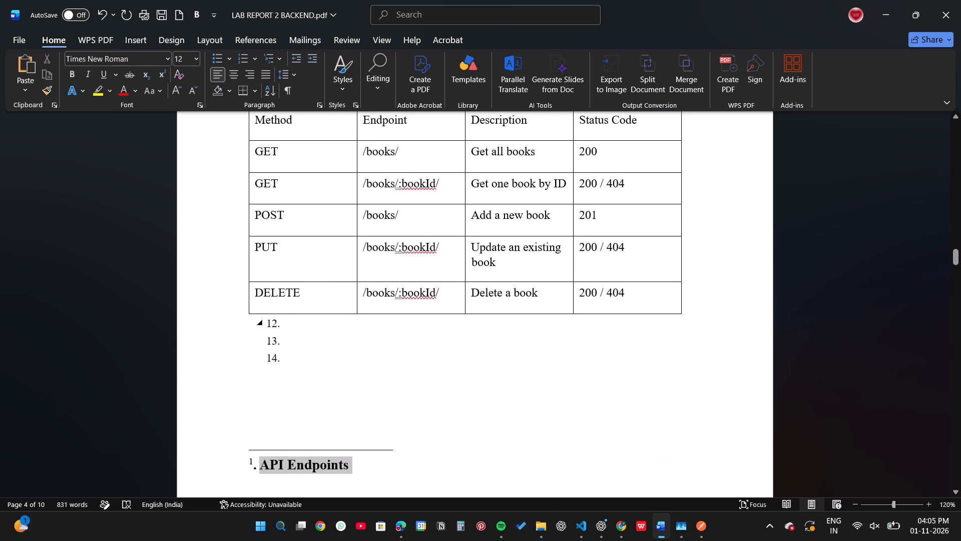
pyautogui.press('BackSpace')
pyautogui.press('BackSpace')
pyautogui.press('BackSpace')
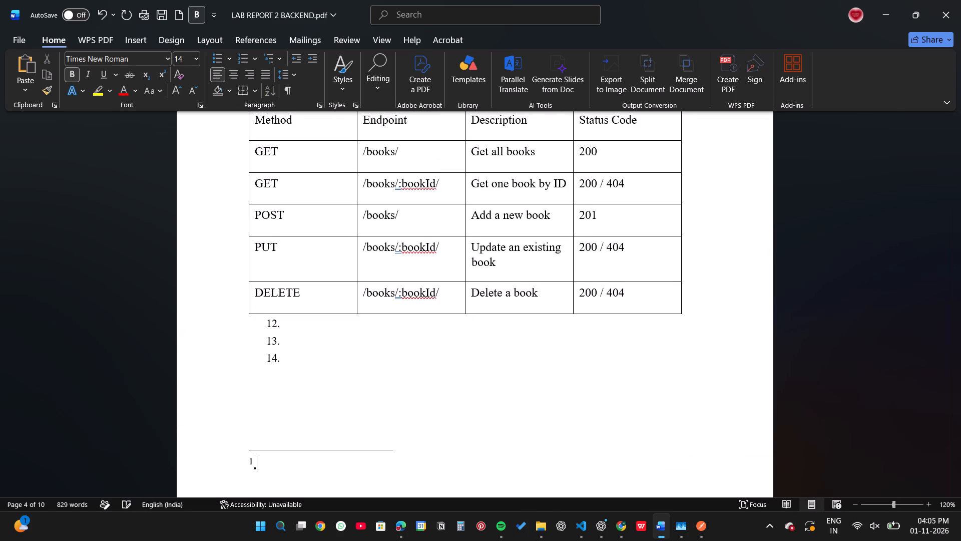
pyautogui.press('BackSpace')
pyautogui.press('BackSpace')
pyautogui.press('BackSpace')
pyautogui.press('BackSpace')
pyautogui.press('BackSpace')
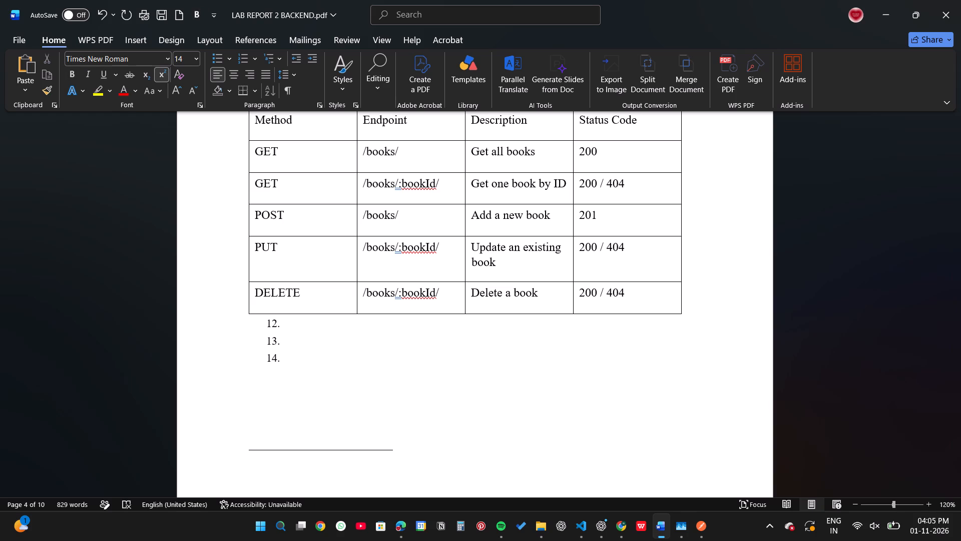
pyautogui.click(392, 455)
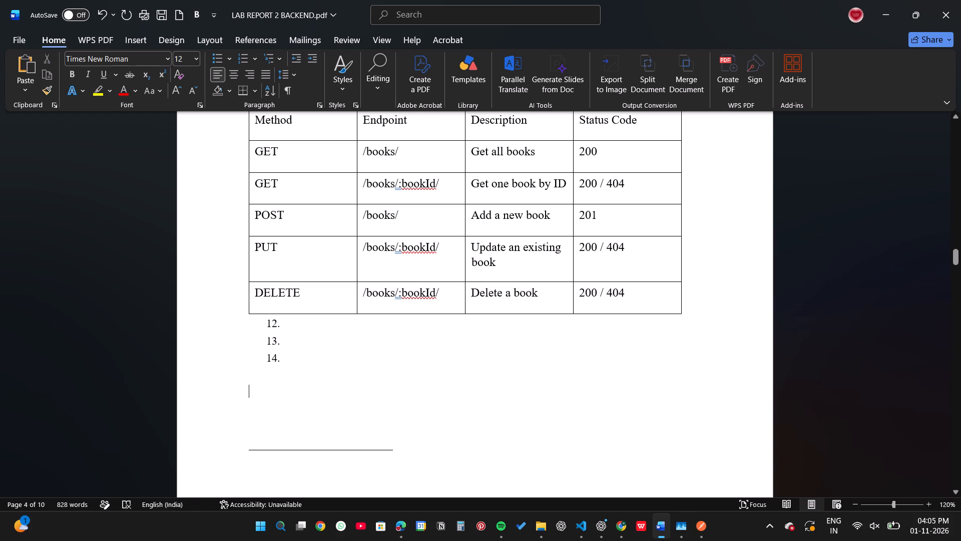
pyautogui.doubleClick(365, 449)
pyautogui.tripleClick(357, 449)
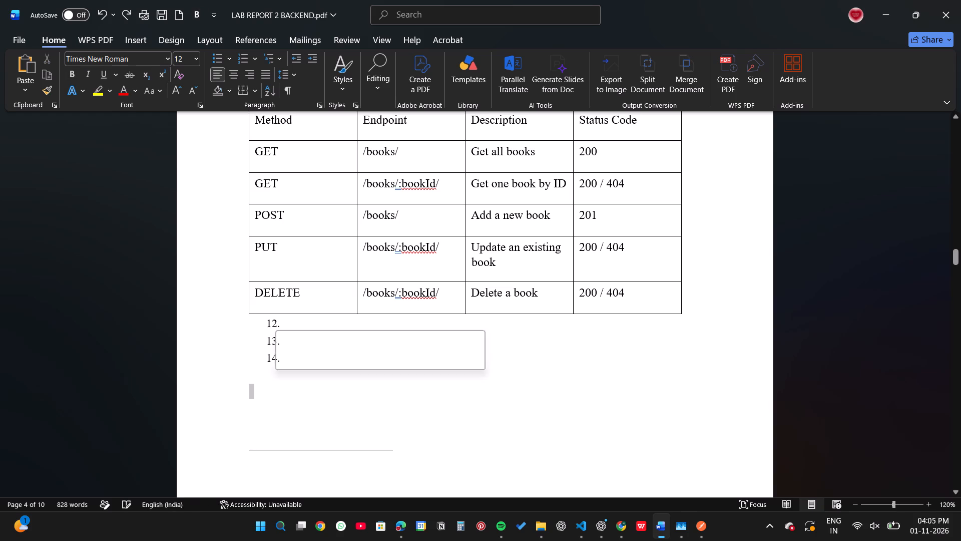
# Delete the blank numbered lines 12 to 14 directly below the API endpoints table.
pyautogui.click(268, 359)
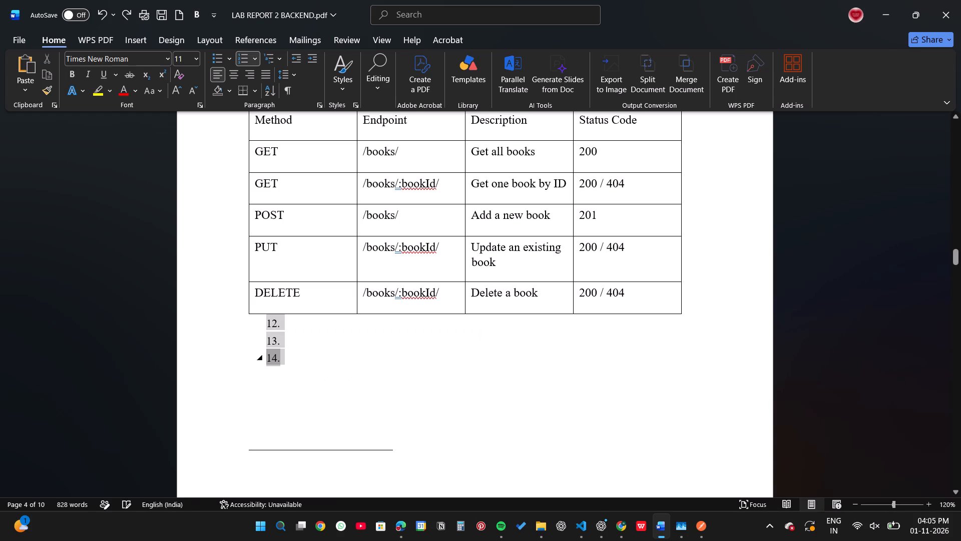
pyautogui.press('BackSpace')
pyautogui.press('BackSpace')
pyautogui.press('BackSpace')
pyautogui.press('BackSpace')
pyautogui.press('BackSpace')
pyautogui.press('BackSpace')
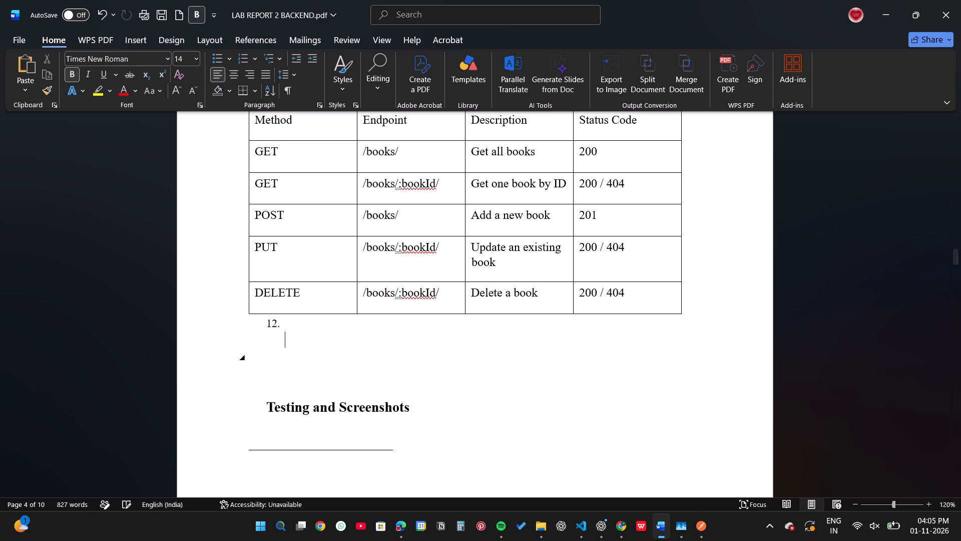
pyautogui.press('BackSpace')
pyautogui.press('BackSpace')
pyautogui.press('BackSpace')
pyautogui.press('BackSpace')
pyautogui.press('BackSpace')
pyautogui.press('BackSpace')
pyautogui.press('BackSpace')
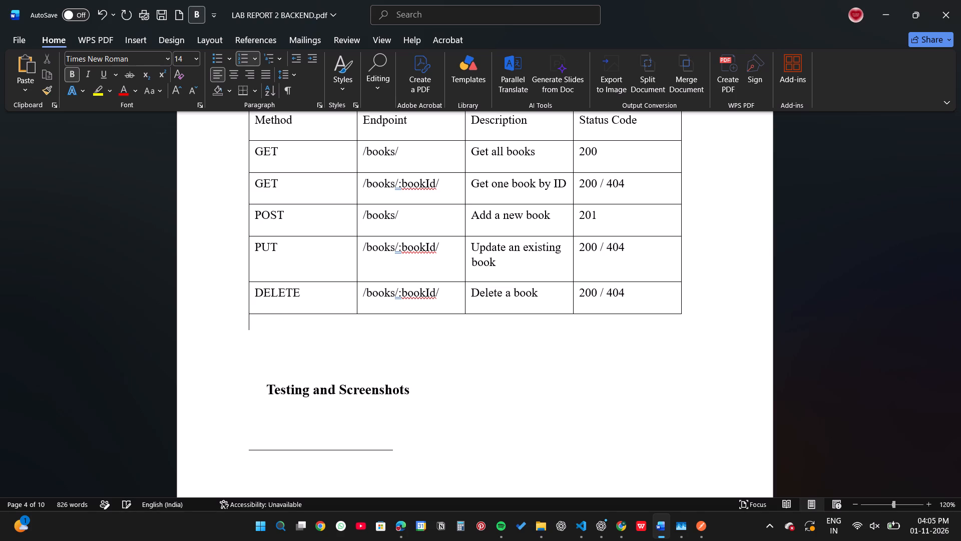
# Insert three blank lines below the API endpoints table so "Testing and Screenshots" starts on the next page.
pyautogui.press('Return')
pyautogui.press('Return')
pyautogui.press('Return')
pyautogui.press('Return')
pyautogui.scroll(-1, 293, 361)
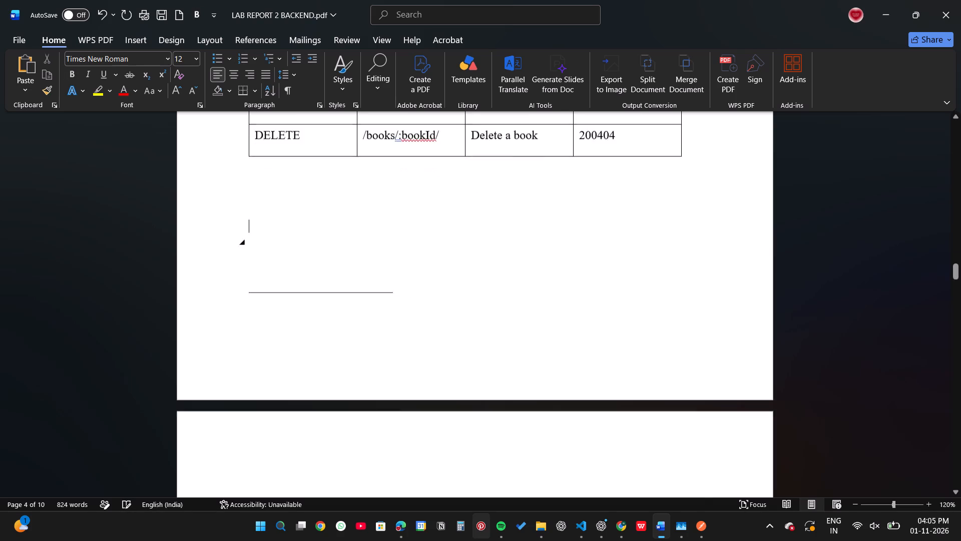
pyautogui.scroll(-1, 293, 361)
pyautogui.press('BackSpace')
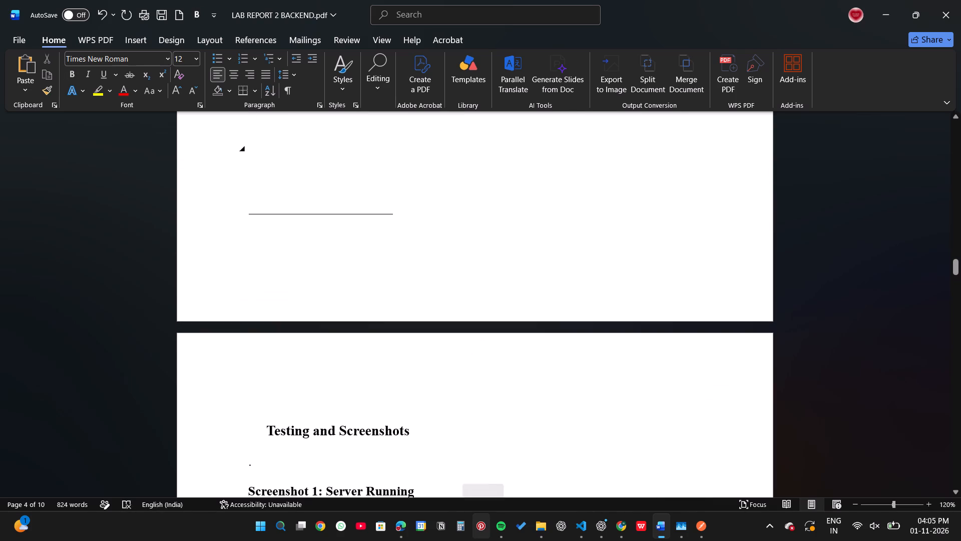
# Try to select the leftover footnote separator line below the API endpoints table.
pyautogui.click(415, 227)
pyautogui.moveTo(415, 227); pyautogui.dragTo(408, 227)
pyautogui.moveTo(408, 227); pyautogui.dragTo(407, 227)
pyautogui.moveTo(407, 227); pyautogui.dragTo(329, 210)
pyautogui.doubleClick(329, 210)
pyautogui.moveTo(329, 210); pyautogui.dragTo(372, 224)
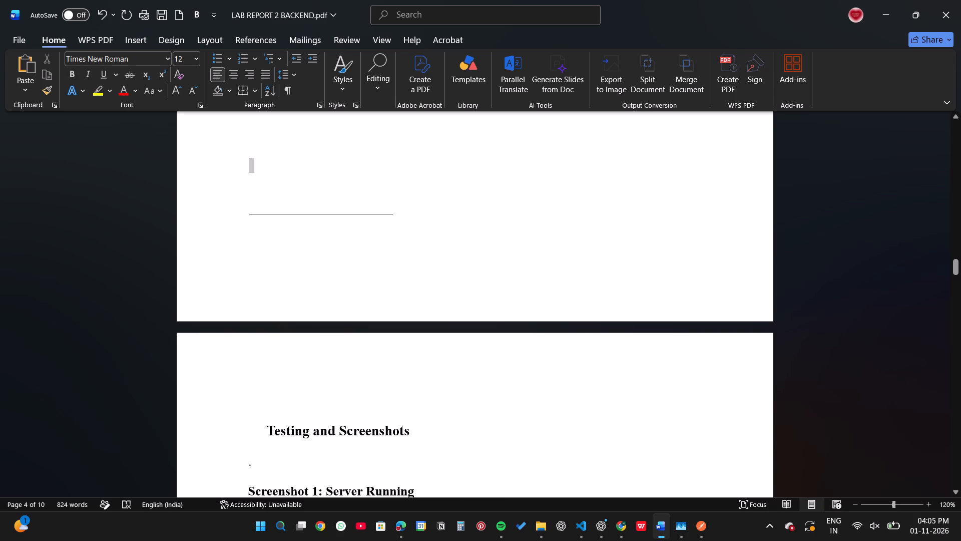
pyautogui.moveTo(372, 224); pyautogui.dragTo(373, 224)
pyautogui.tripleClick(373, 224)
# Review the layout of the screenshot pages and closing sections through "16. Conclusion", and return to the start of the report.
pyautogui.scroll(-2, 395, 300)
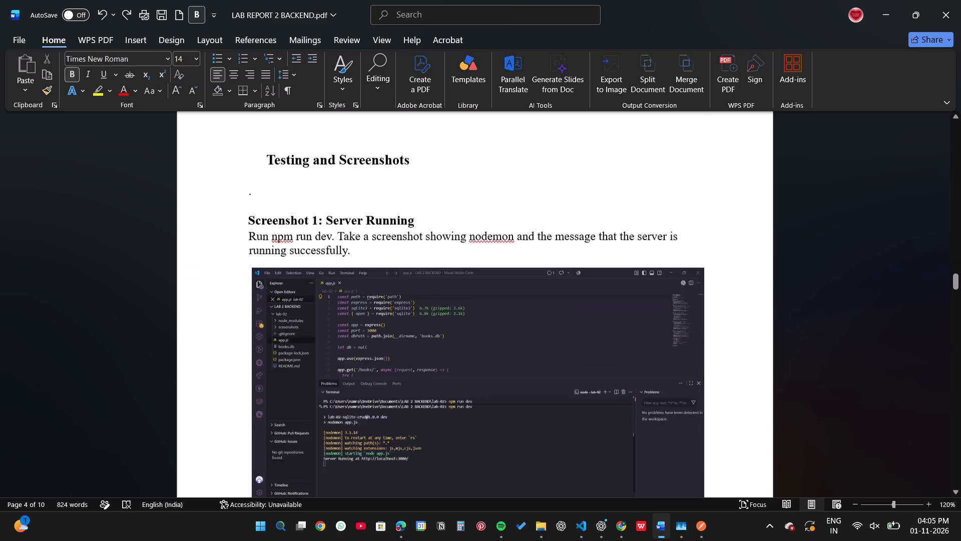
pyautogui.scroll(-6, 395, 300)
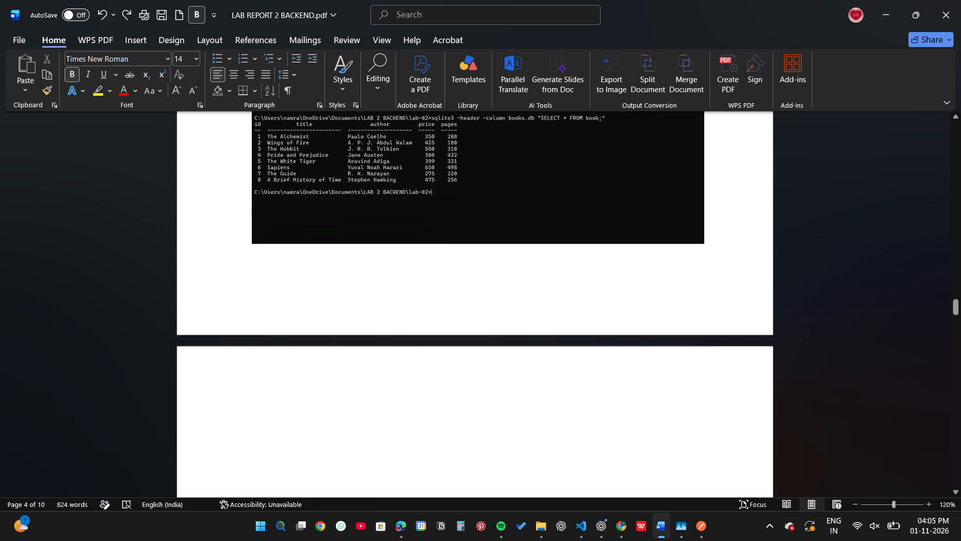
pyautogui.scroll(-5, 395, 300)
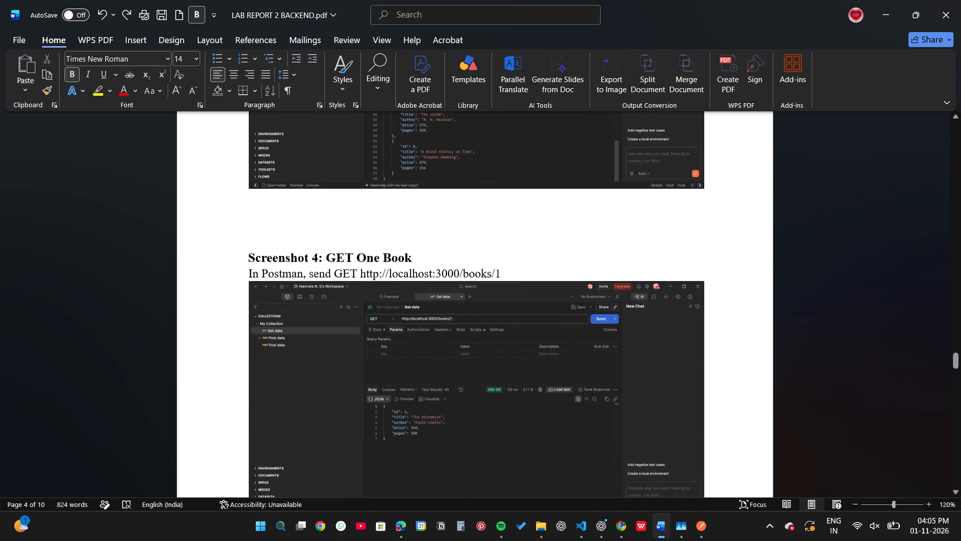
pyautogui.scroll(-6, 395, 300)
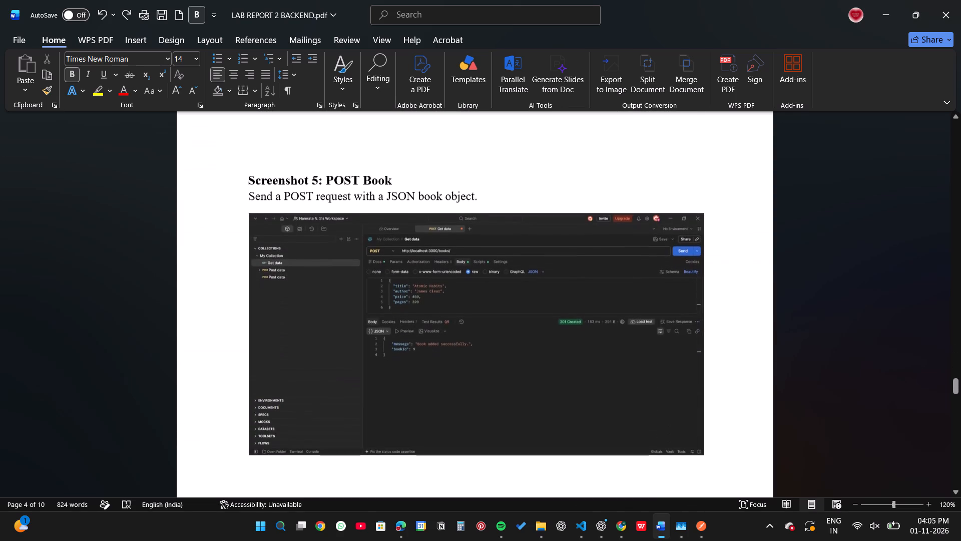
pyautogui.scroll(-6, 395, 300)
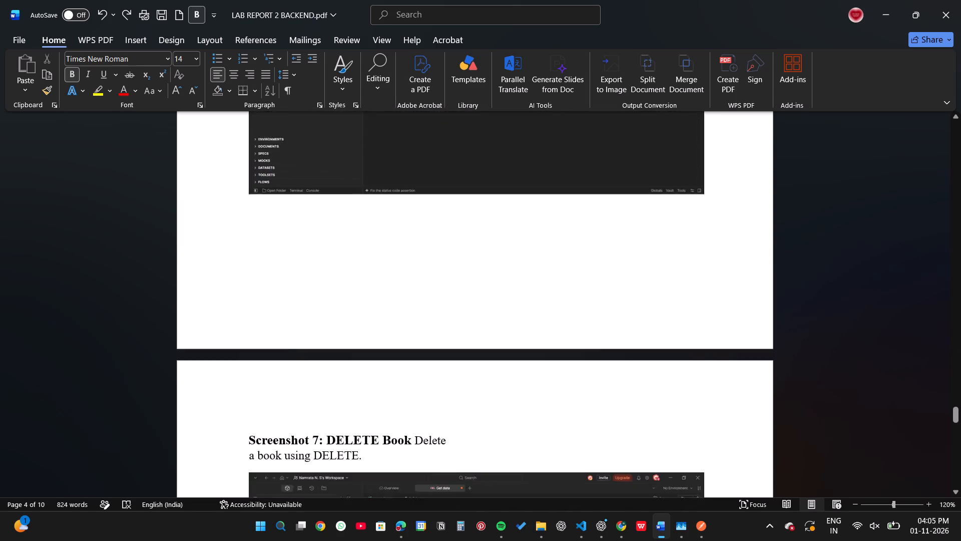
pyautogui.scroll(-7, 395, 300)
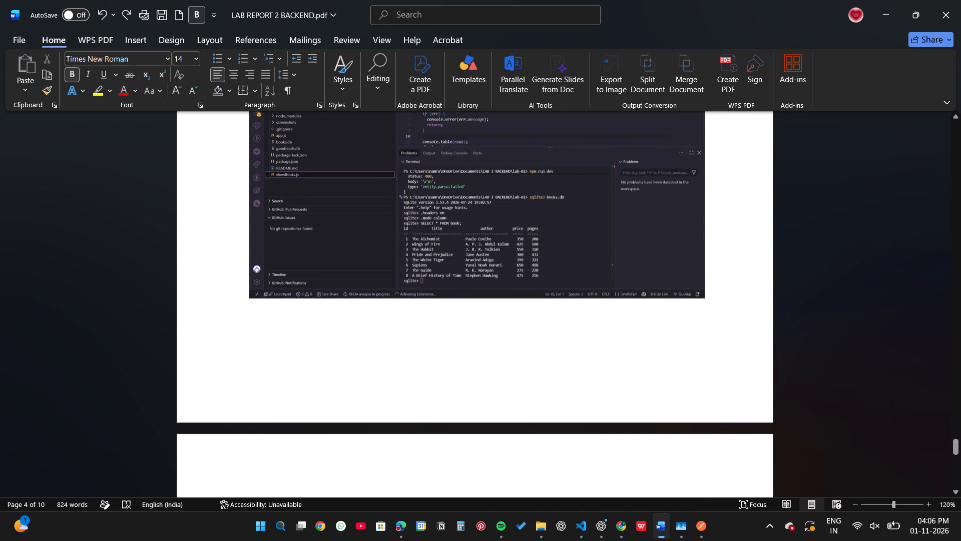
pyautogui.scroll(-6, 395, 300)
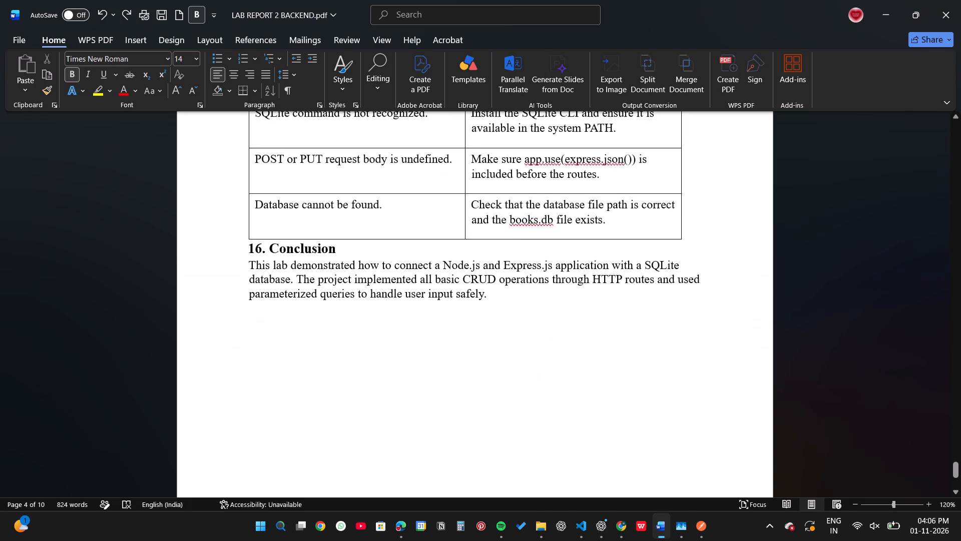
pyautogui.scroll(1, 395, 300)
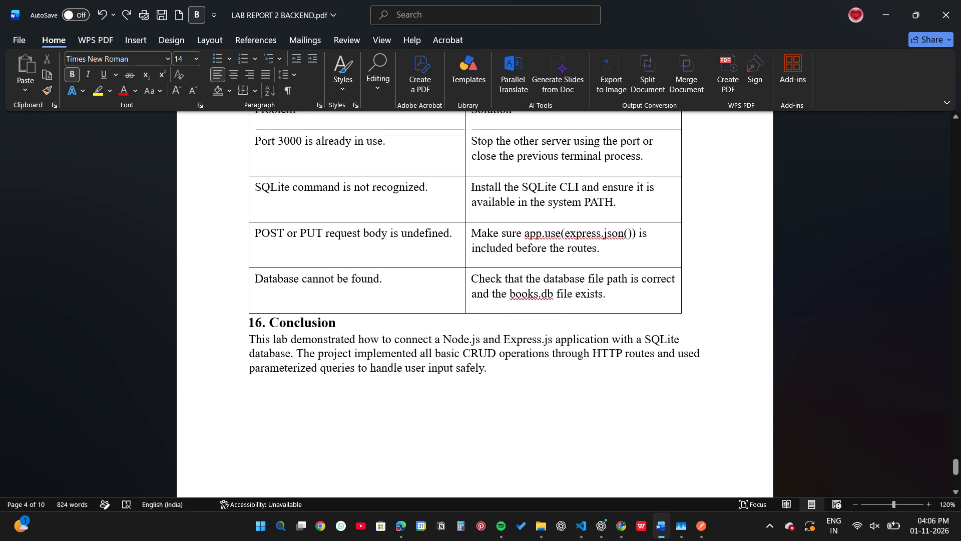
pyautogui.scroll(6, 395, 300)
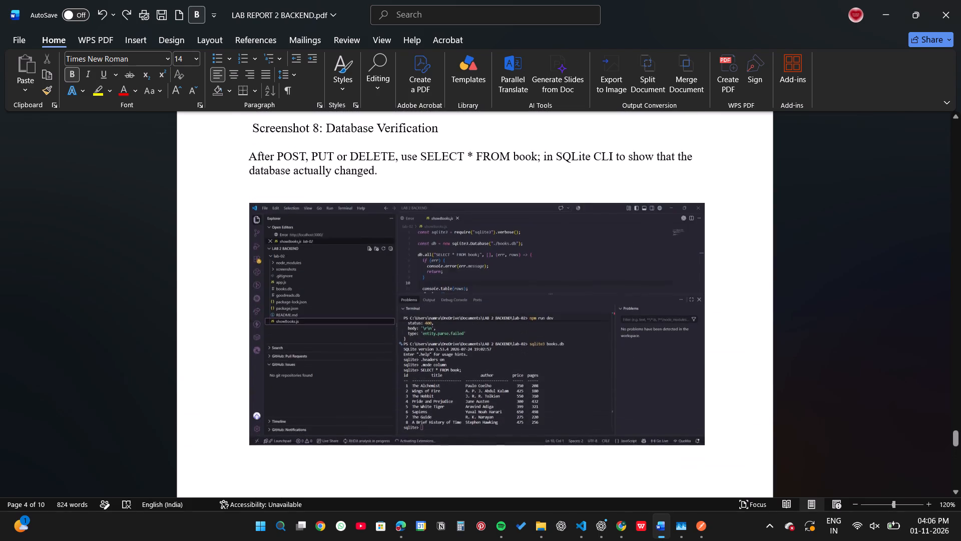
pyautogui.scroll(20, 395, 300)
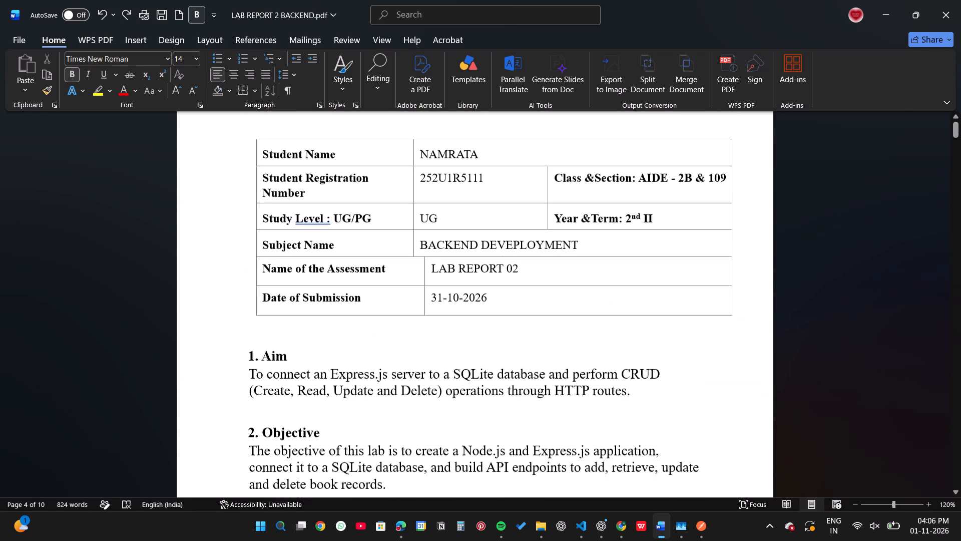
# Insert three blank lines after "screenshots/" in the project structure so the "6. Database Design" section moves onto the next page.
pyautogui.scroll(-1, 395, 300)
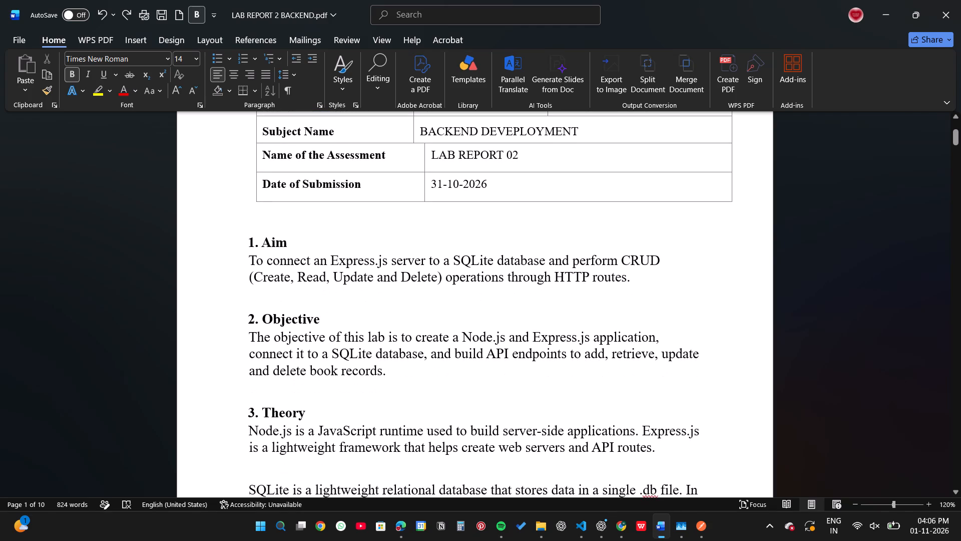
pyautogui.scroll(-6, 395, 300)
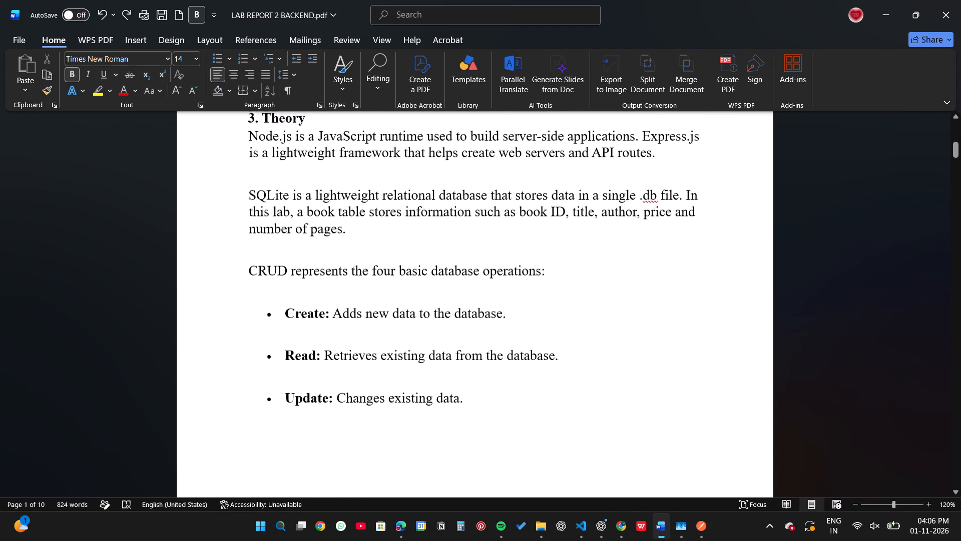
pyautogui.scroll(-7, 395, 300)
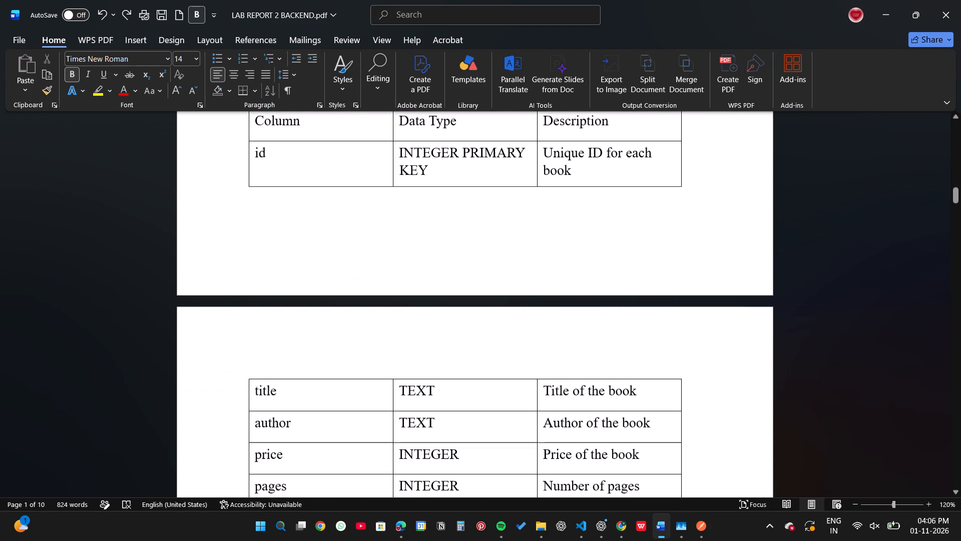
pyautogui.scroll(2, 395, 300)
pyautogui.click(376, 229)
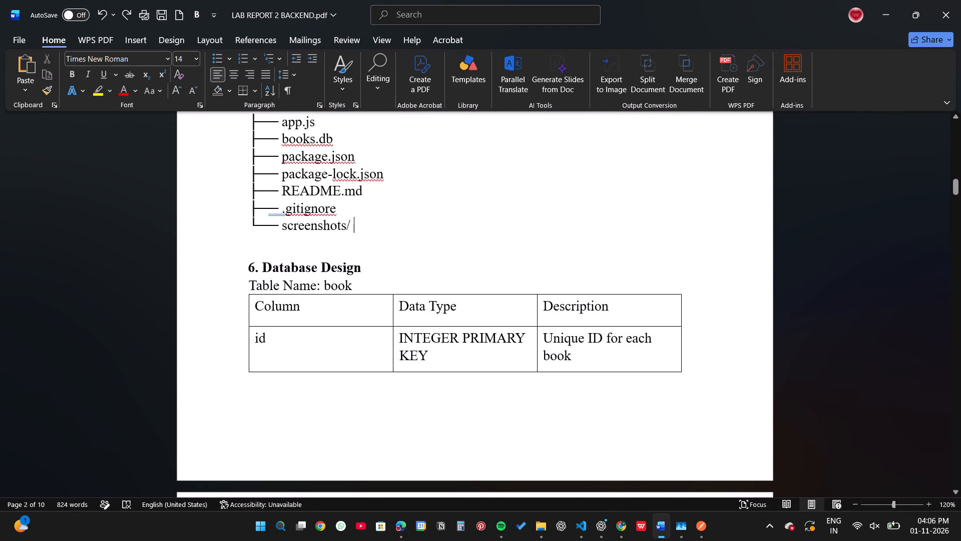
pyautogui.press('Return')
pyautogui.press('Return')
pyautogui.press('Return')
# Delete the surplus blank lines above the "Testing and Screenshots" heading on page 5.
pyautogui.scroll(-4, 376, 229)
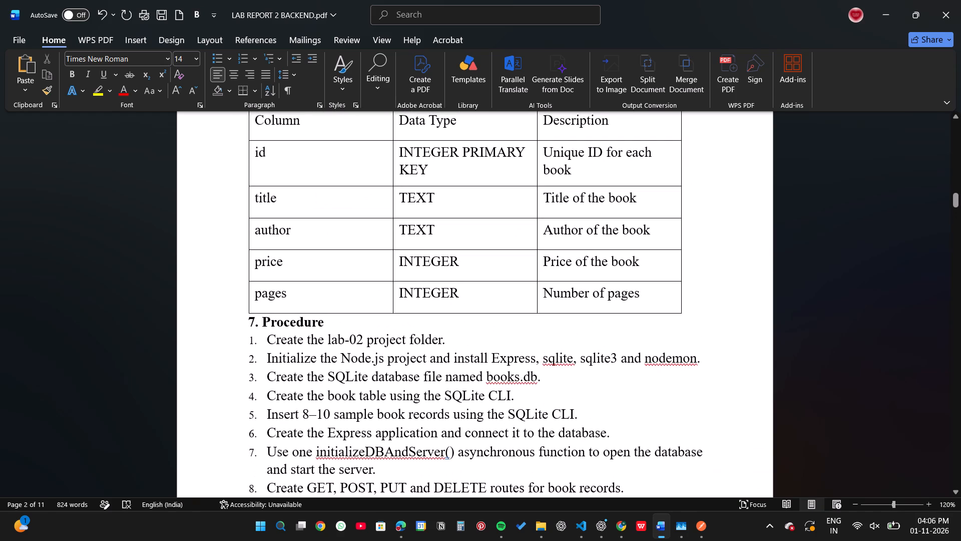
pyautogui.scroll(-3, 718, 260)
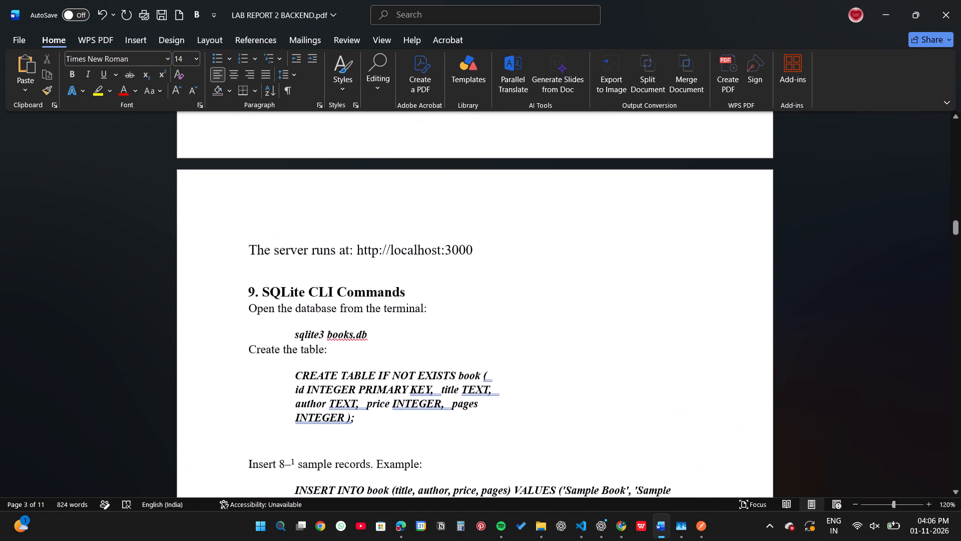
pyautogui.scroll(-6, 715, 162)
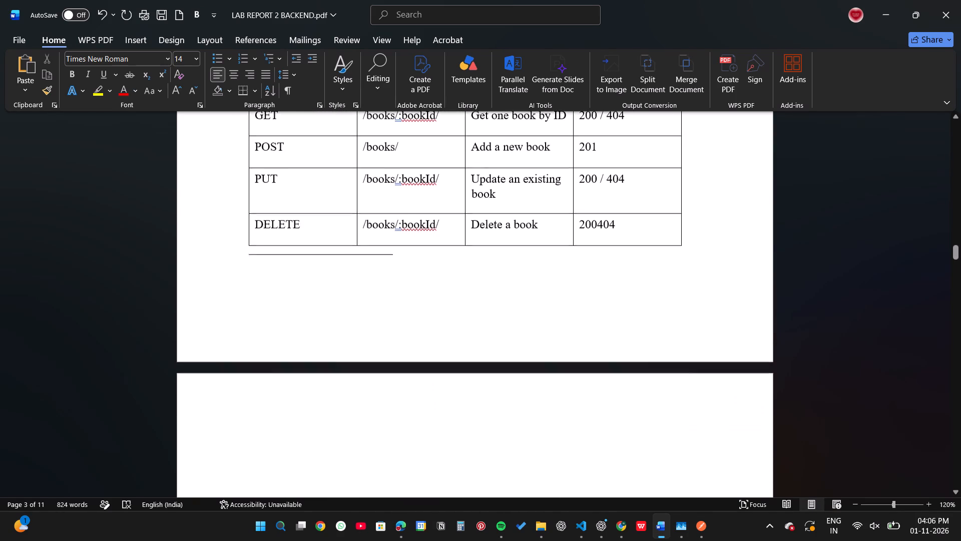
pyautogui.scroll(-1, 715, 162)
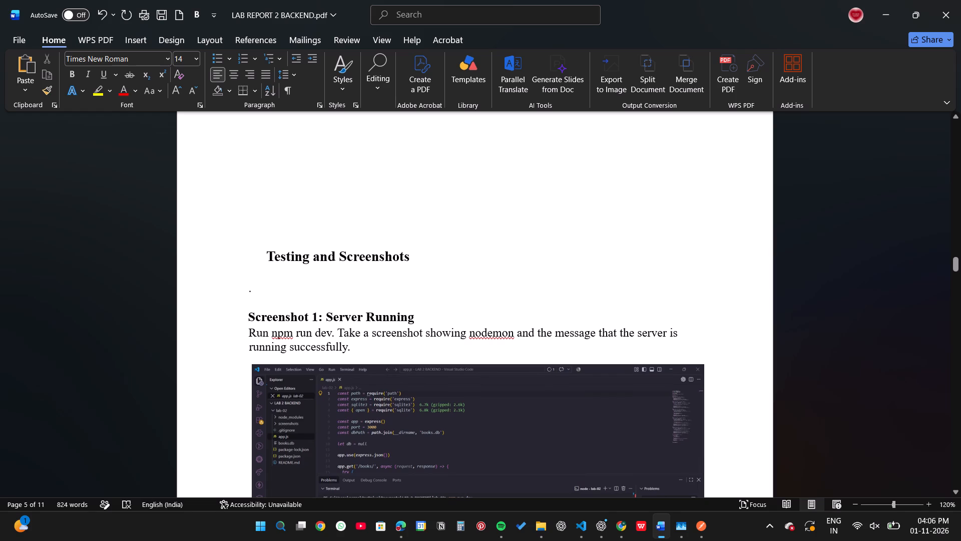
pyautogui.click(258, 230)
pyautogui.press('BackSpace')
pyautogui.press('BackSpace')
pyautogui.press('BackSpace')
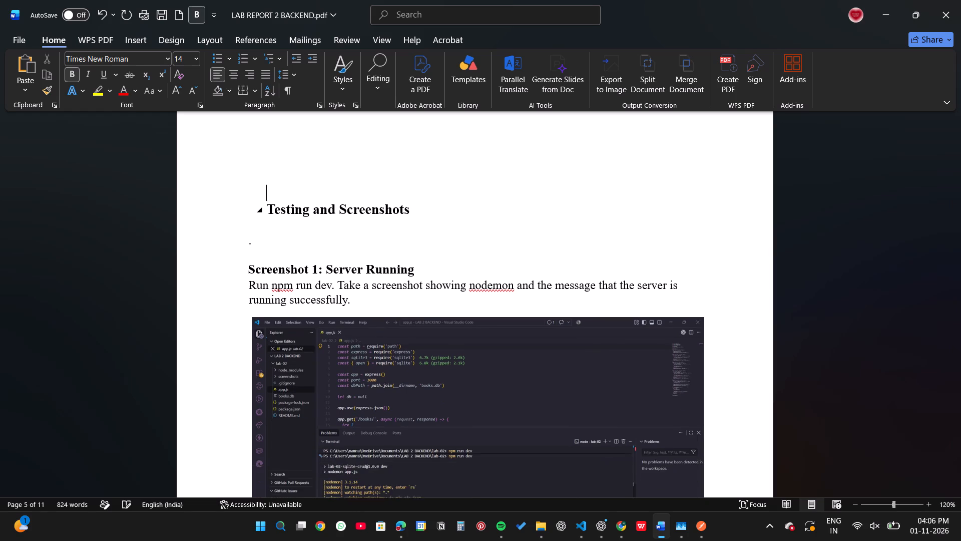
pyautogui.press('BackSpace')
pyautogui.press('BackSpace')
pyautogui.press('BackSpace')
# Review the layout of the pages from Screenshot 1 through the end of the report.
pyautogui.scroll(-2, 258, 230)
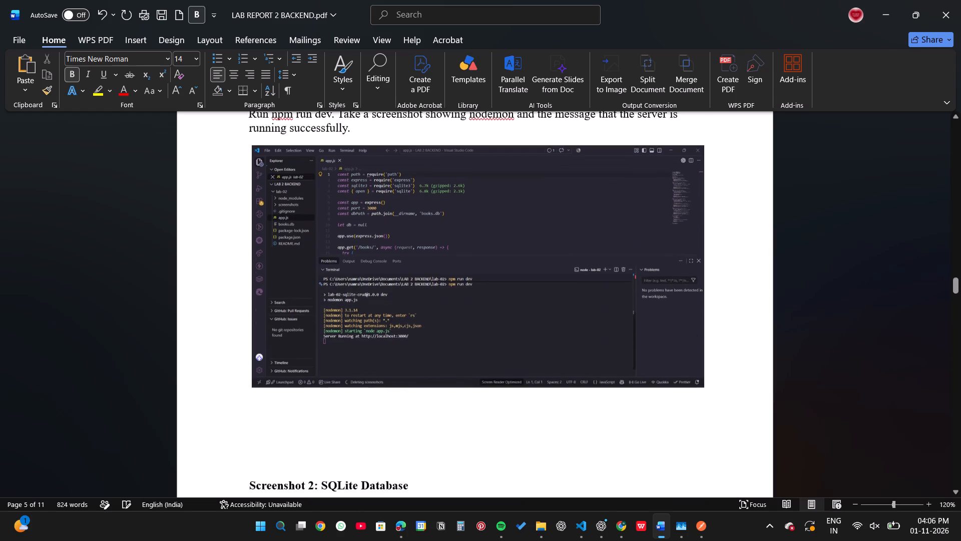
pyautogui.scroll(-5, 258, 230)
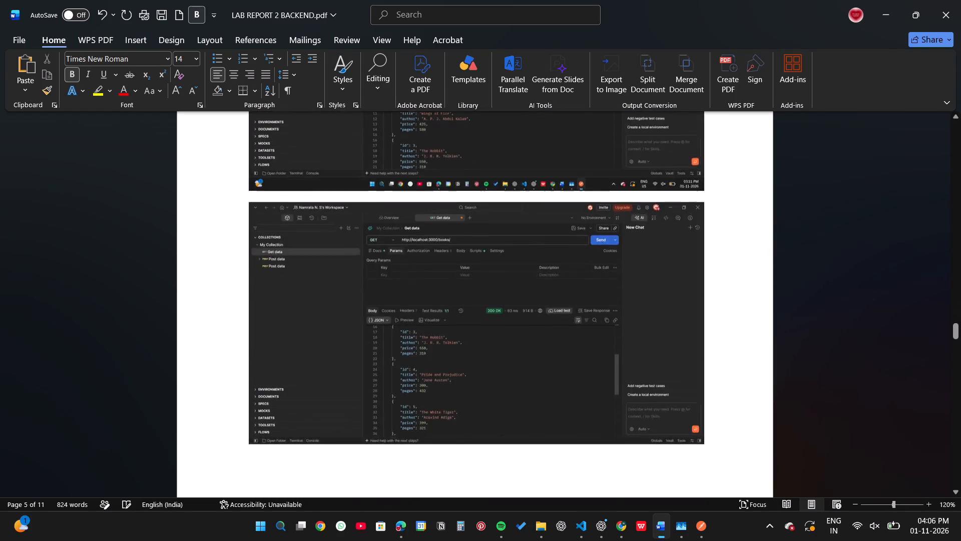
pyautogui.scroll(-4, 258, 230)
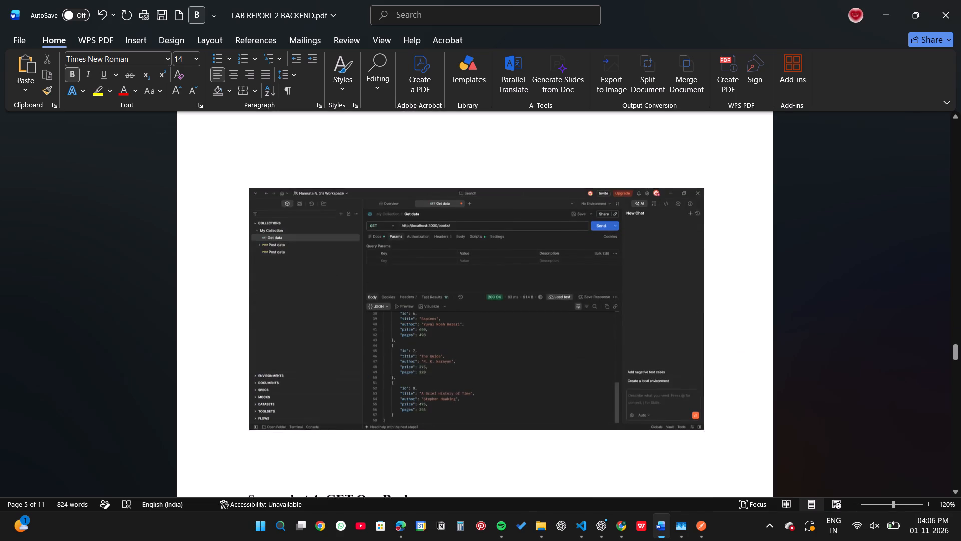
pyautogui.scroll(1, 258, 230)
pyautogui.scroll(-2, 258, 230)
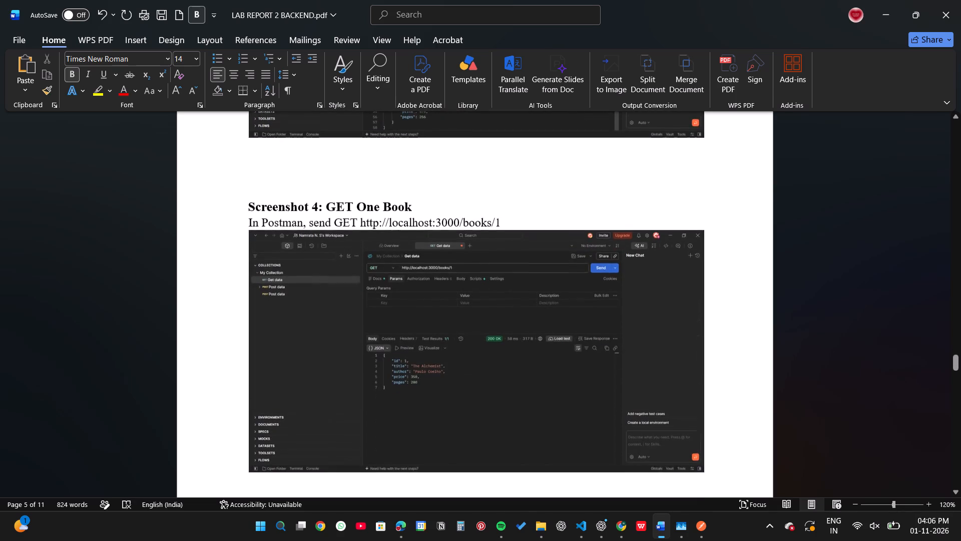
pyautogui.scroll(-6, 258, 230)
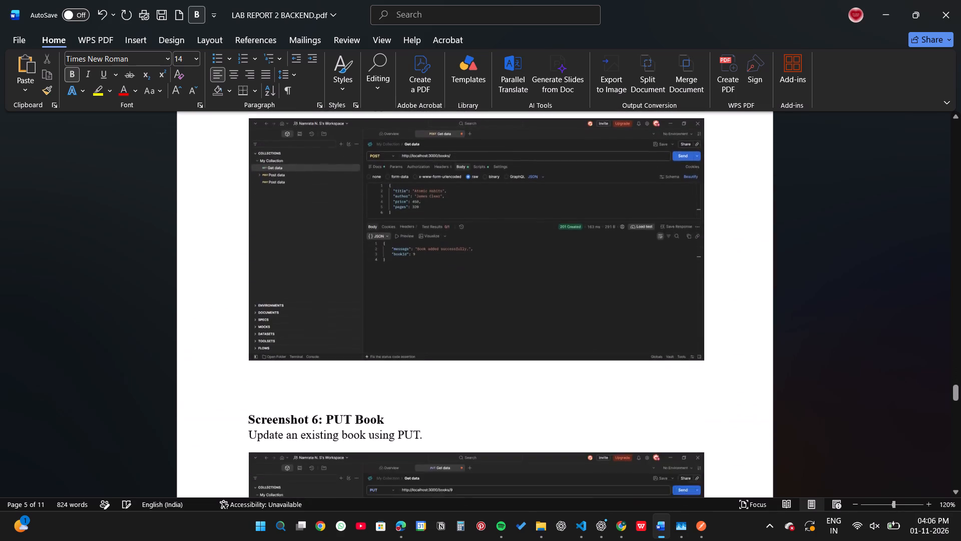
pyautogui.scroll(-6, 258, 230)
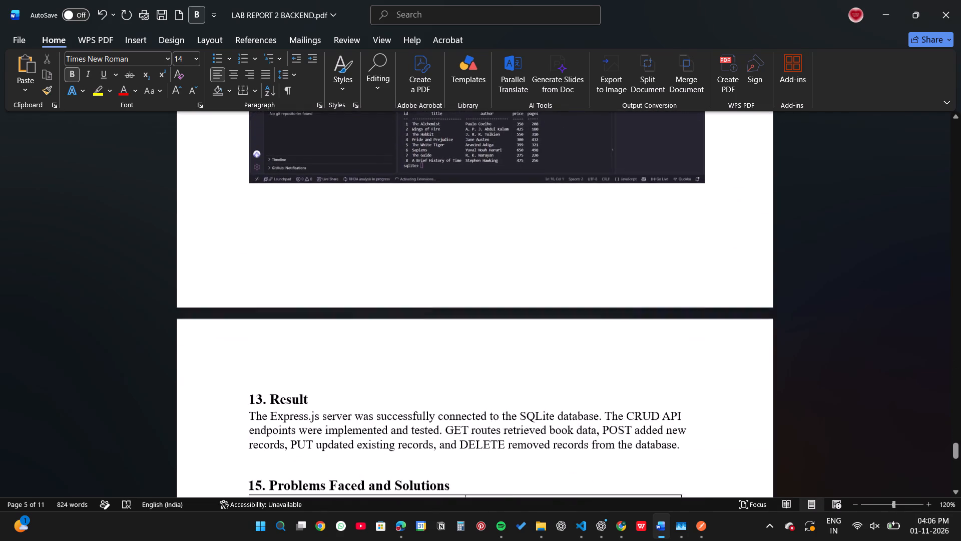
pyautogui.scroll(-4, 258, 230)
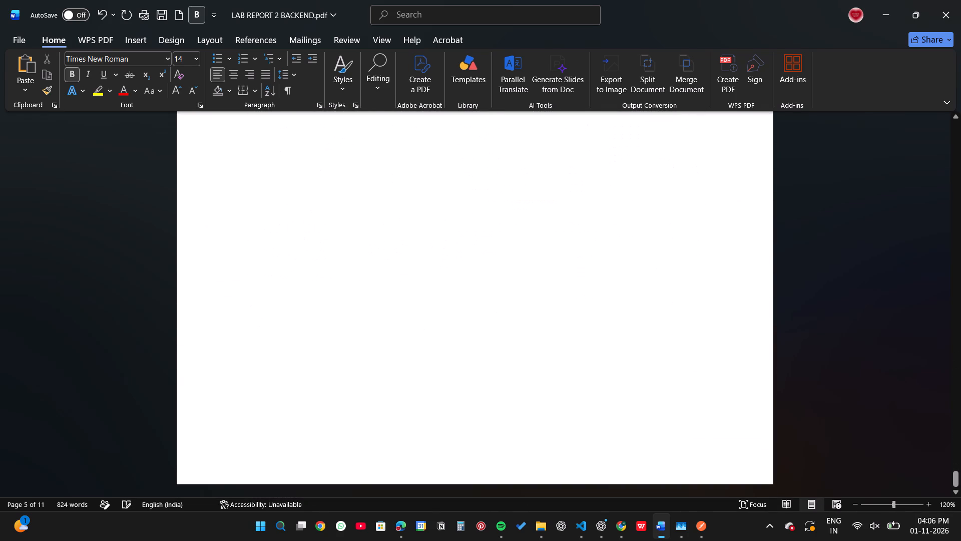
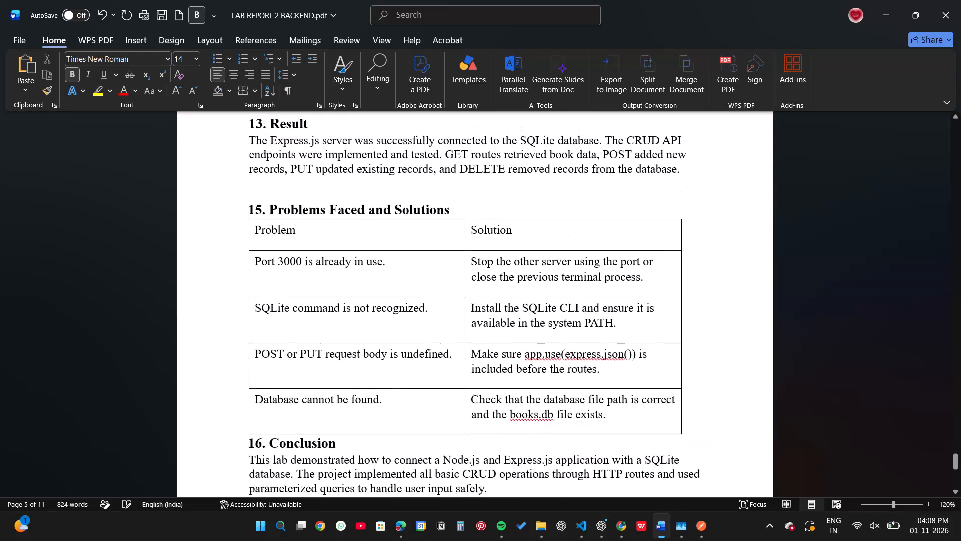
# Review the whole report's layout again, from "1. Aim" through the project structure and screenshots to the closing sections.
pyautogui.scroll(11, 258, 230)
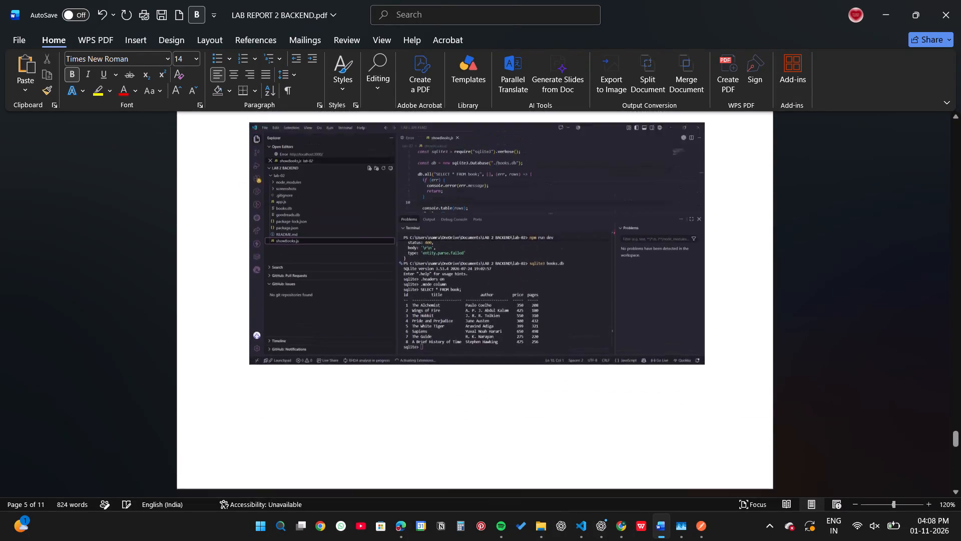
pyautogui.scroll(14, 258, 230)
pyautogui.scroll(-3, 258, 230)
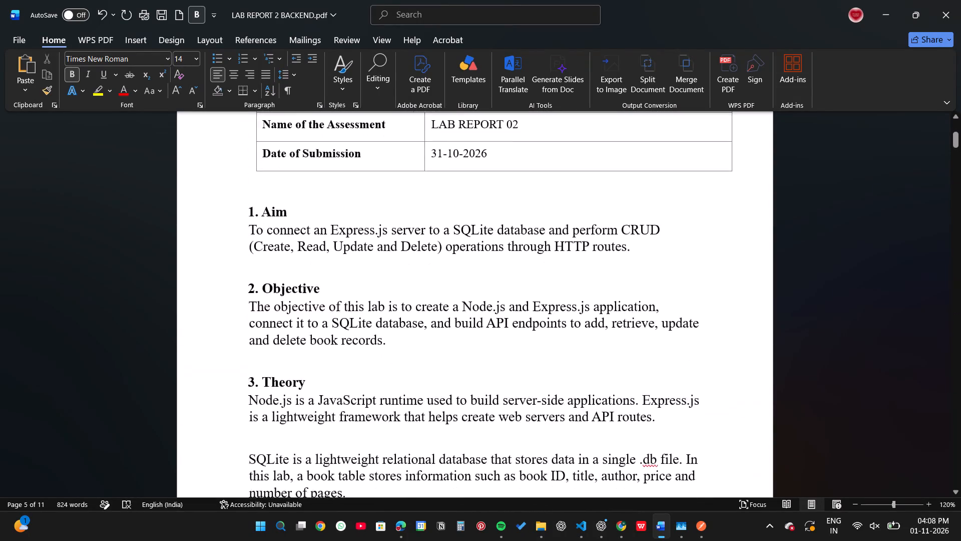
pyautogui.scroll(-10, 258, 230)
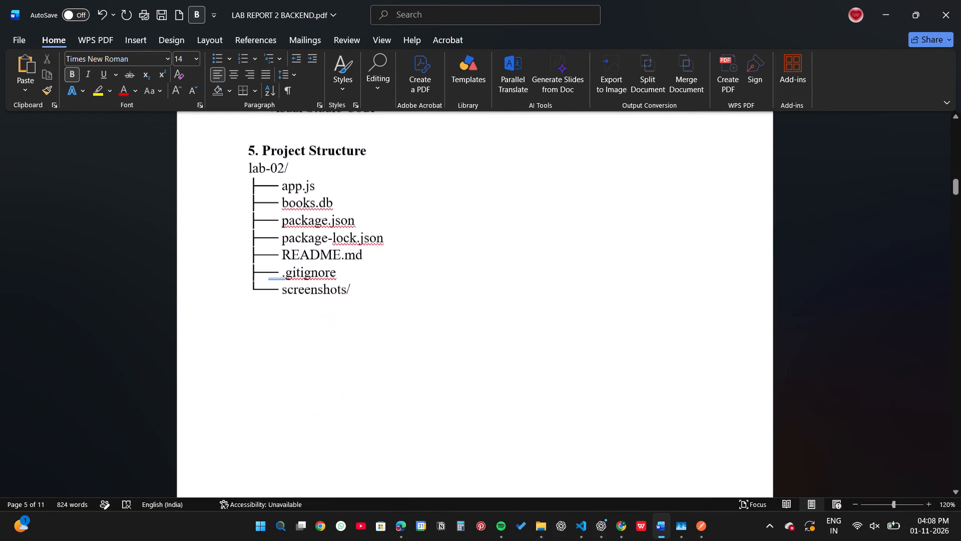
pyautogui.scroll(-9, 258, 230)
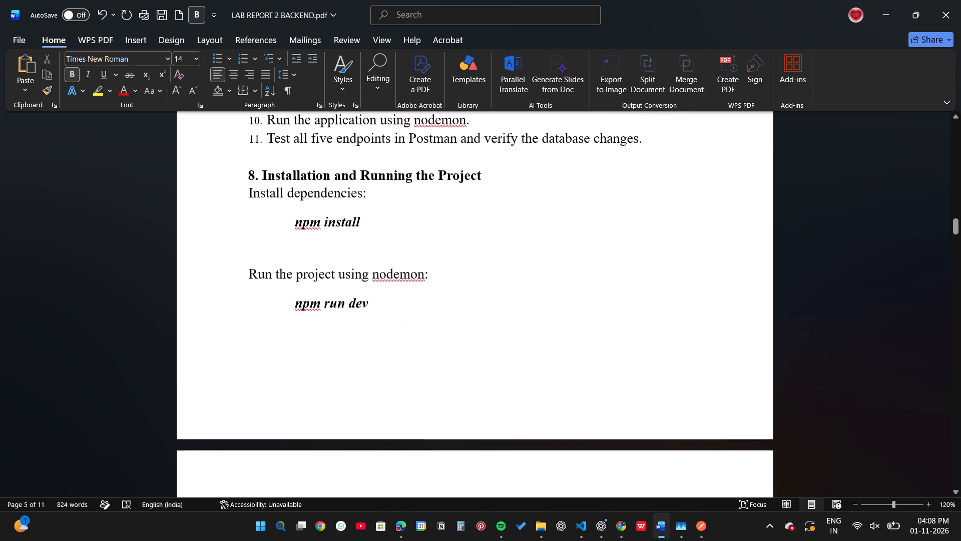
pyautogui.scroll(-9, 258, 230)
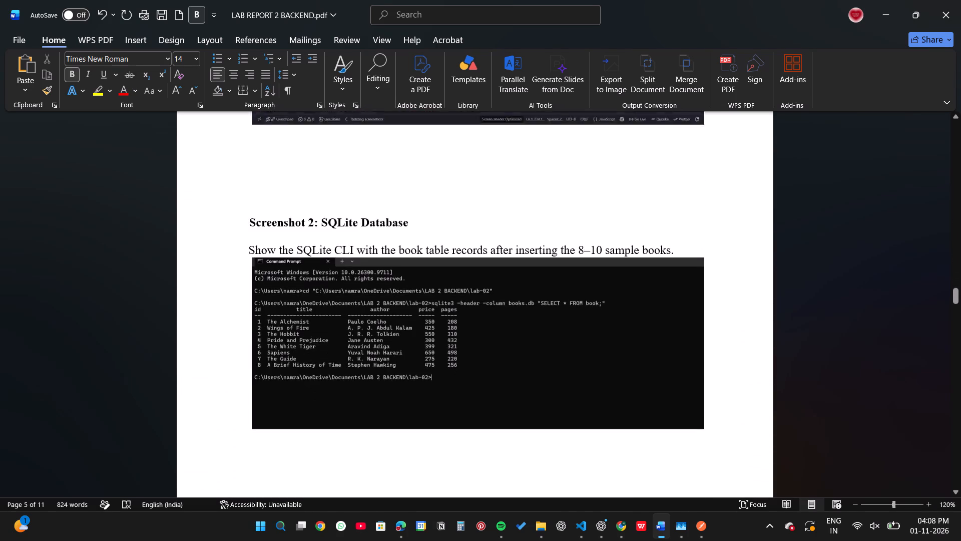
pyautogui.scroll(-18, 258, 230)
# Start a new line after the last sentence of the "16. Conclusion" paragraph.
pyautogui.scroll(1, 258, 230)
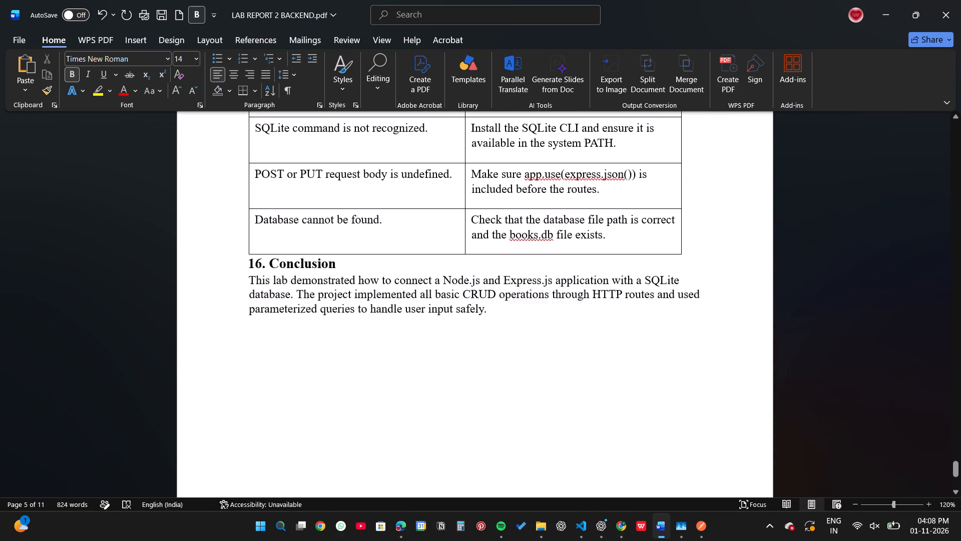
pyautogui.scroll(1, 258, 230)
pyautogui.click(513, 325)
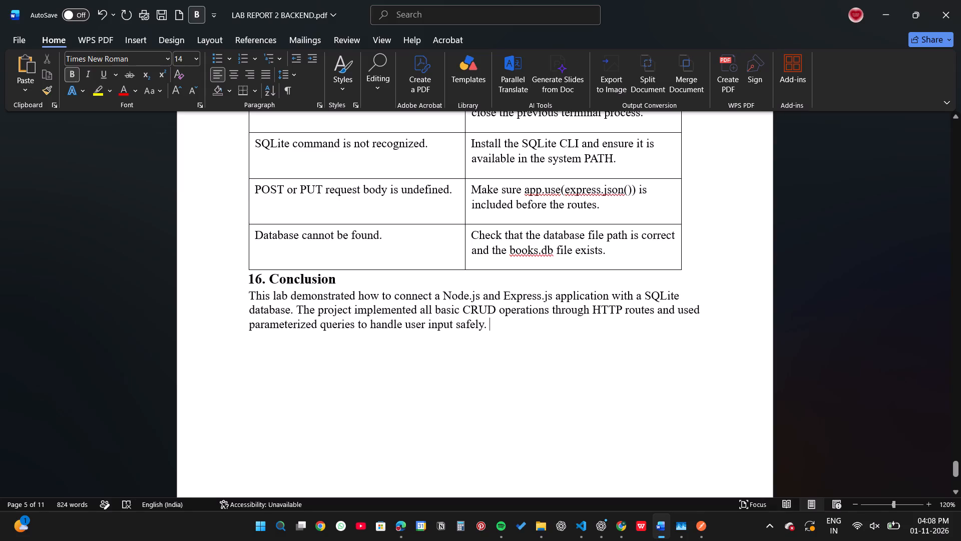
pyautogui.press('Return')
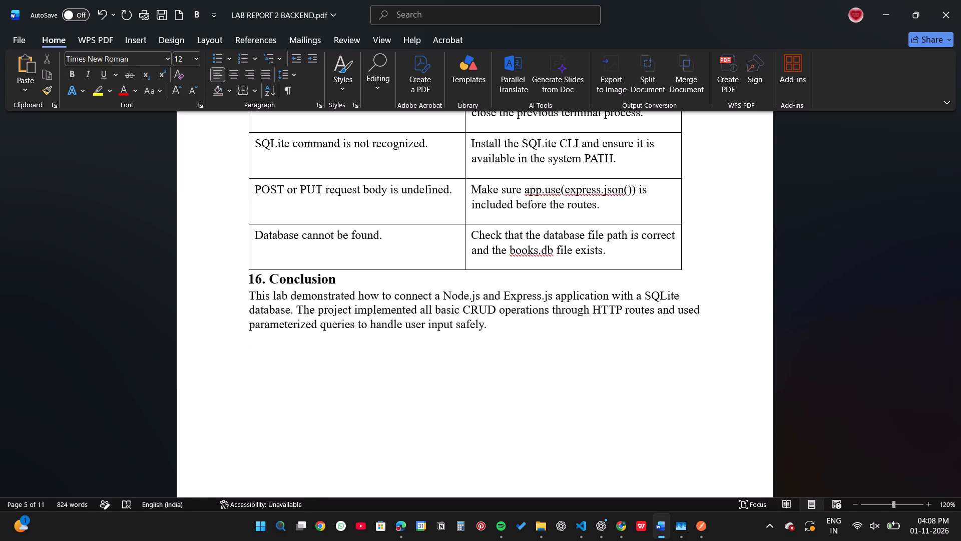
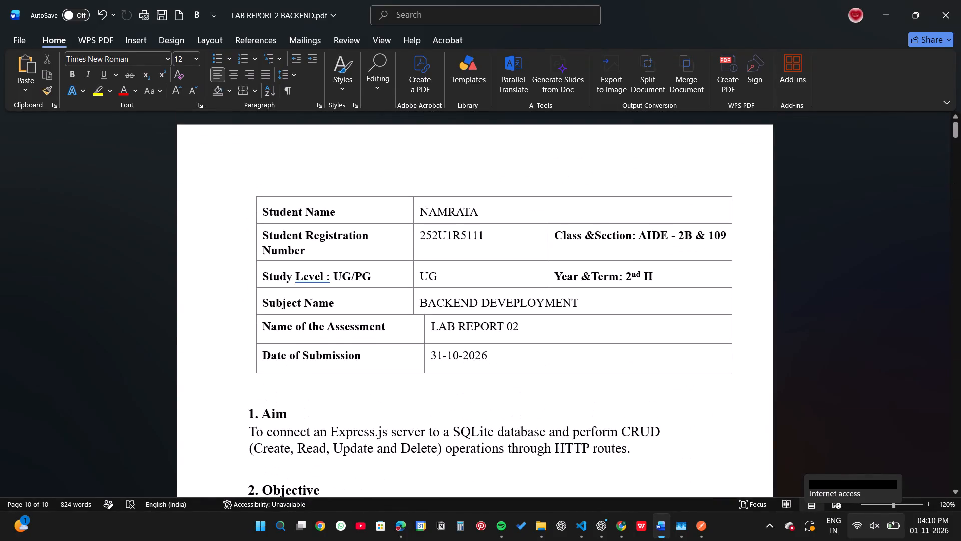
# Change the Subject Name entry in the student details table to "BACKEND DEV".
pyautogui.scroll(-1, 758, 487)
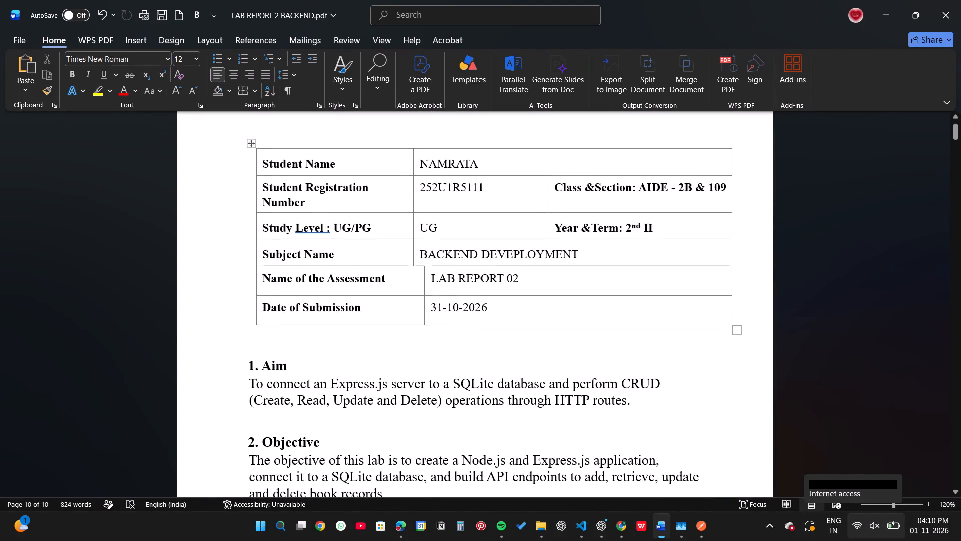
pyautogui.scroll(-1, 593, 258)
pyautogui.click(614, 232)
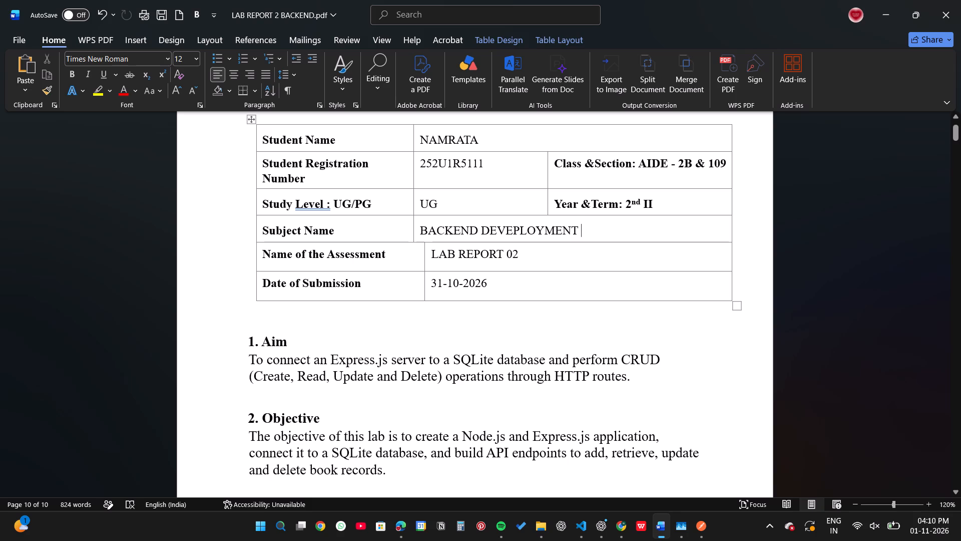
pyautogui.press('BackSpace')
pyautogui.press('BackSpace')
pyautogui.press('BackSpace')
pyautogui.press('BackSpace')
pyautogui.press('BackSpace')
pyautogui.press('BackSpace')
pyautogui.press('BackSpace')
pyautogui.press('BackSpace')
pyautogui.press('BackSpace')
pyautogui.press('BackSpace')
pyautogui.press('BackSpace')
pyautogui.press('BackSpace')
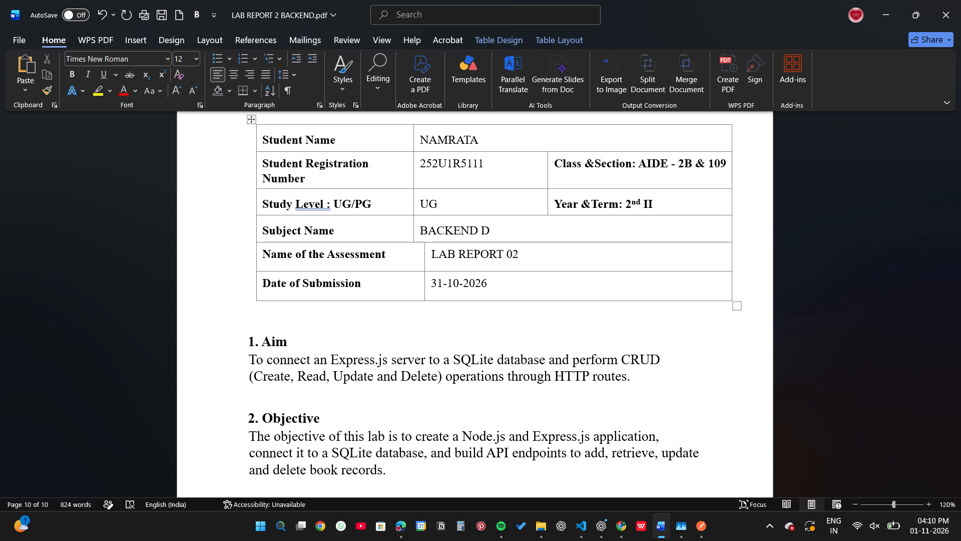
pyautogui.write('EVEPLOYMENT')
pyautogui.press('BackSpace')
pyautogui.press('BackSpace')
pyautogui.press('BackSpace')
pyautogui.press('BackSpace')
pyautogui.press('BackSpace')
pyautogui.press('BackSpace')
pyautogui.press('BackSpace')
pyautogui.press('BackSpace')
pyautogui.press('BackSpace')
pyautogui.press('BackSpace')
pyautogui.press('BackSpace')
pyautogui.press('BackSpace')
pyautogui.press('BackSpace')
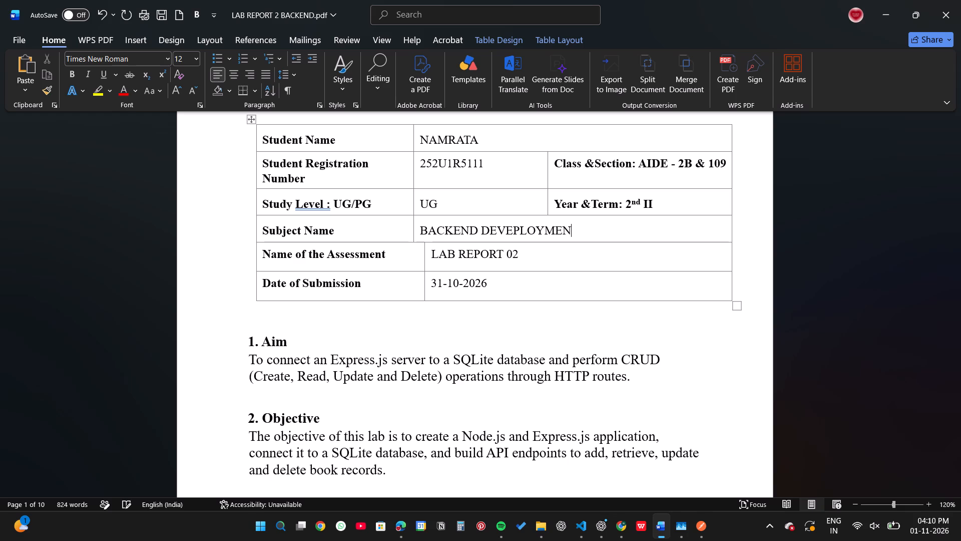
pyautogui.press('space')
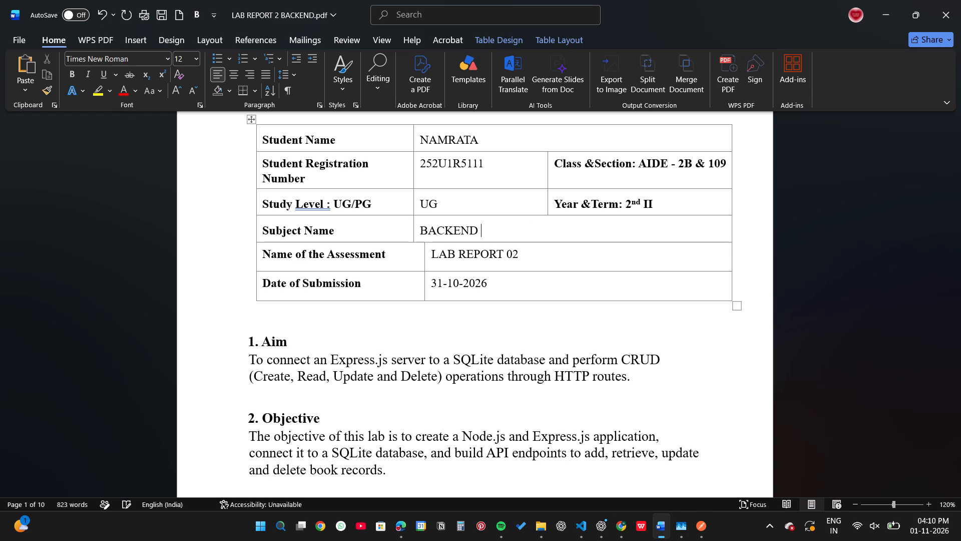
pyautogui.write('DEVE')
pyautogui.write('PMENT')
pyautogui.press('BackSpace')
pyautogui.press('BackSpace')
pyautogui.press('BackSpace')
pyautogui.press('BackSpace')
pyautogui.press('BackSpace')
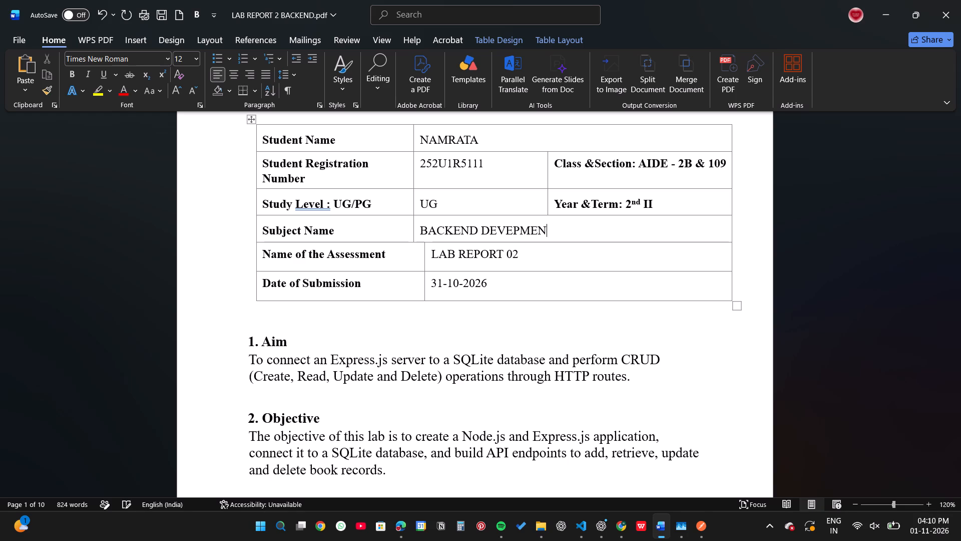
pyautogui.press('BackSpace')
pyautogui.press('BackSpace')
pyautogui.press('v')
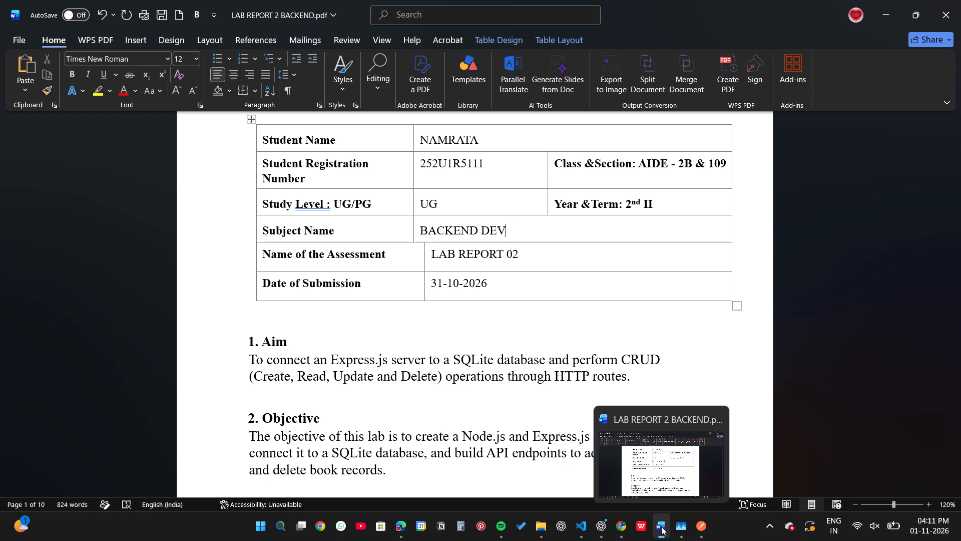
# Review the report's layout from "3. Theory" through the project structure, installation section and screenshots to "16. Conclusion".
pyautogui.scroll(-2, 507, 369)
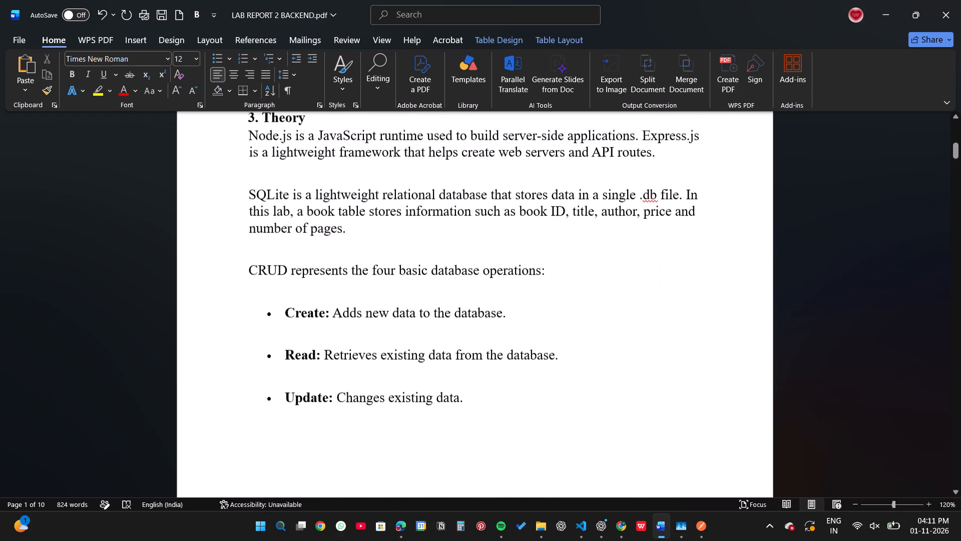
pyautogui.scroll(-6, 507, 369)
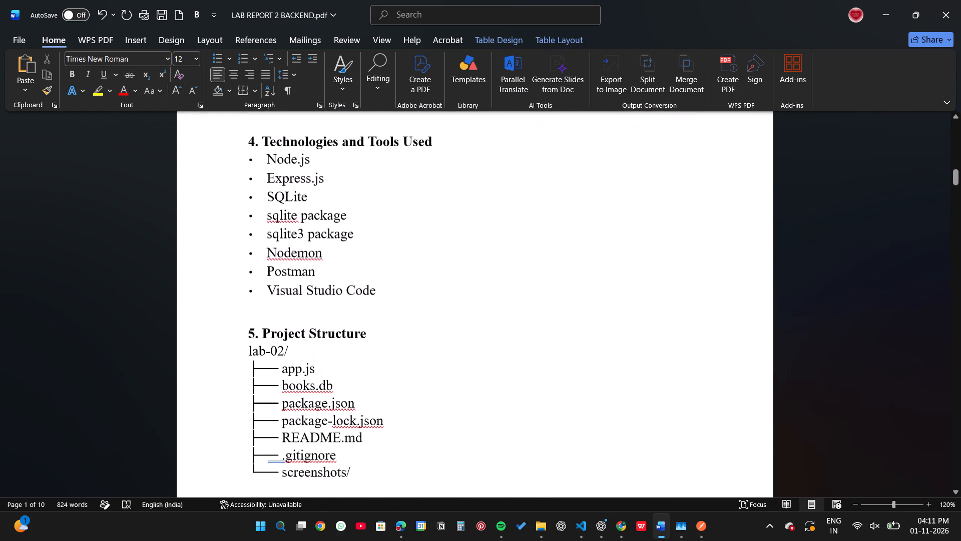
pyautogui.scroll(-3, 507, 369)
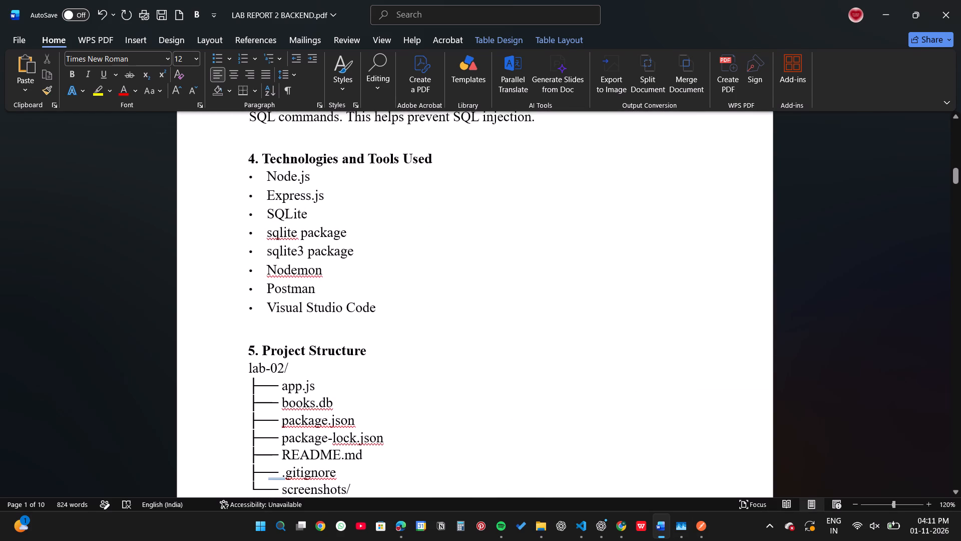
pyautogui.scroll(-5, 507, 369)
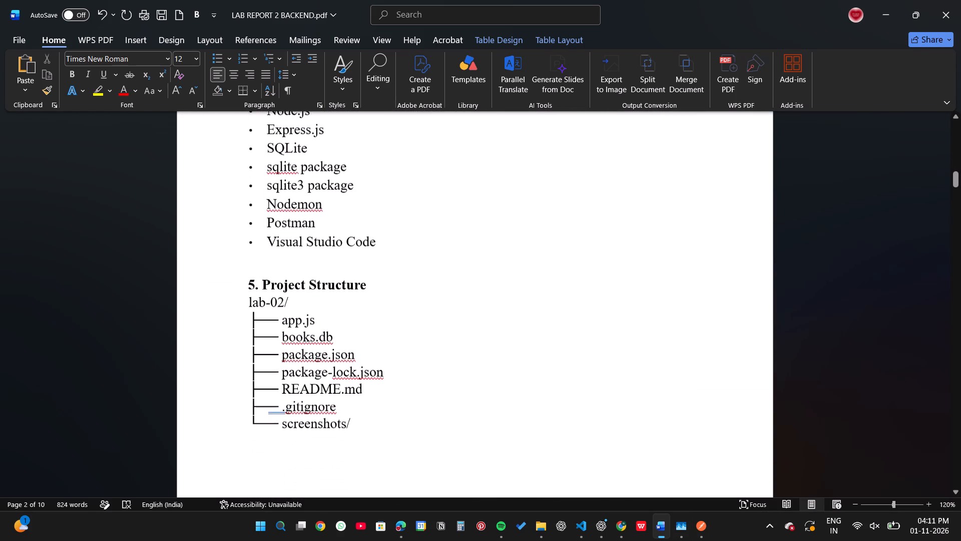
pyautogui.scroll(-5, 507, 369)
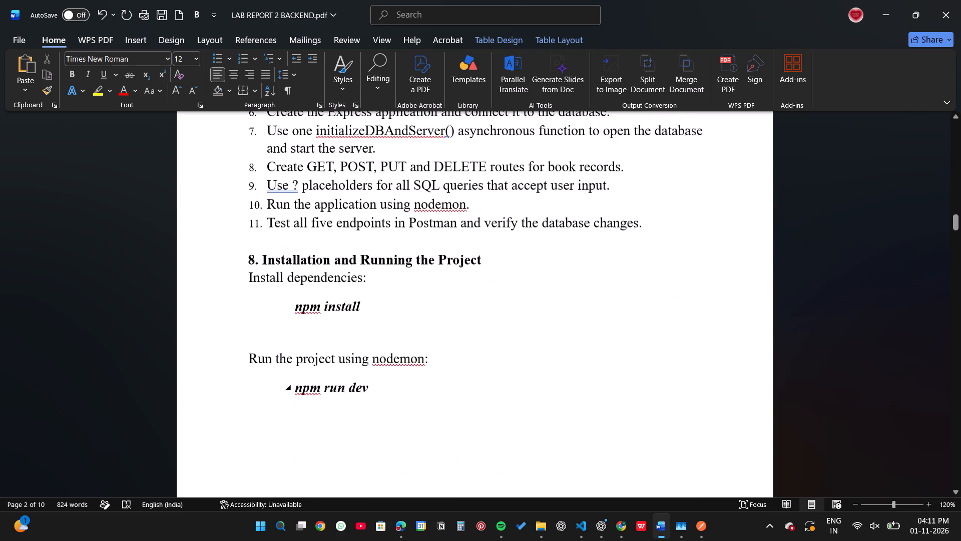
pyautogui.scroll(-5, 507, 369)
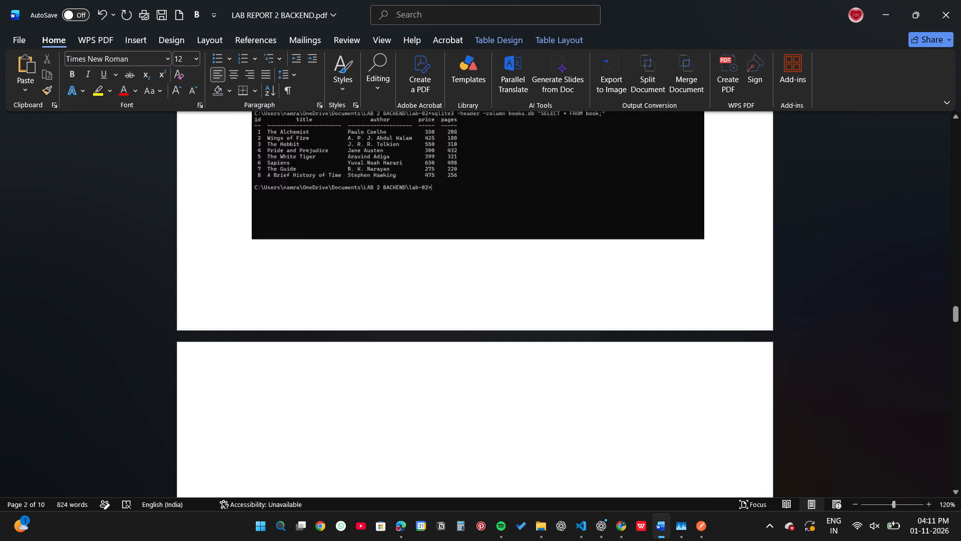
pyautogui.scroll(-4, 507, 369)
# Recheck the closing sections and the SQLite CLI screenshot, and look over the opening pages with the student details table.
pyautogui.scroll(1, 507, 369)
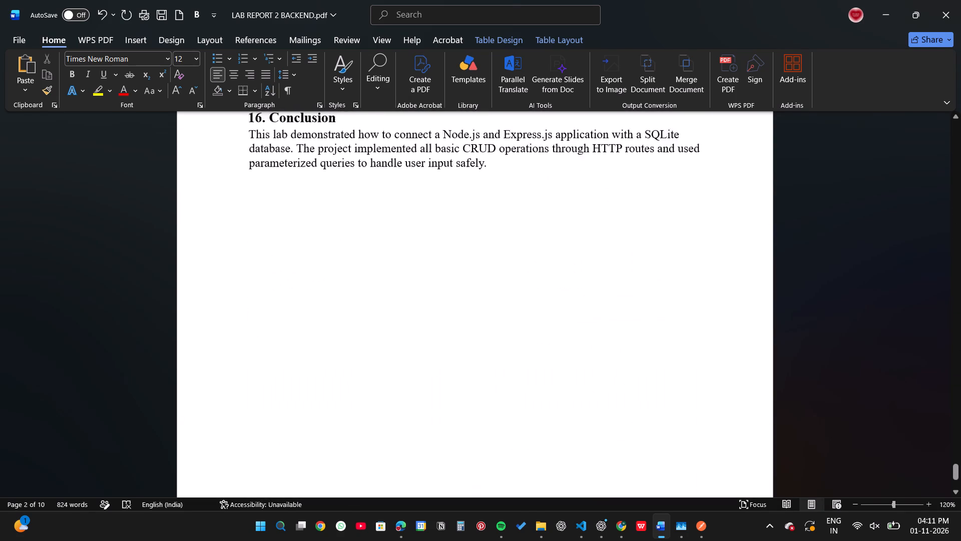
pyautogui.scroll(1, 507, 369)
pyautogui.scroll(1, 698, 281)
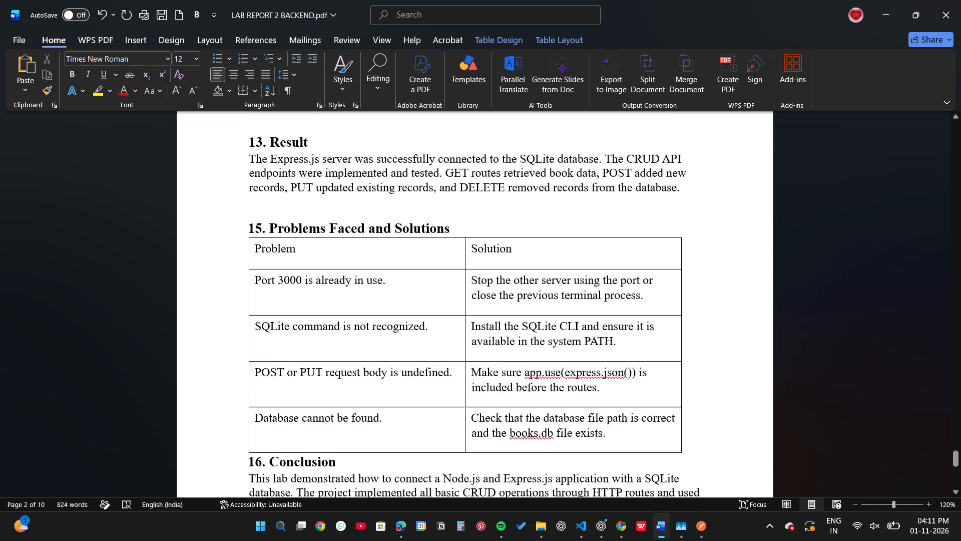
pyautogui.scroll(2, 698, 281)
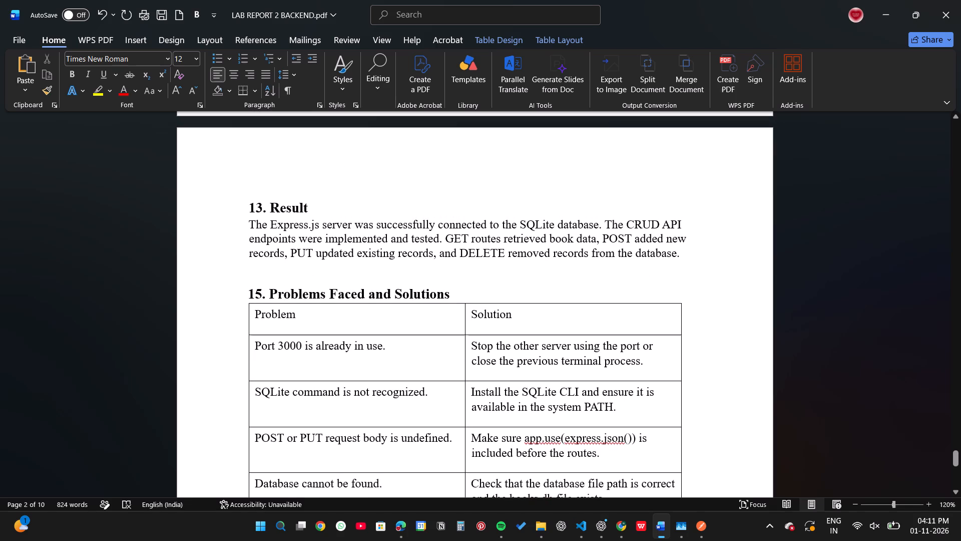
pyautogui.scroll(2, 698, 281)
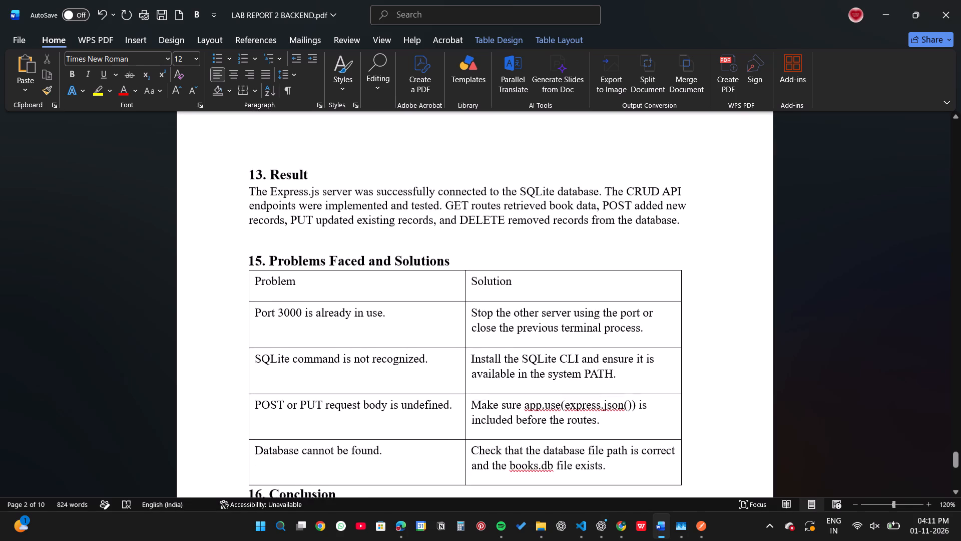
pyautogui.scroll(3, 698, 281)
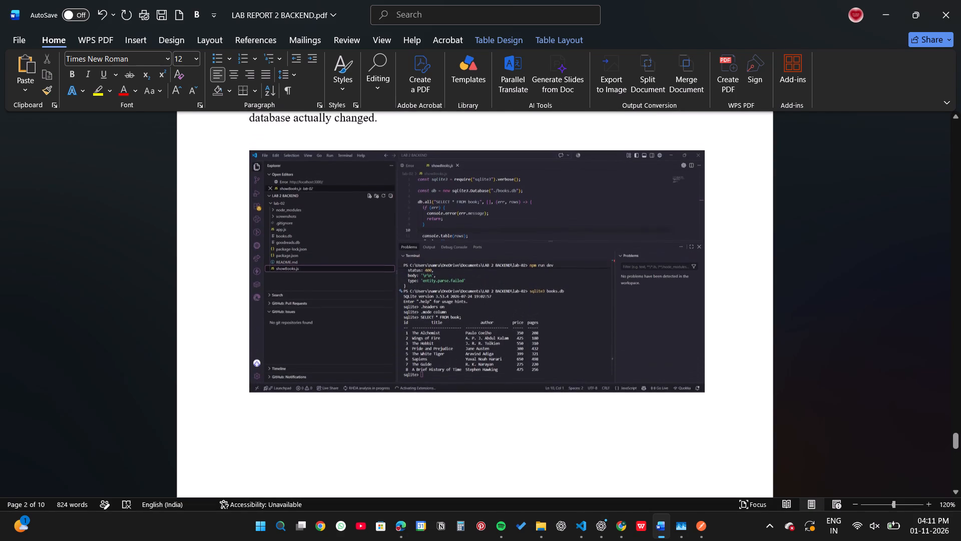
pyautogui.scroll(3, 698, 281)
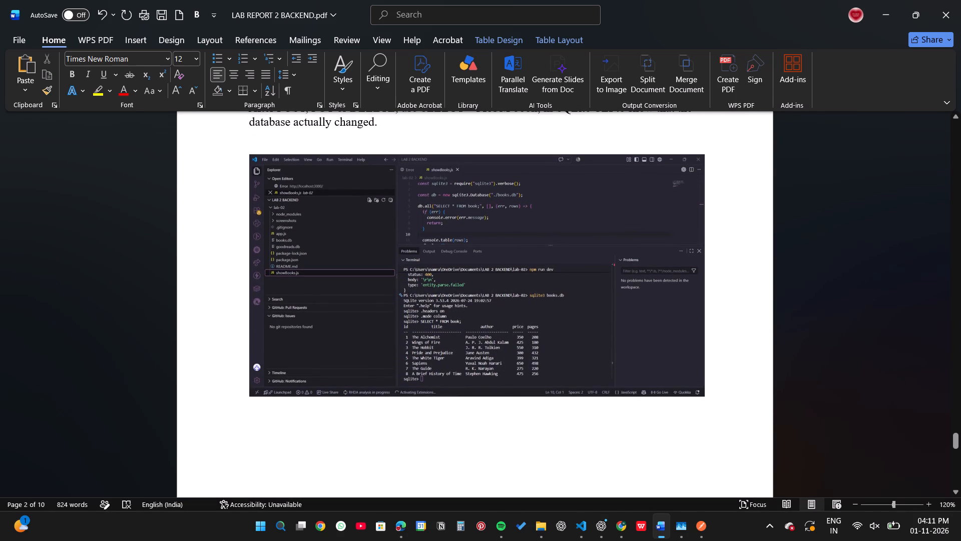
pyautogui.scroll(1, 698, 281)
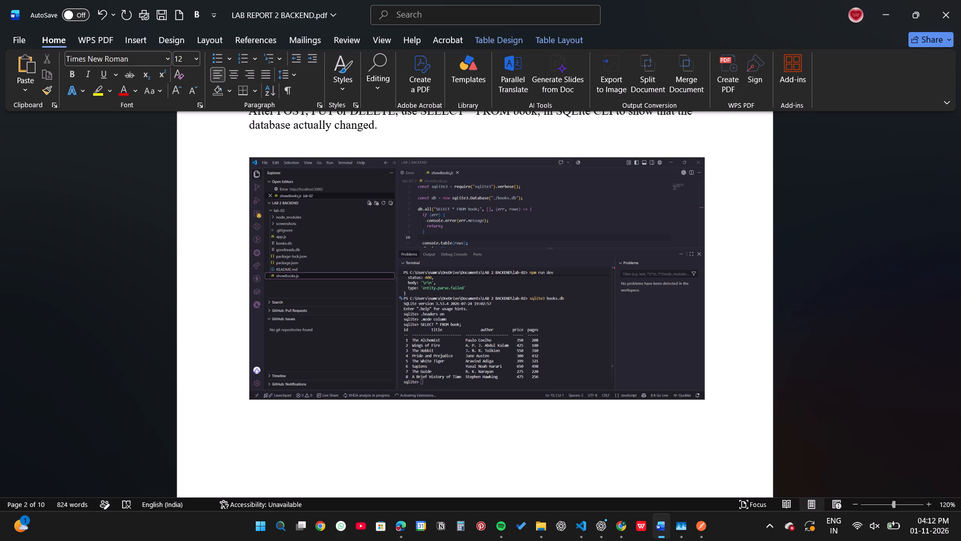
pyautogui.scroll(-6, 733, 441)
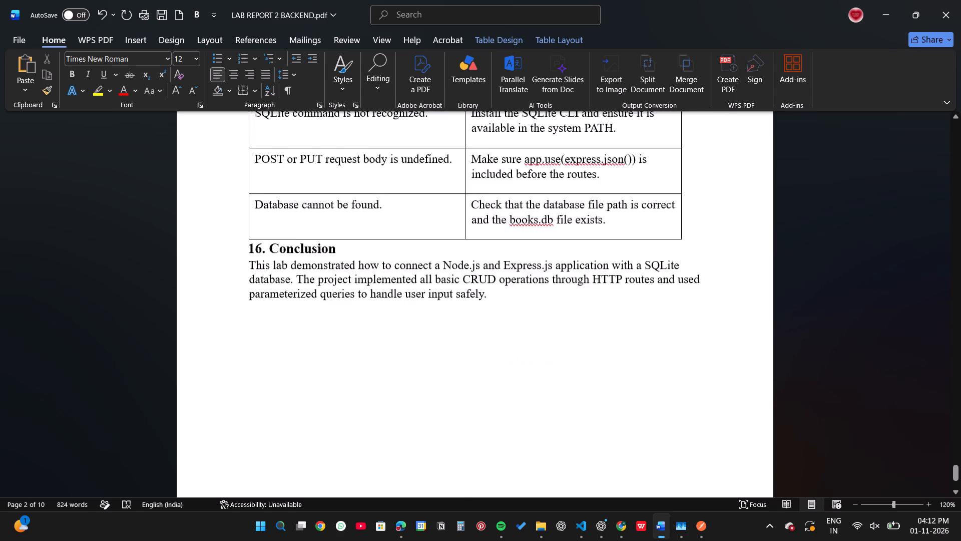
pyautogui.scroll(1, 733, 441)
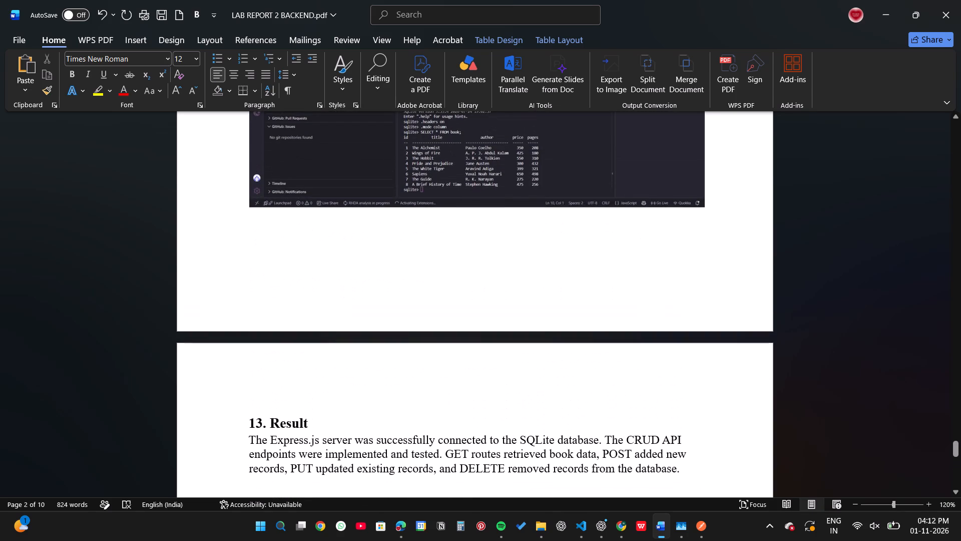
pyautogui.scroll(1, 733, 441)
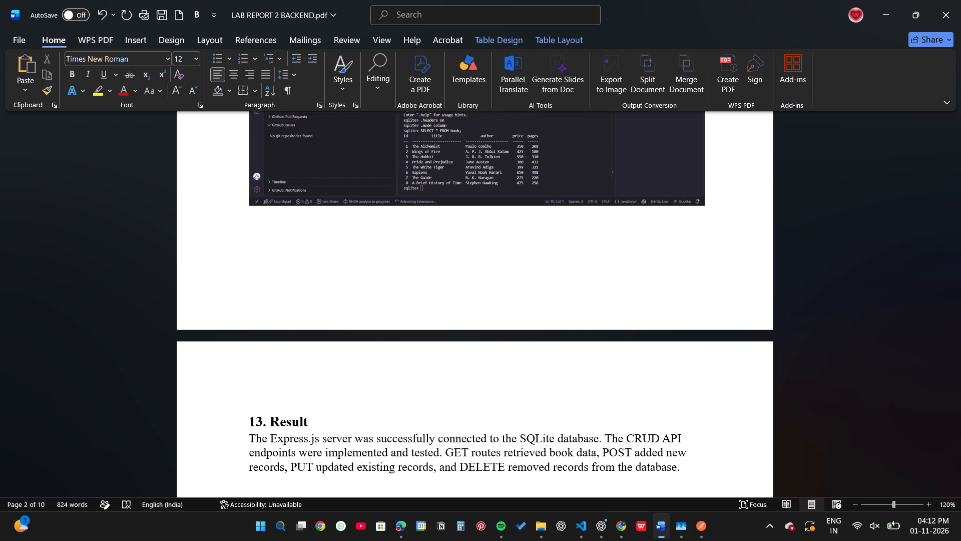
pyautogui.scroll(16, 733, 441)
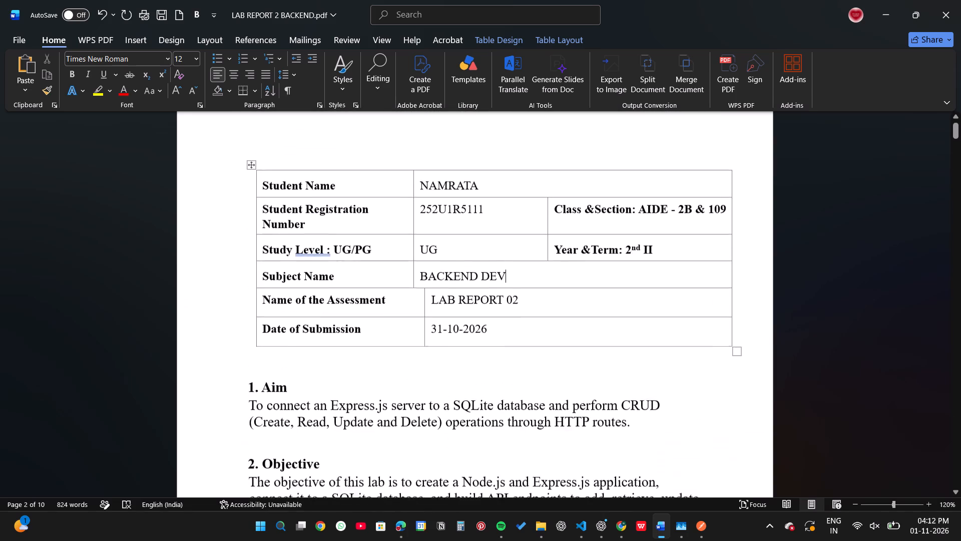
pyautogui.scroll(5, 733, 441)
pyautogui.scroll(-3, 733, 441)
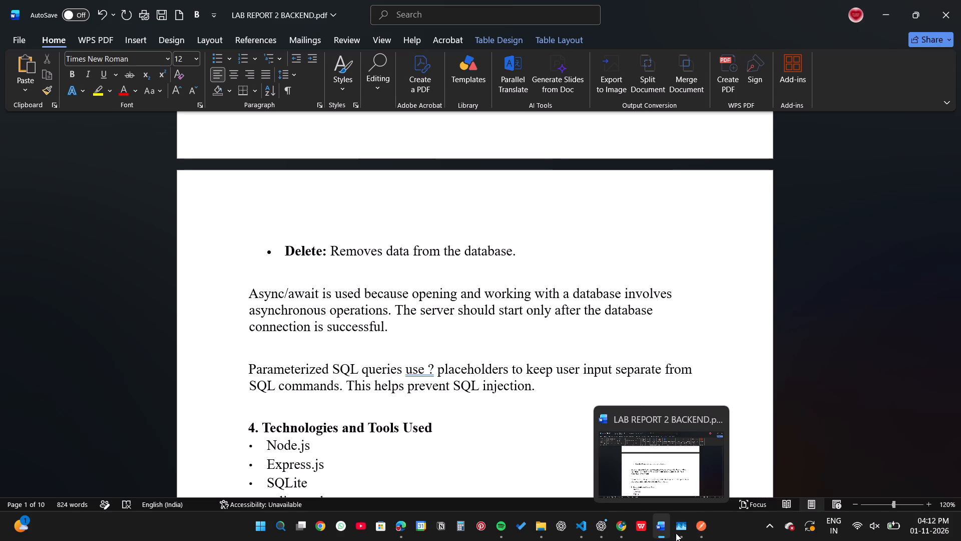
# Switch to Visual Studio Code and draft the Copilot chat request "PUSH IT TO GIT HUB" without sending it.
pyautogui.click(583, 534)
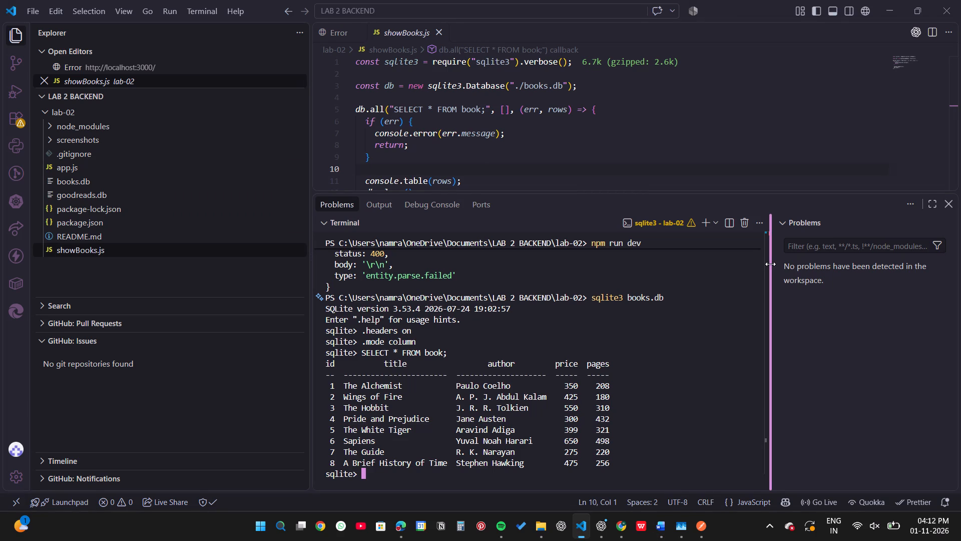
pyautogui.click(910, 34)
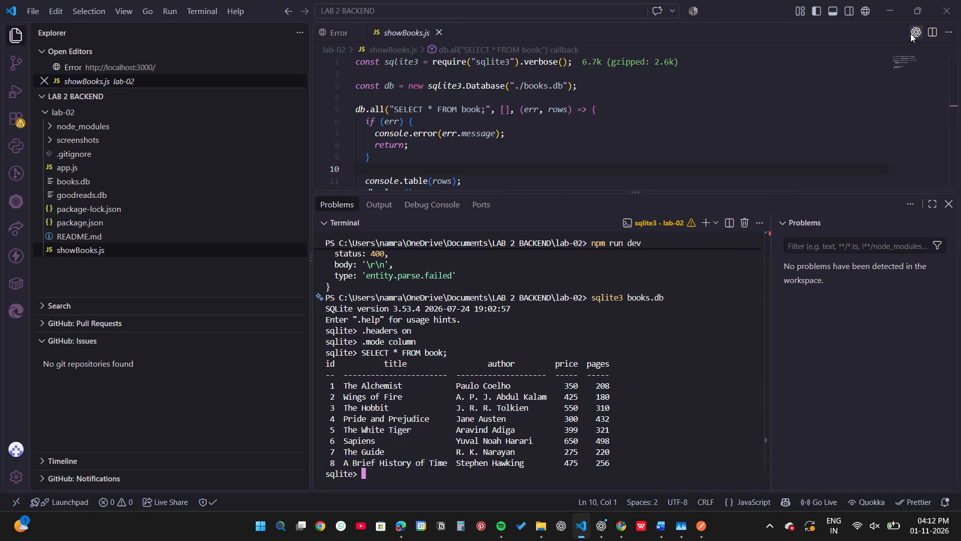
pyautogui.click(831, 38)
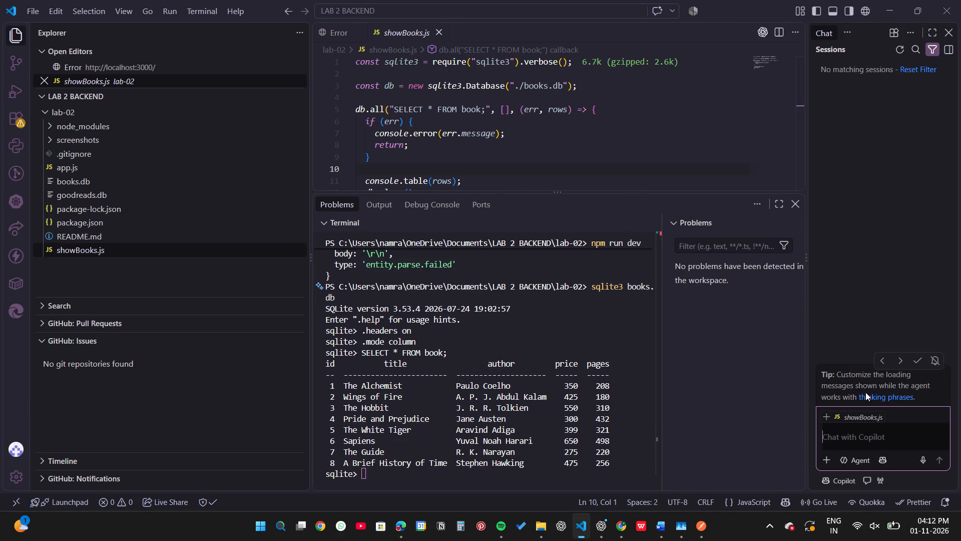
pyautogui.click(846, 446)
pyautogui.write('PI')
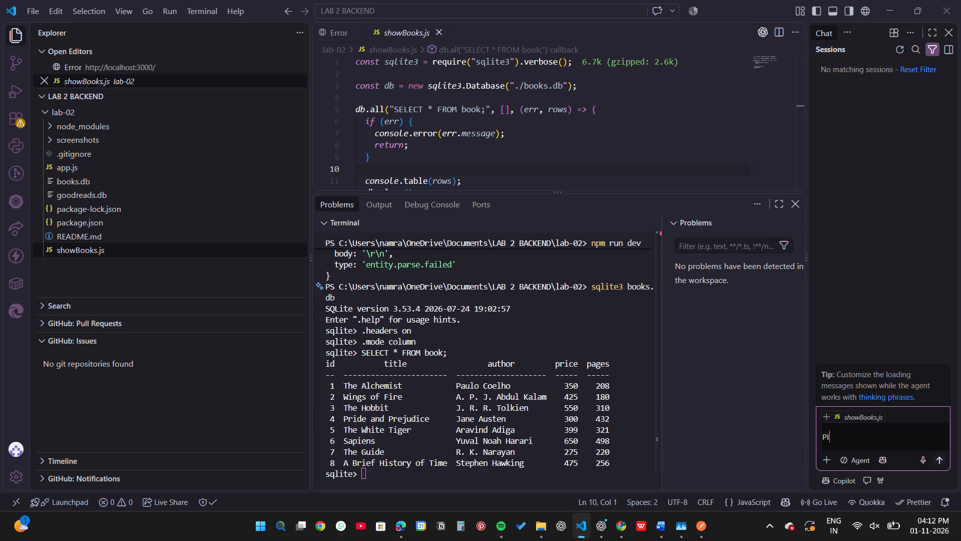
pyautogui.press('BackSpace')
pyautogui.write('USH IT TO GIT HUB')
pyautogui.press('space')
# Switch to Google Chrome, maximize its window and open a new browser tab.
pyautogui.click(625, 529)
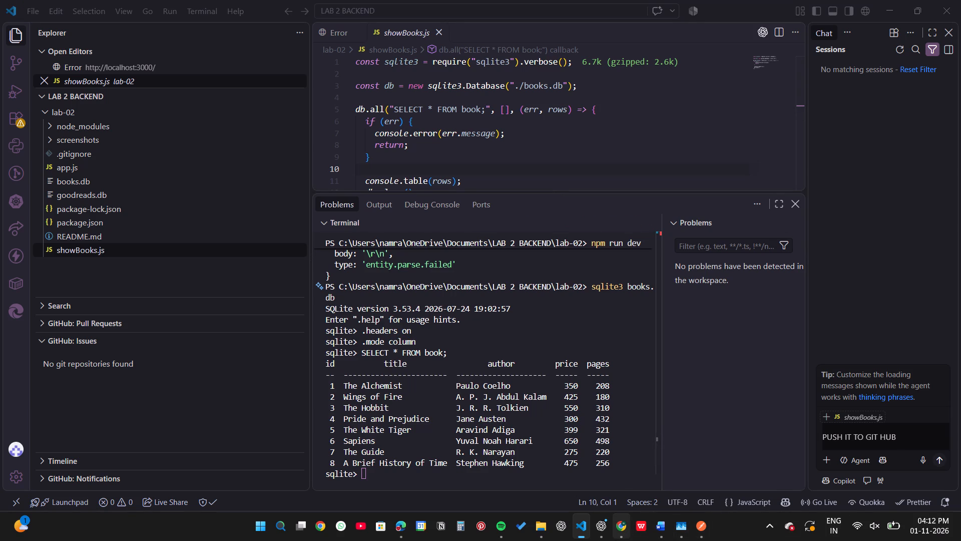
pyautogui.click(616, 531)
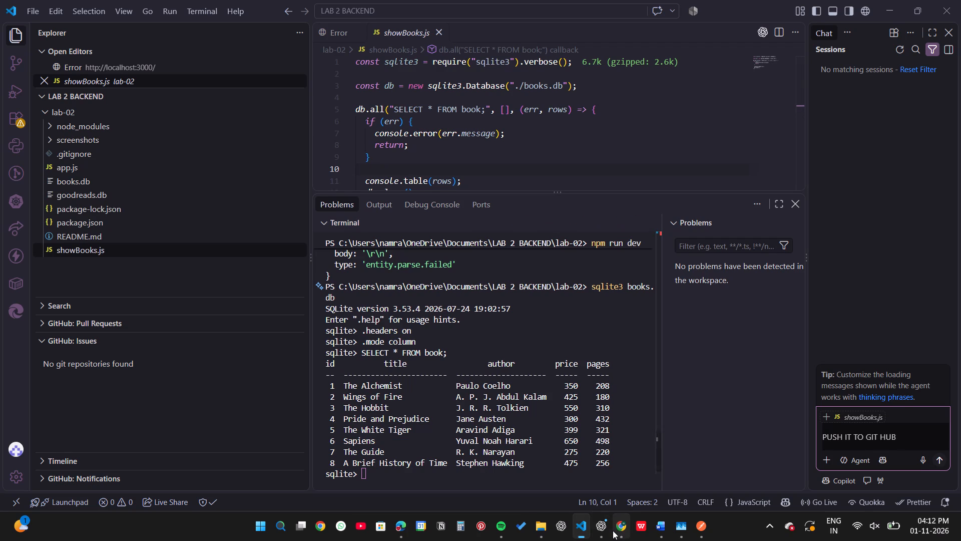
pyautogui.click(614, 530)
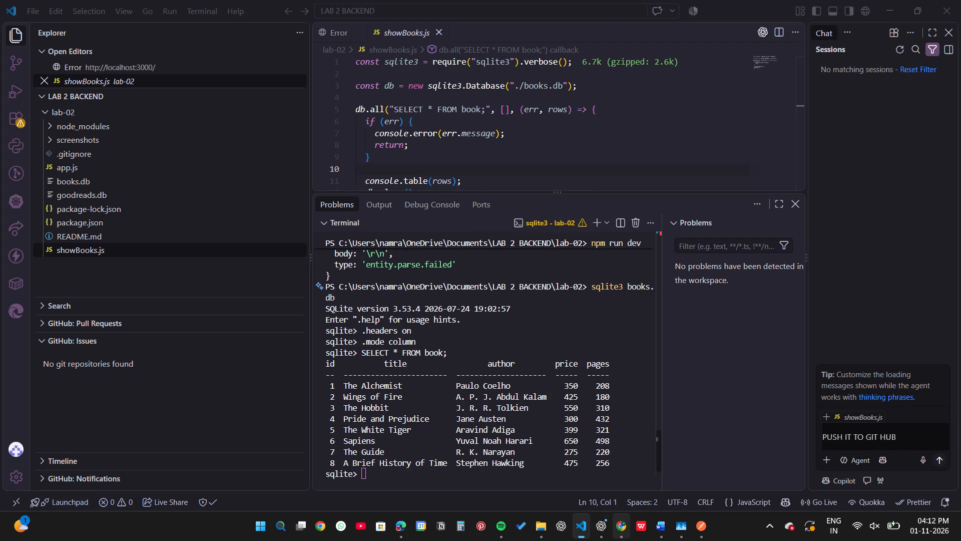
pyautogui.click(550, 15)
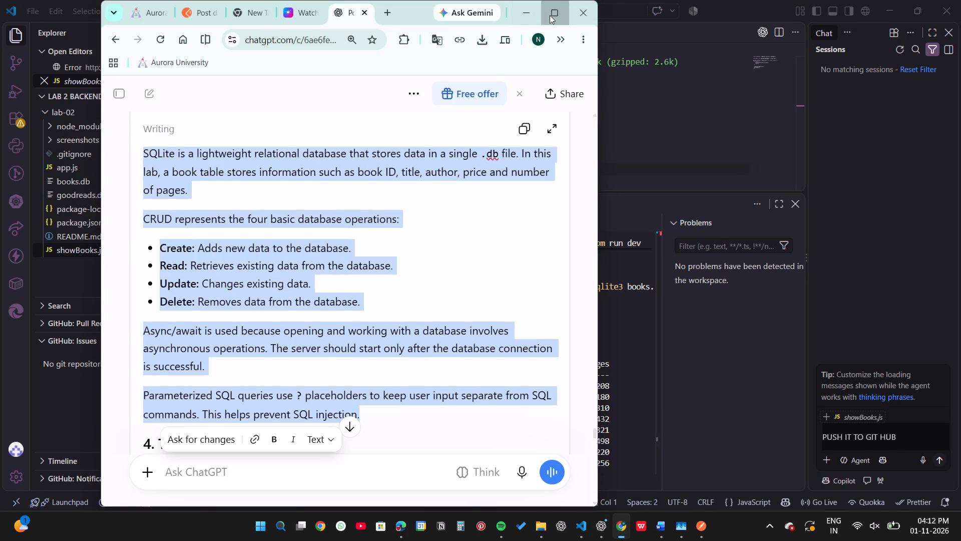
pyautogui.click(747, 13)
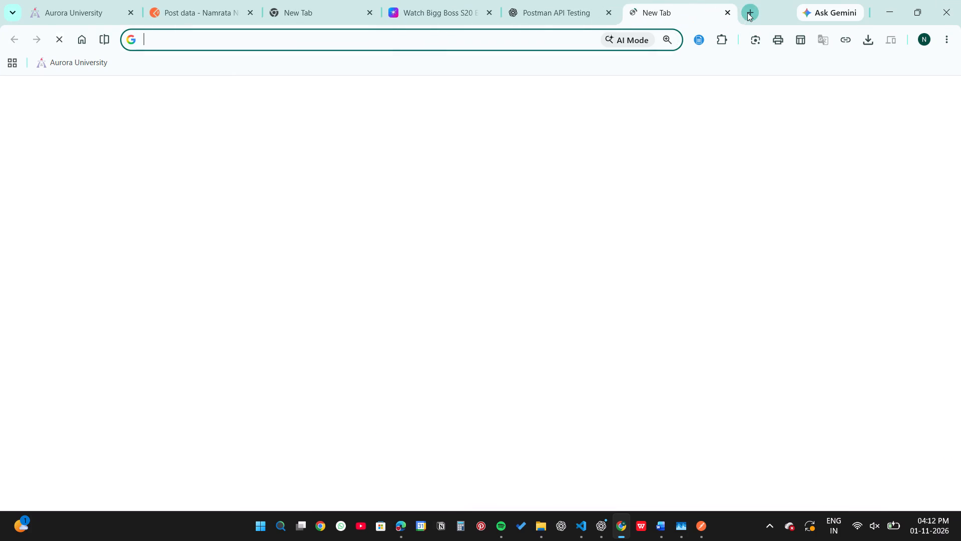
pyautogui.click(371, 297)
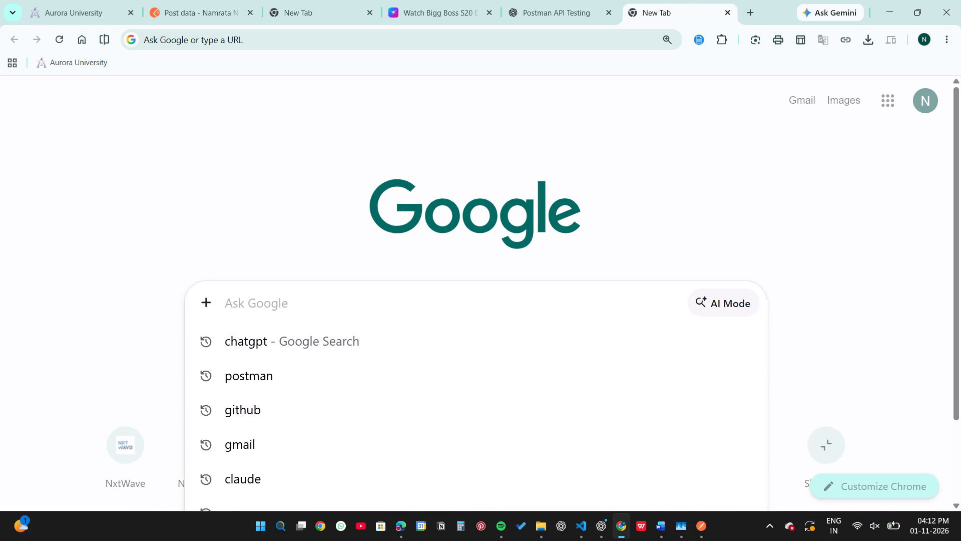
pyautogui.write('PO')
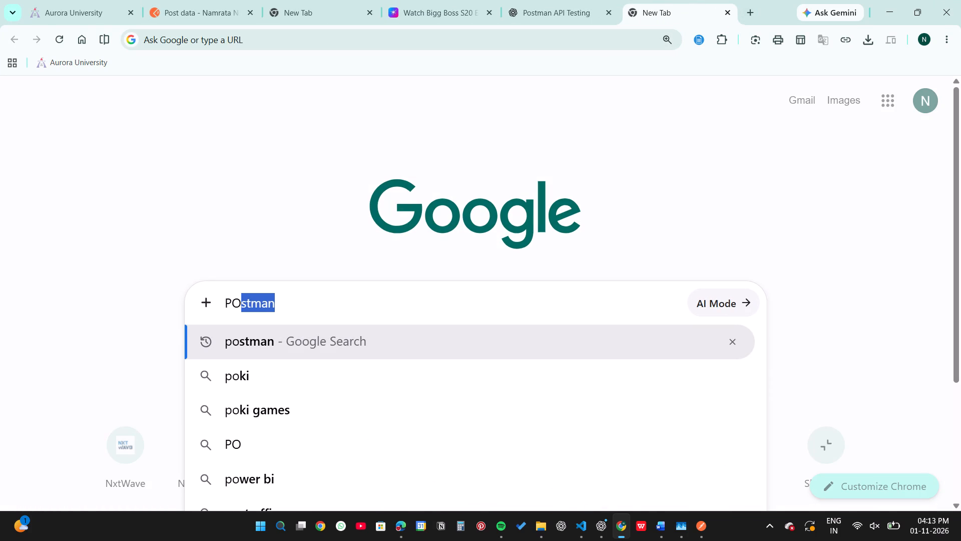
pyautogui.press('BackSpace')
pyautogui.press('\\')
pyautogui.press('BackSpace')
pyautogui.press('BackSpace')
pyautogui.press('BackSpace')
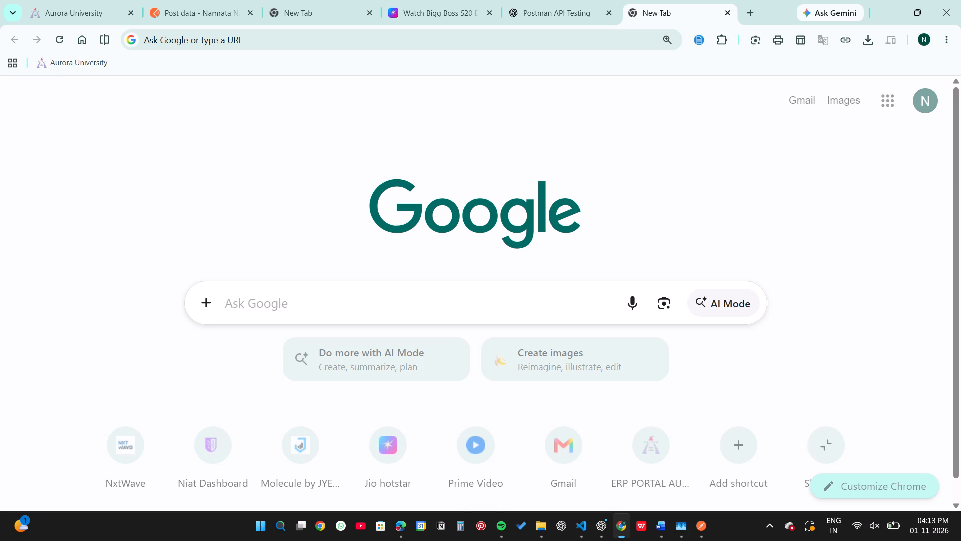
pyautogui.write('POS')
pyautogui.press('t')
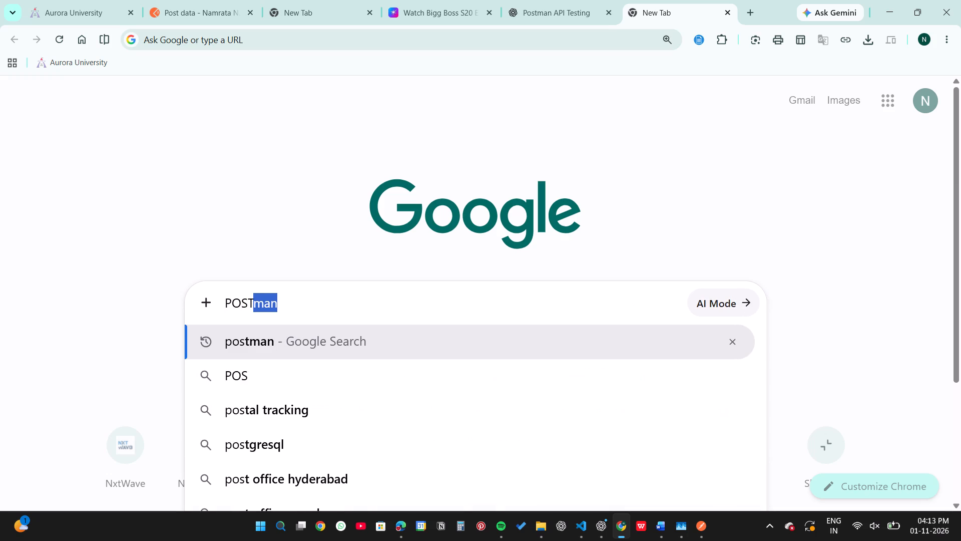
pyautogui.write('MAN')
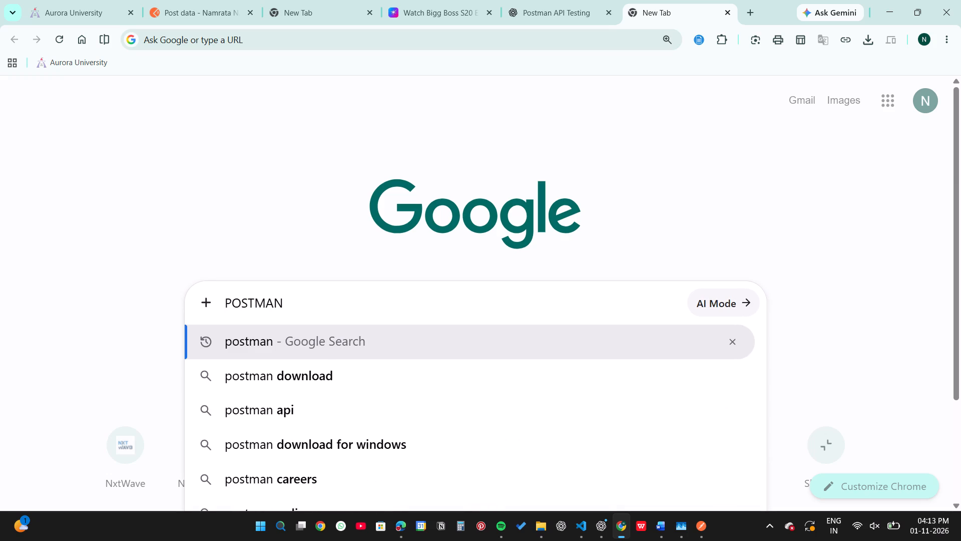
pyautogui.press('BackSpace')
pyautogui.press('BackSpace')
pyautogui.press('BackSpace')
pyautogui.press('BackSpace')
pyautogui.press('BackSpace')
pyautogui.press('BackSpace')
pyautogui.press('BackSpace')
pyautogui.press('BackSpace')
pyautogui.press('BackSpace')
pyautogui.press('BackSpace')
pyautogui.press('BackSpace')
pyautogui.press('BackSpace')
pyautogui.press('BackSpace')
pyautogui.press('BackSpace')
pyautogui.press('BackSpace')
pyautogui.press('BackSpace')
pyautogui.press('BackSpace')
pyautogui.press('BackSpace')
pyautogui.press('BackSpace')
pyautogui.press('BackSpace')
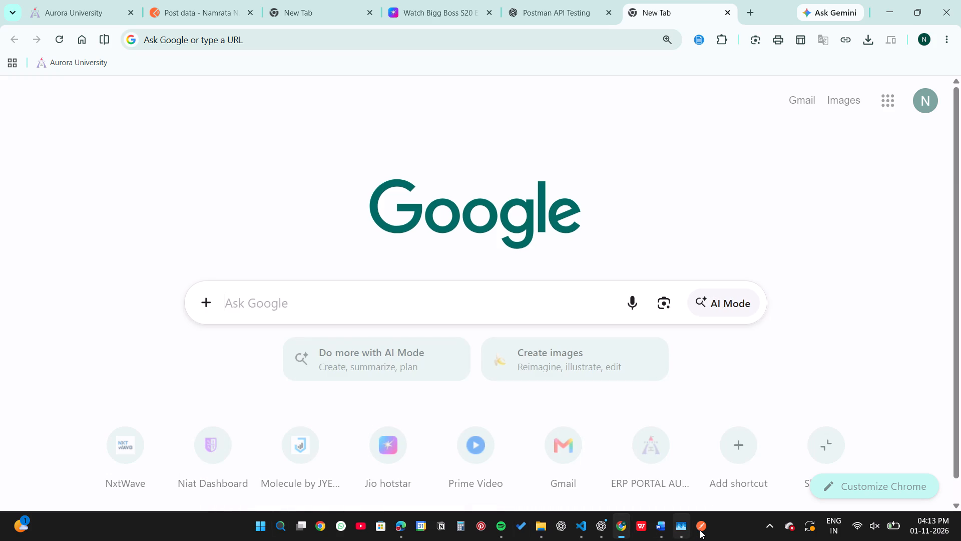
# Search Google for "github", open the GitHub site and go to the account's own repositories list.
pyautogui.click(384, 296)
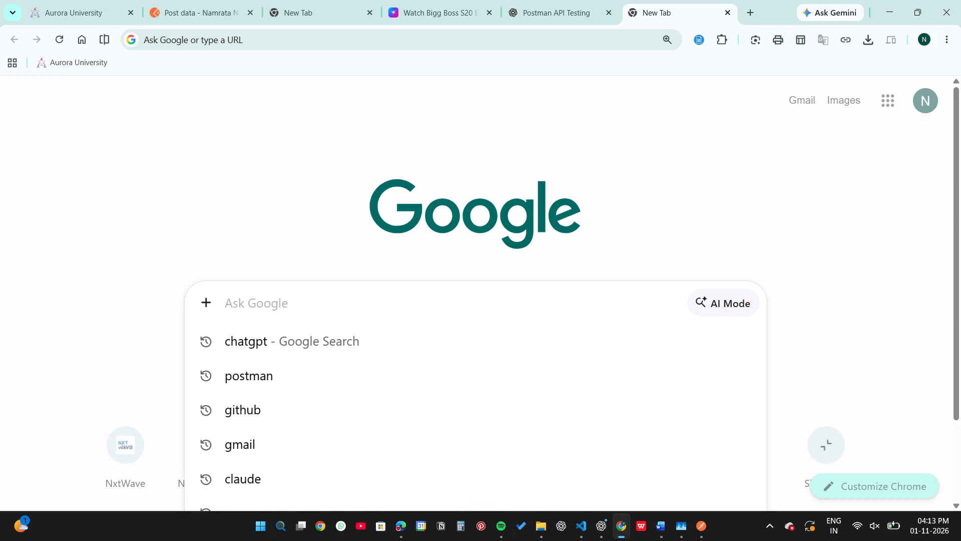
pyautogui.write('GIT')
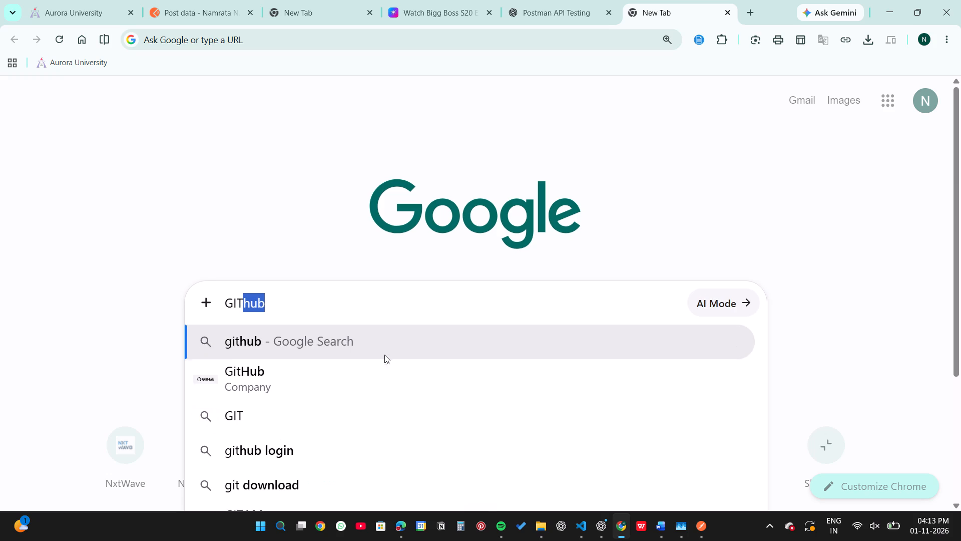
pyautogui.click(356, 334)
pyautogui.click(262, 216)
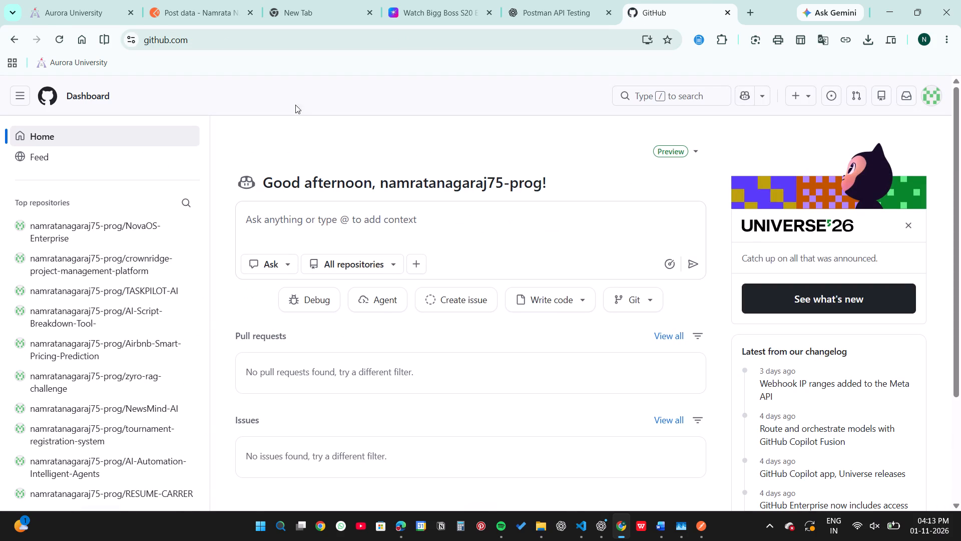
pyautogui.click(940, 91)
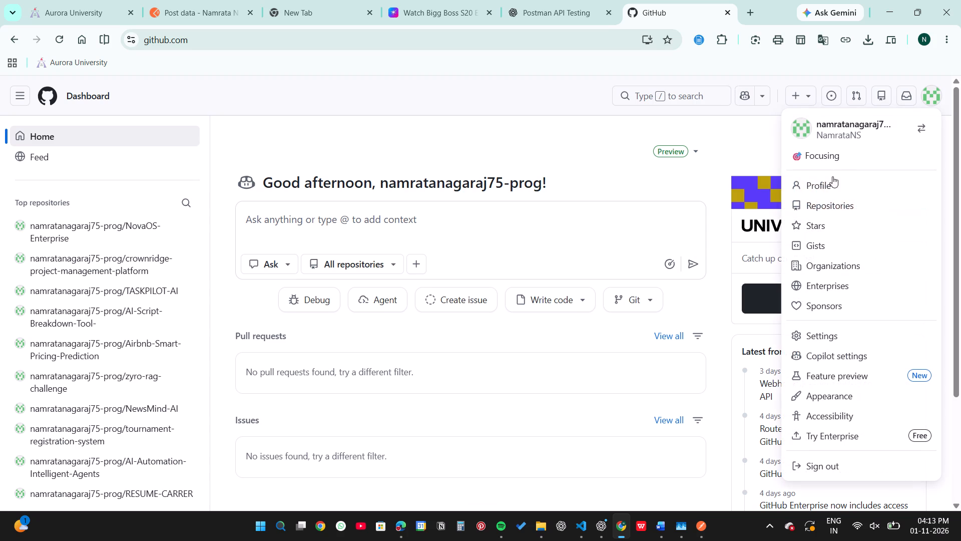
pyautogui.click(815, 205)
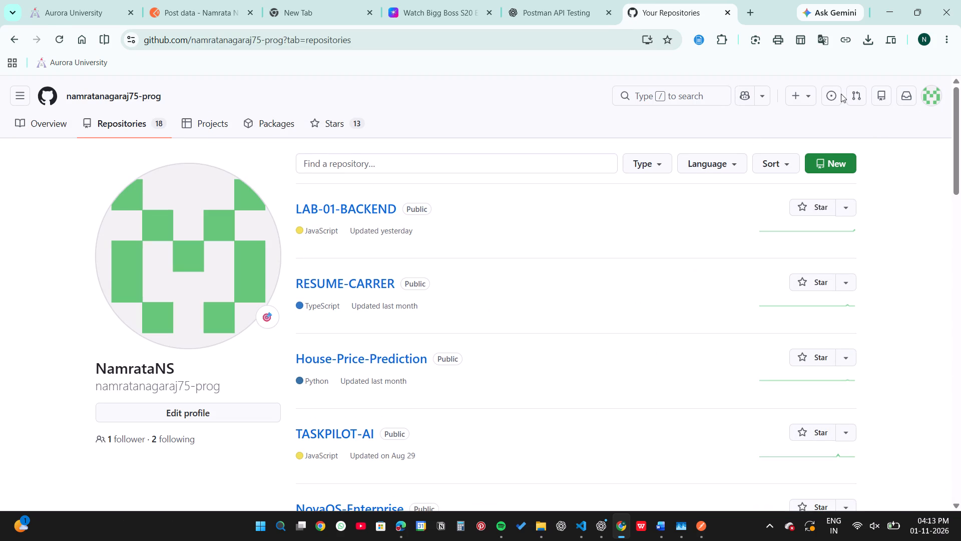
# Create a new GitHub repository named "LAB REPORT 2 BACKEND", keeping the default configuration.
pyautogui.click(795, 94)
pyautogui.click(735, 149)
pyautogui.click(520, 229)
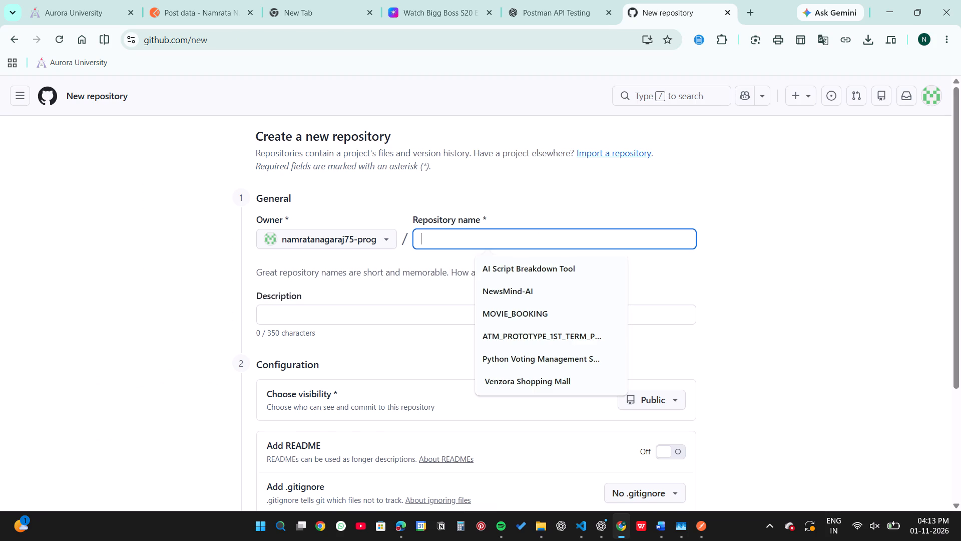
pyautogui.write('LAB R')
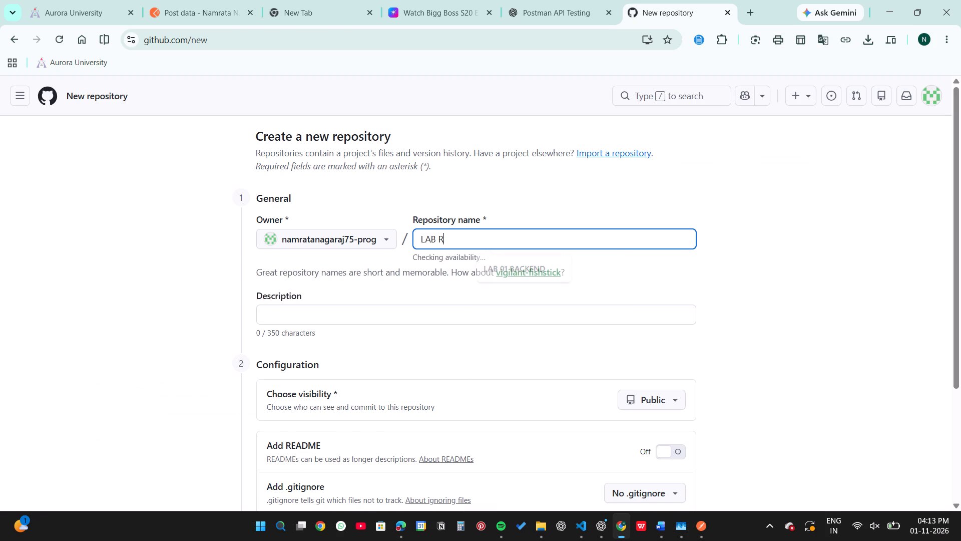
pyautogui.write('EPORT 2')
pyautogui.press('space')
pyautogui.write('BACKEND')
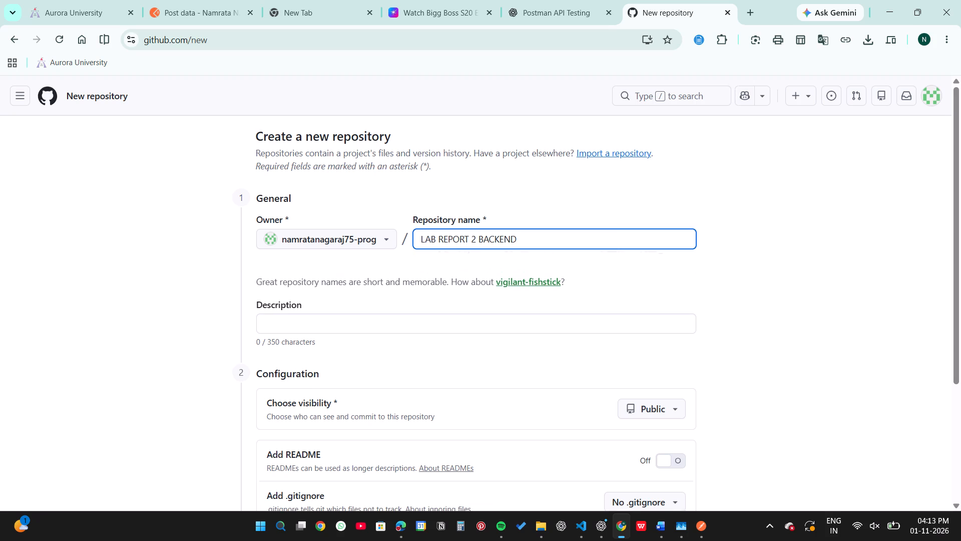
pyautogui.scroll(-4, 504, 270)
pyautogui.click(654, 424)
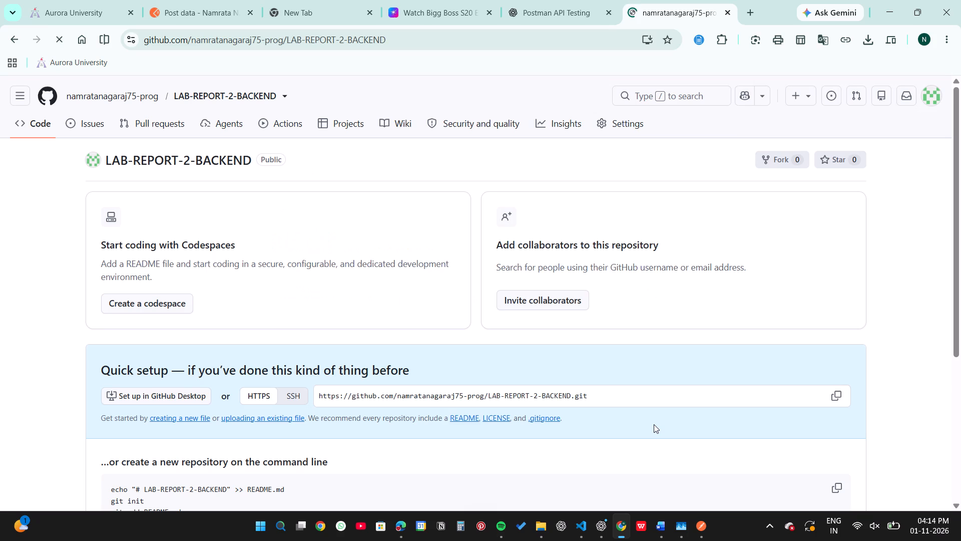
pyautogui.moveTo(426, 37); pyautogui.dragTo(135, 34)
pyautogui.click(434, 46)
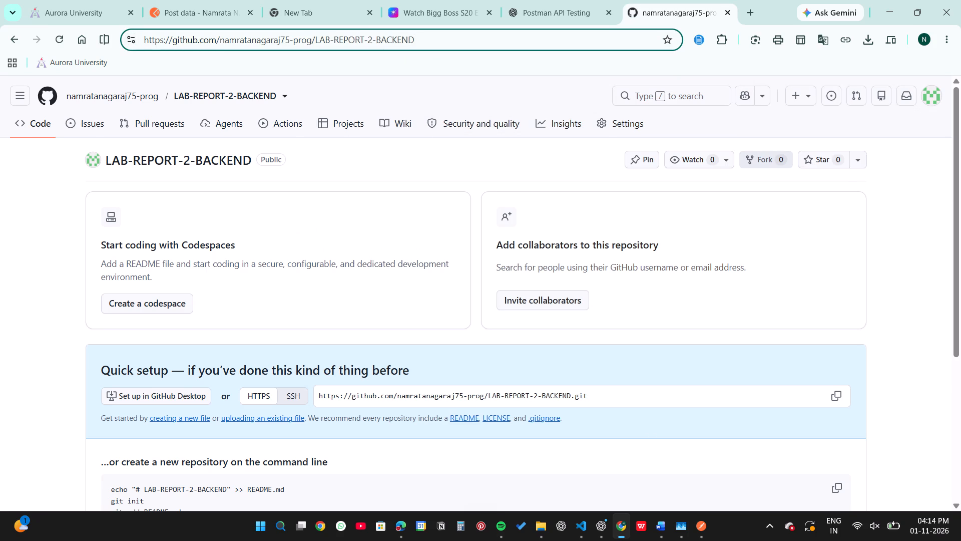
pyautogui.moveTo(438, 44); pyautogui.dragTo(0, 28)
pyautogui.hotkey('ctrl', 'c')
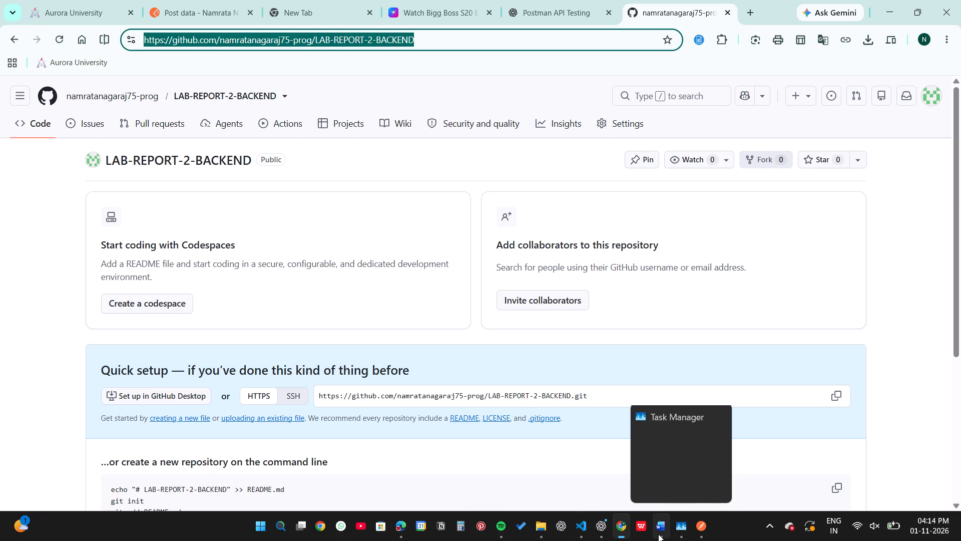
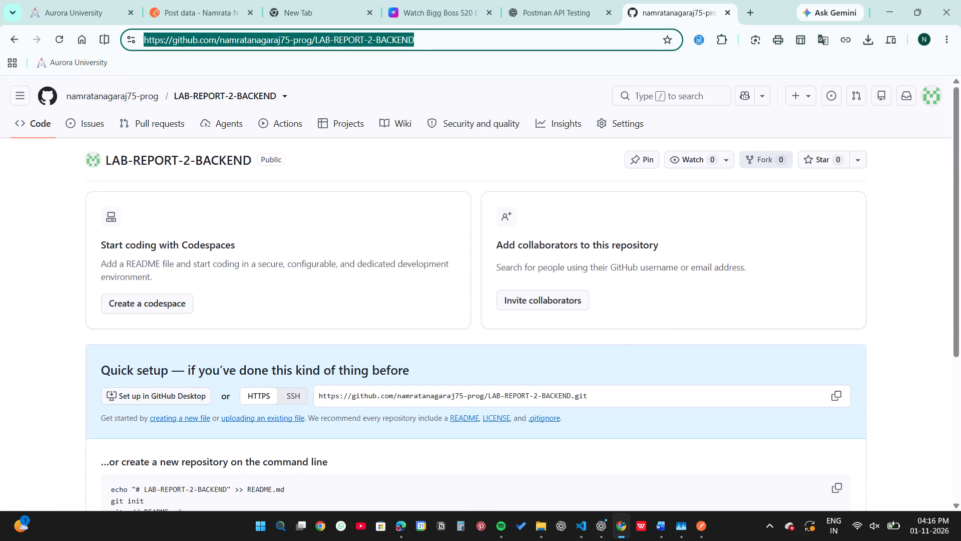
# Reload the LAB-REPORT-2-BACKEND repository page to check the pushed project files.
pyautogui.click(54, 41)
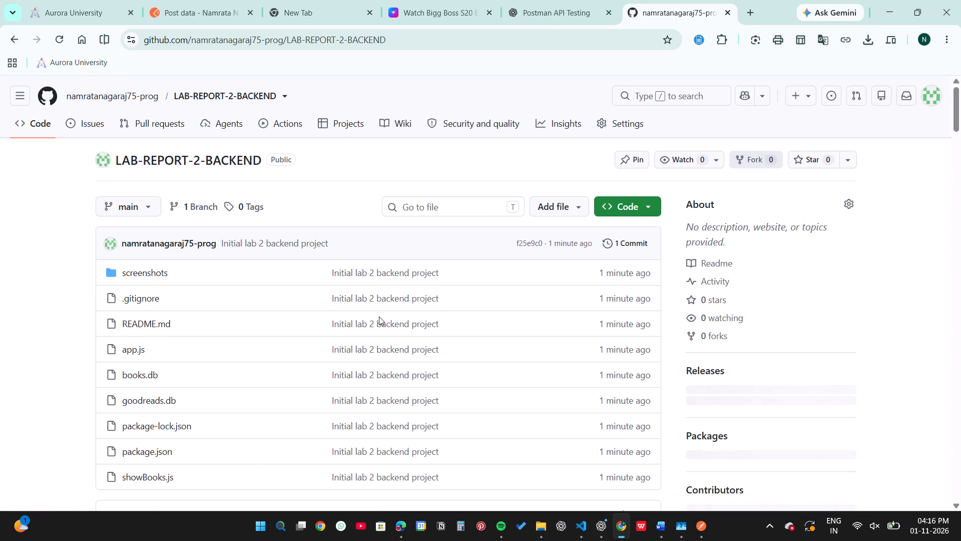
# Copy the full web address of the LAB-REPORT-2-BACKEND repository.
pyautogui.click(435, 45)
pyautogui.click(440, 45)
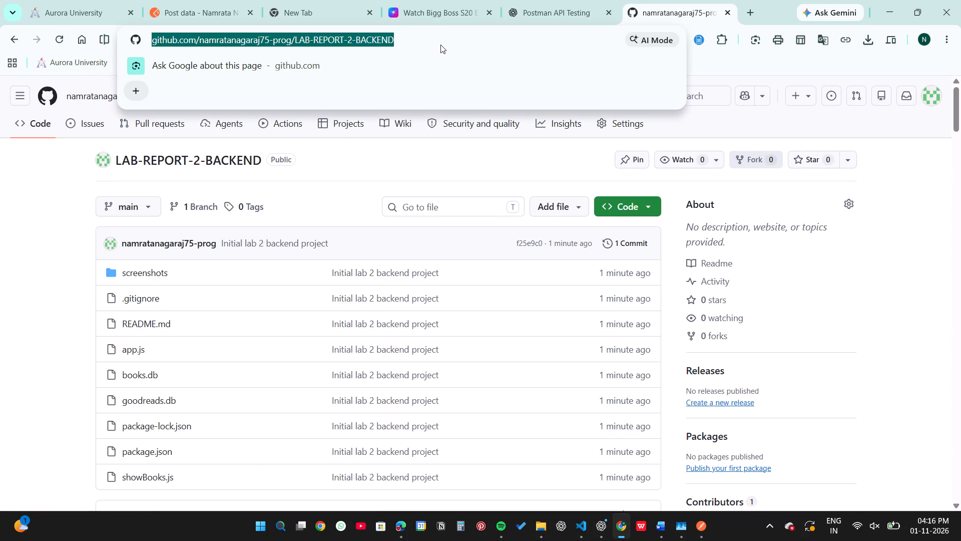
pyautogui.click(405, 38)
pyautogui.moveTo(439, 43); pyautogui.dragTo(149, 59)
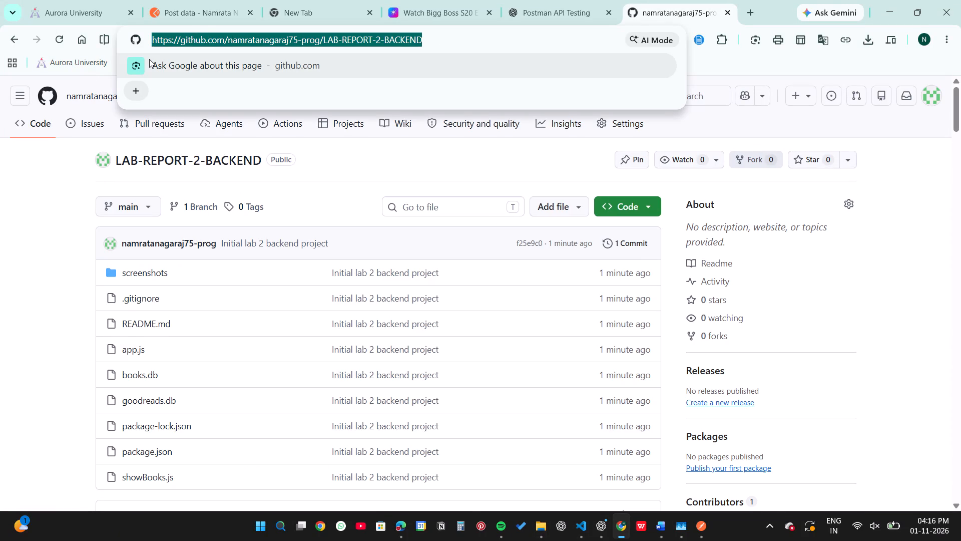
pyautogui.hotkey('ctrl', 'c')
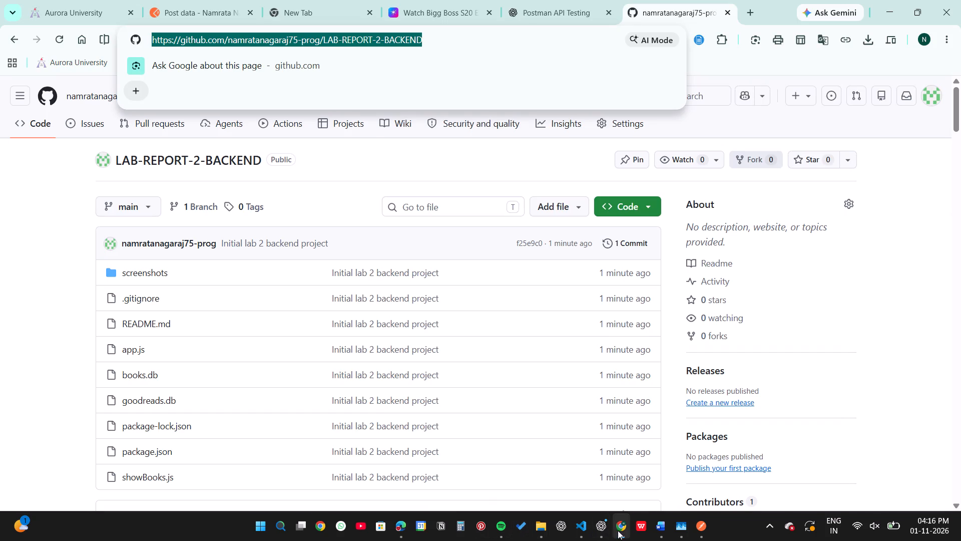
# Switch to the Word lab report and paste the repository address on a new line below the 13. Result paragraph.
pyautogui.click(659, 529)
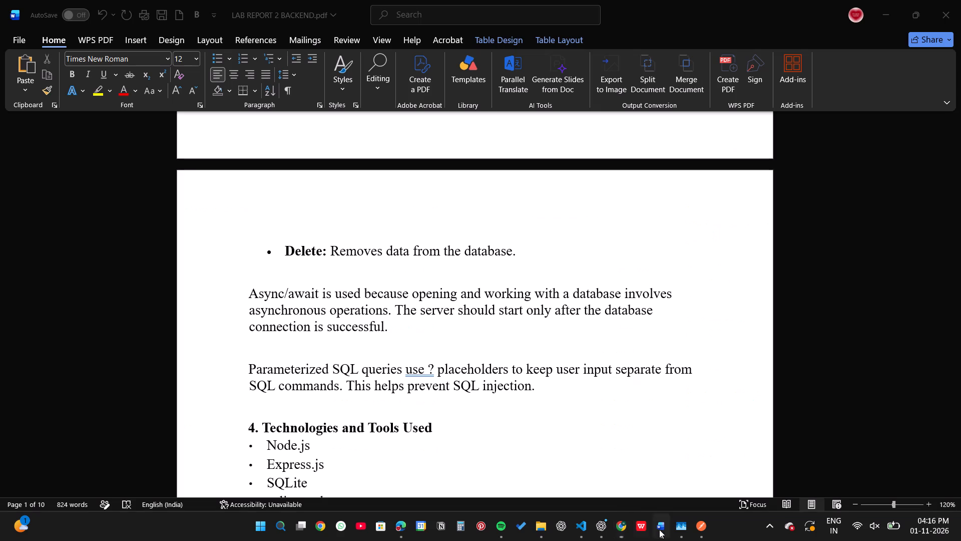
pyautogui.scroll(-12, 461, 393)
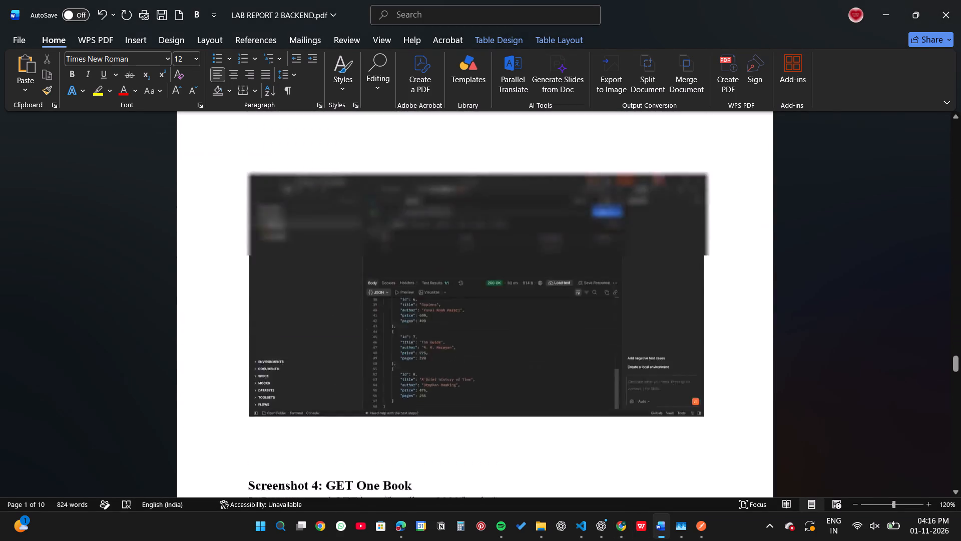
pyautogui.scroll(-6, 461, 393)
pyautogui.scroll(3, 461, 393)
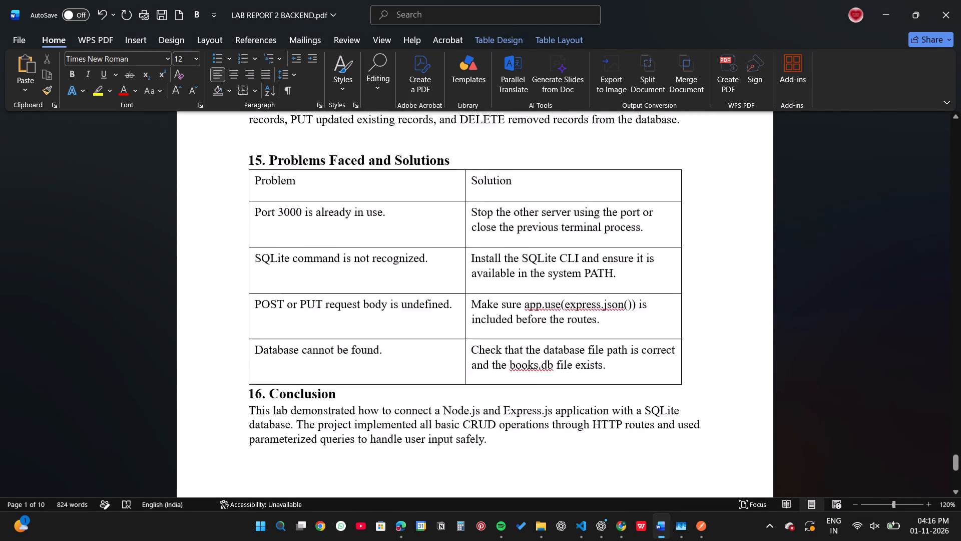
pyautogui.scroll(2, 461, 393)
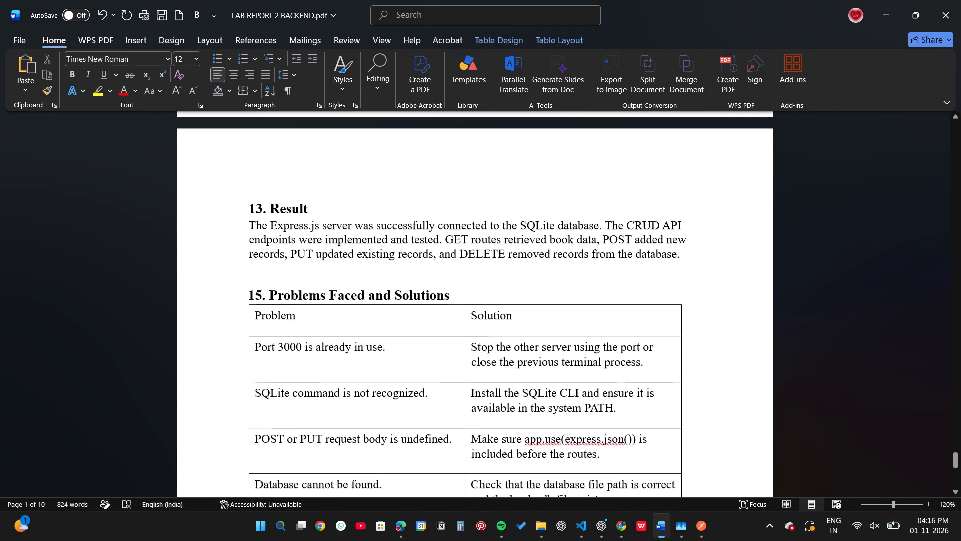
pyautogui.click(704, 254)
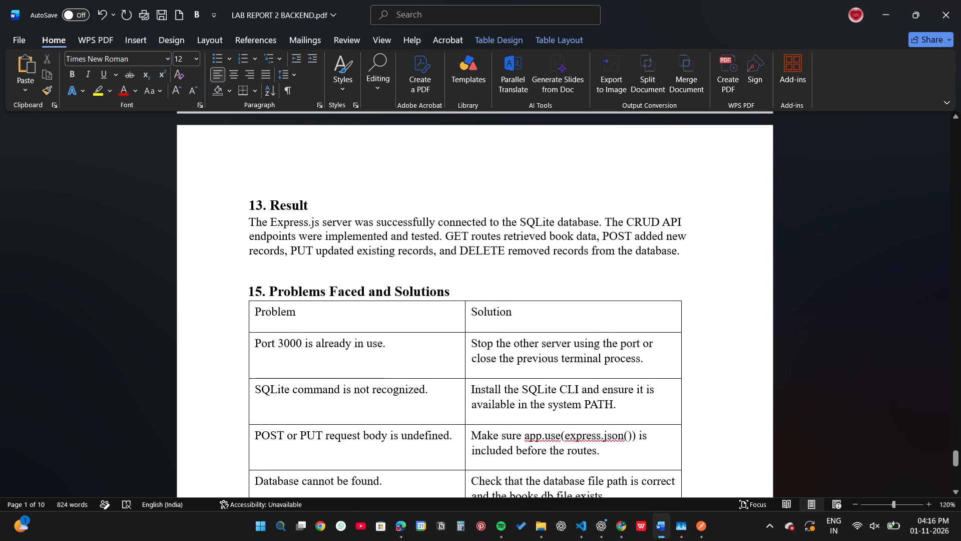
pyautogui.press('Return')
pyautogui.hotkey('ctrl', 'v')
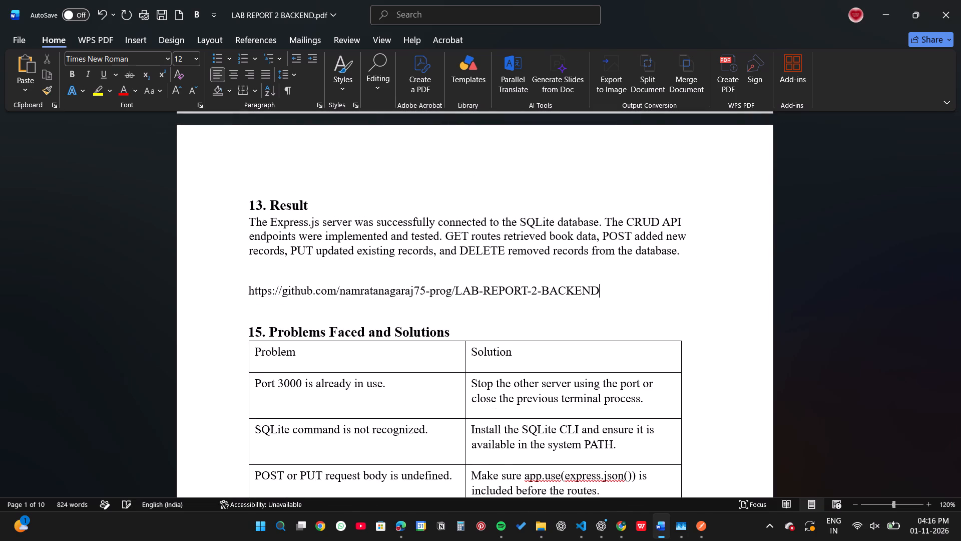
# Add a line reading "GIT HUB LINK:" between the Result paragraph and the pasted repository address.
pyautogui.click(251, 285)
pyautogui.click(246, 272)
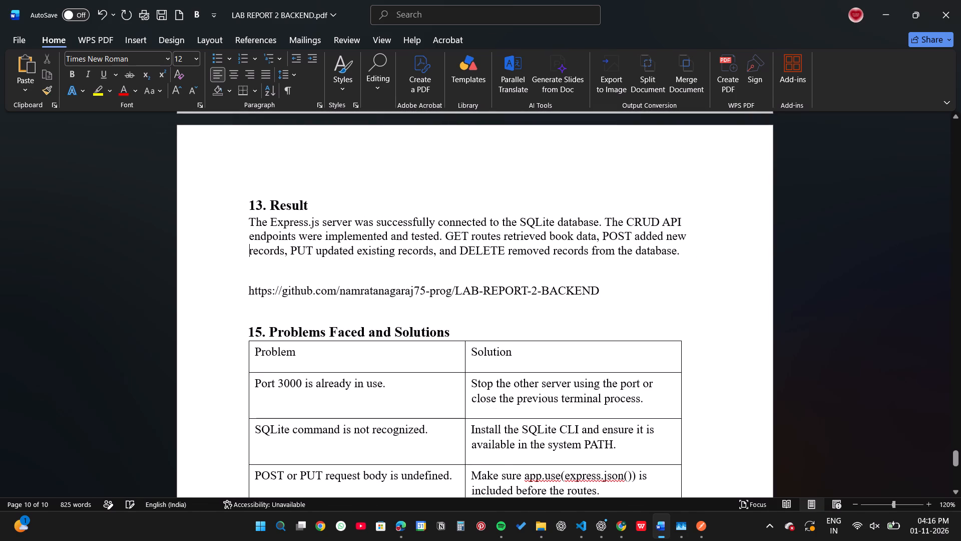
pyautogui.click(250, 283)
pyautogui.click(686, 253)
pyautogui.press('Return')
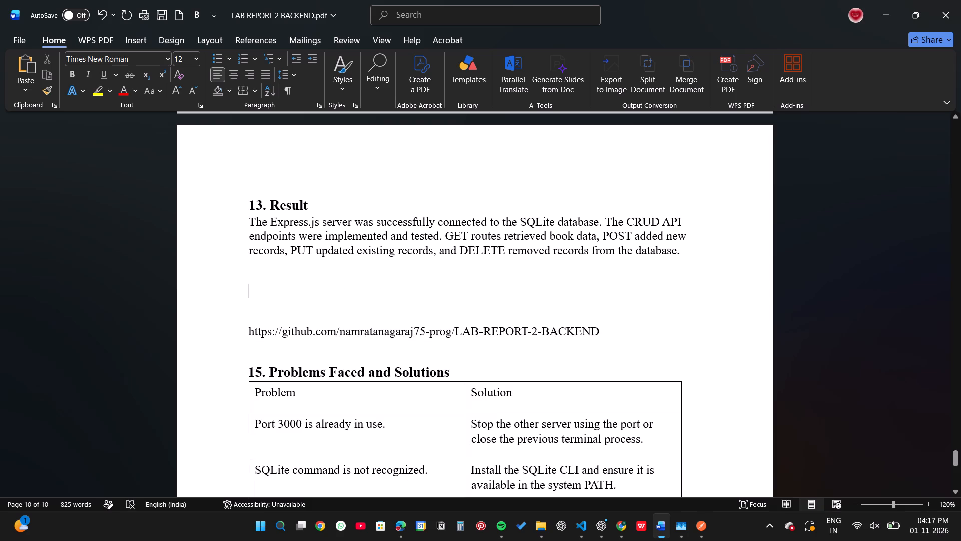
pyautogui.click(242, 313)
pyautogui.write('GIT')
pyautogui.press('space')
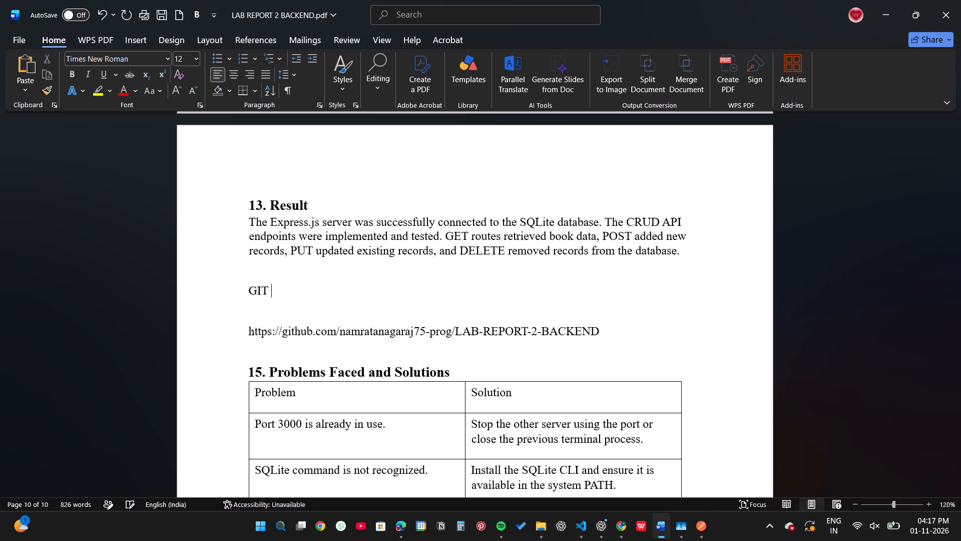
pyautogui.write('HUB')
pyautogui.press('space')
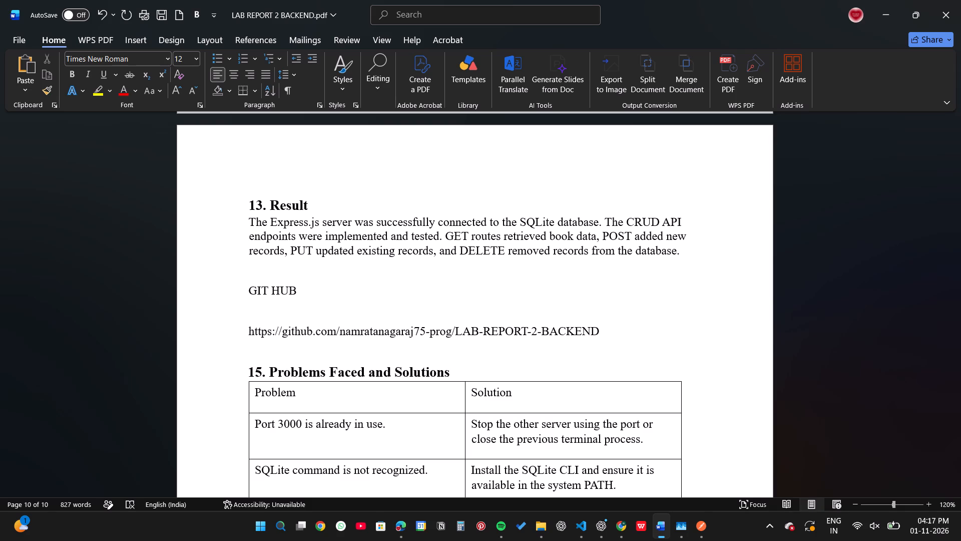
pyautogui.write('LINK:')
# Make the "GIT HUB LINK:" label bold.
pyautogui.moveTo(367, 294); pyautogui.dragTo(193, 304)
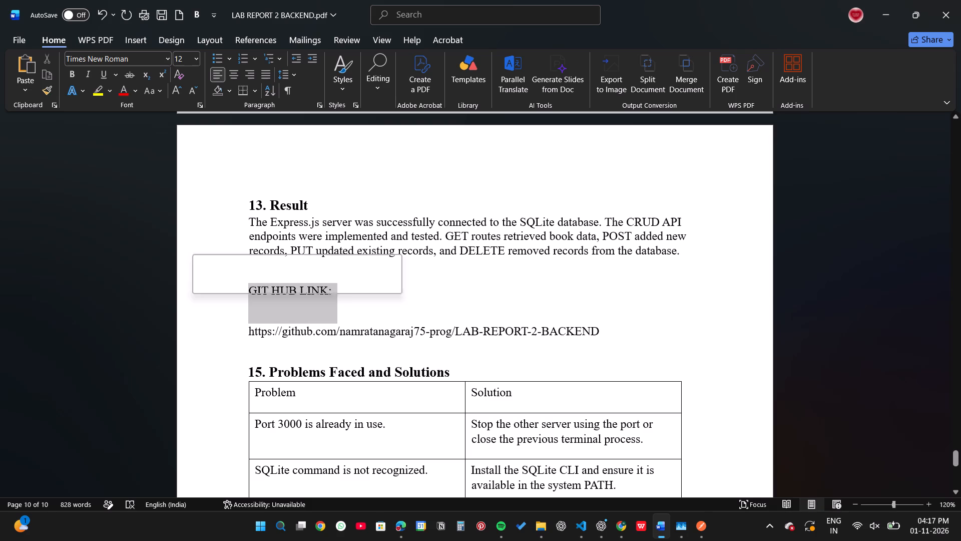
pyautogui.click(75, 70)
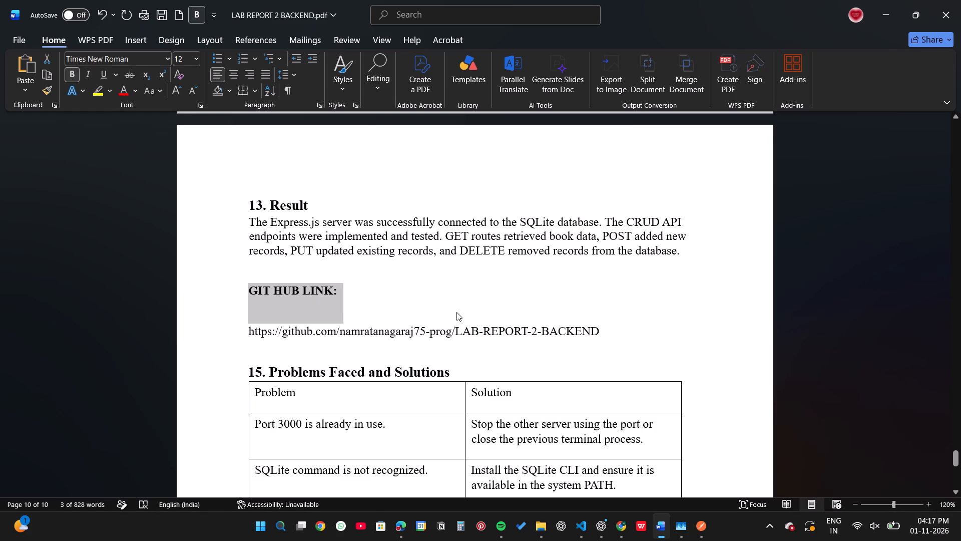
pyautogui.click(465, 310)
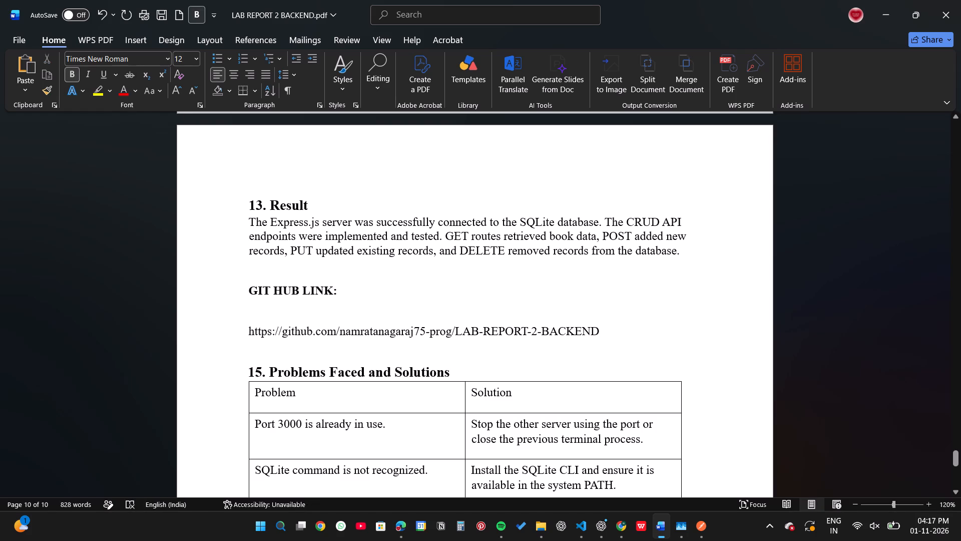
# Turn the pasted repository address into a clickable hyperlink.
pyautogui.click(629, 337)
pyautogui.press('space')
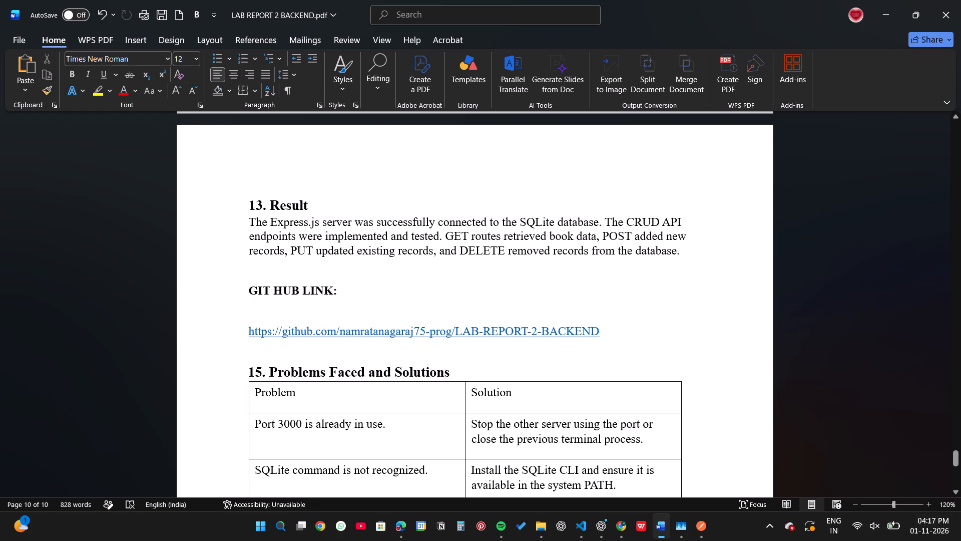
# Save the report as a PDF named "LAB REPORT 2 BACKEND FINAL" in the BACKEND DEVELOPMENT folder.
pyautogui.hscroll(1, 609, 309)
pyautogui.scroll(8, 609, 309)
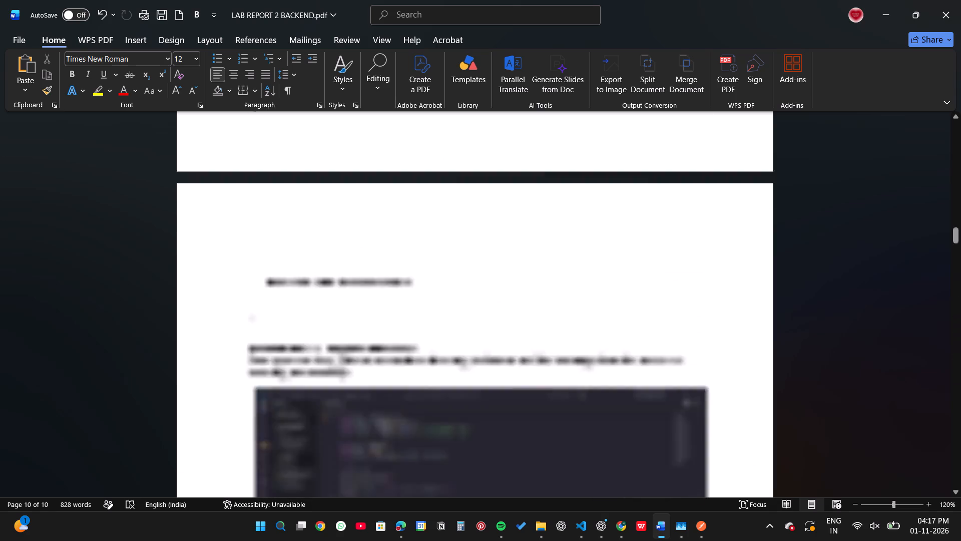
pyautogui.scroll(3, 609, 309)
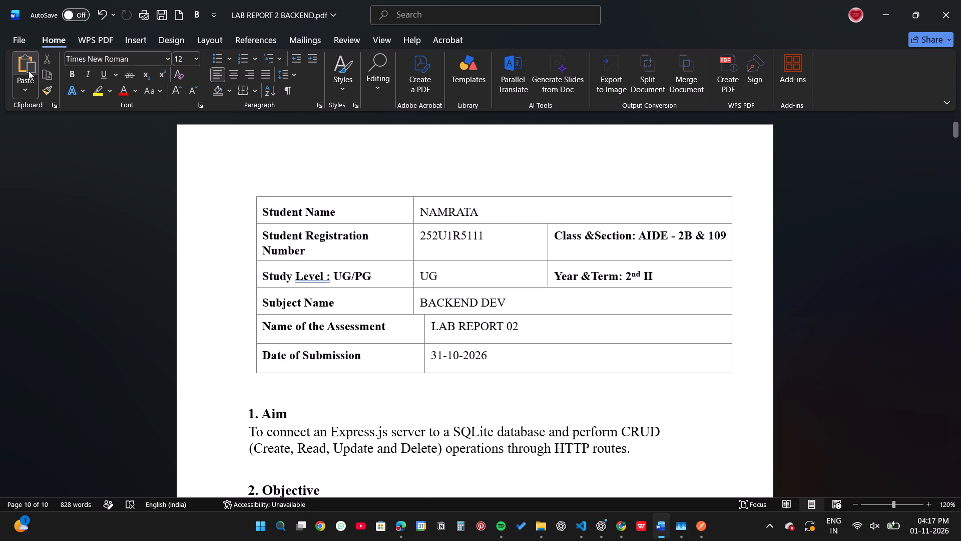
pyautogui.click(14, 37)
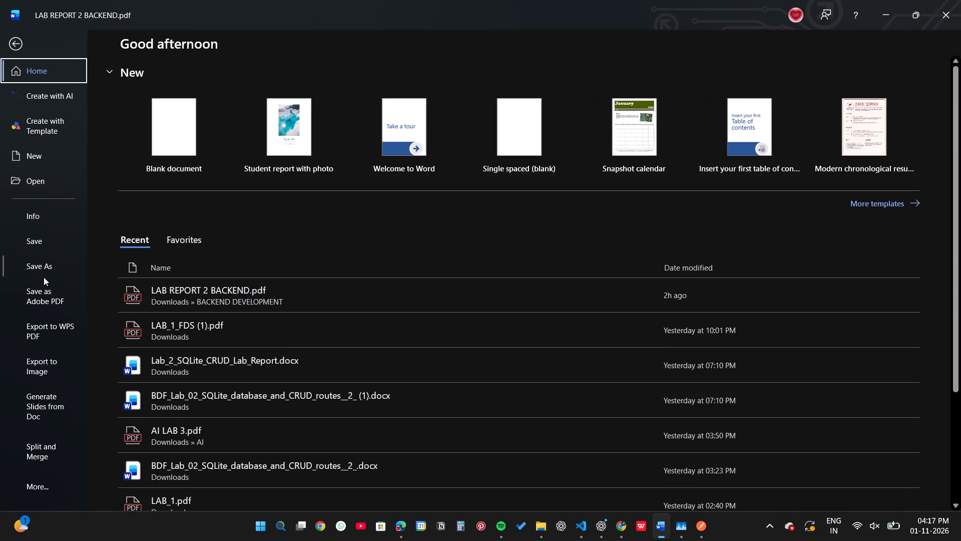
pyautogui.click(42, 270)
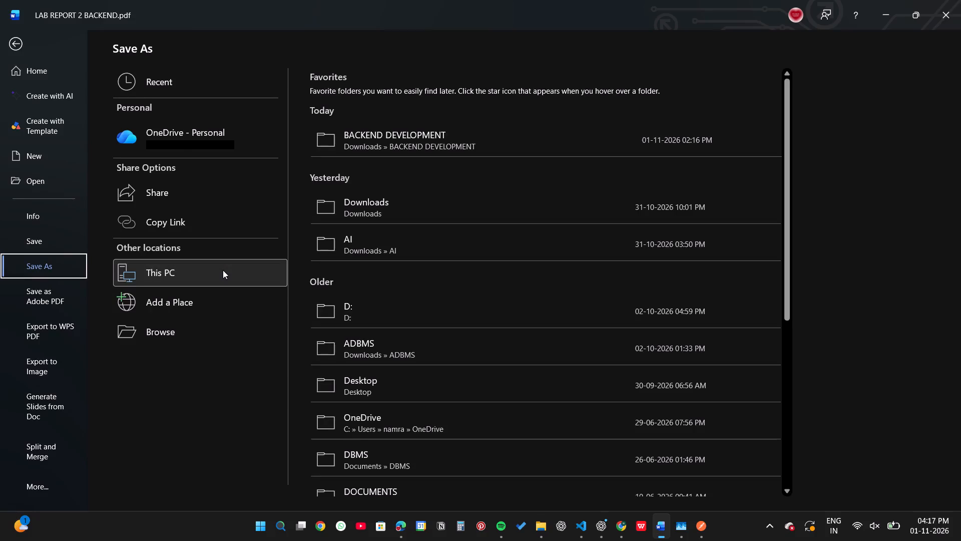
pyautogui.click(385, 149)
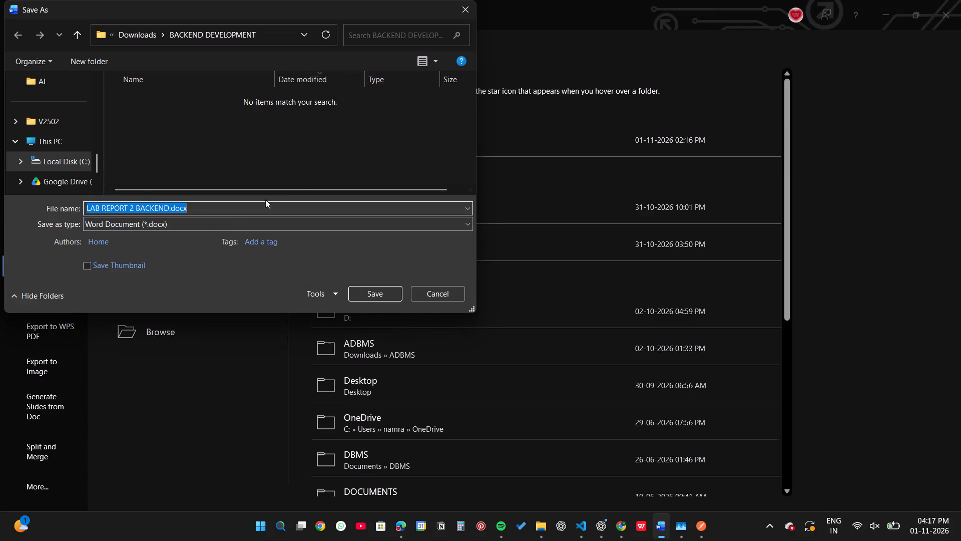
pyautogui.click(152, 222)
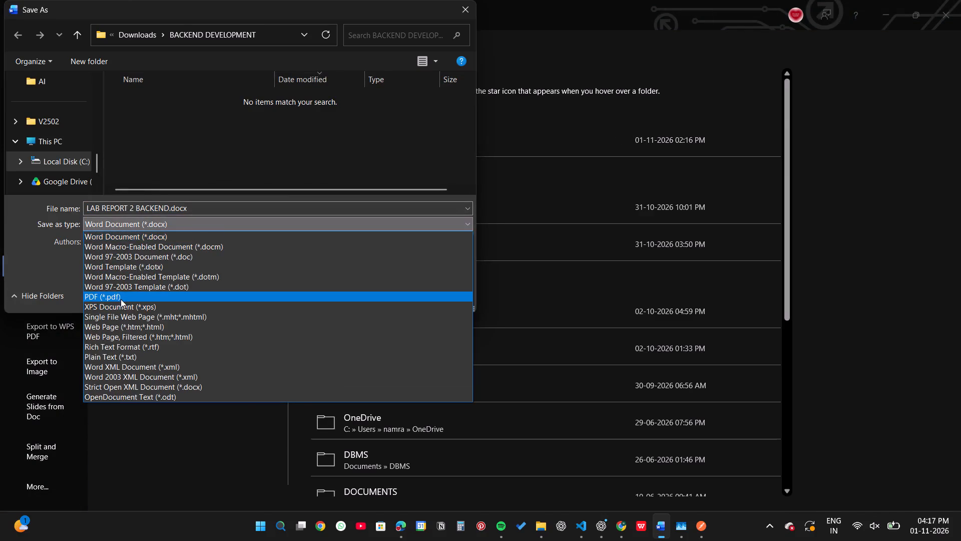
pyautogui.click(121, 299)
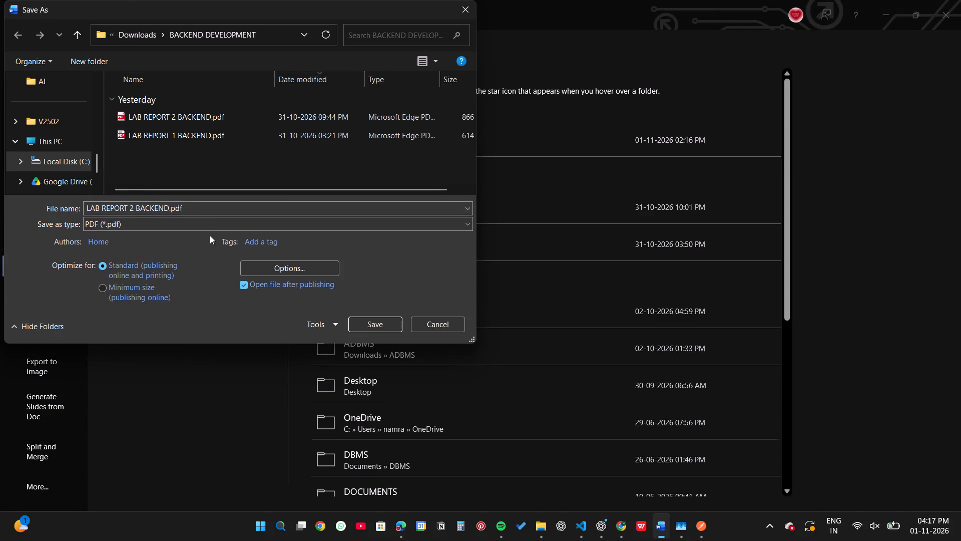
pyautogui.click(190, 209)
pyautogui.click(190, 209)
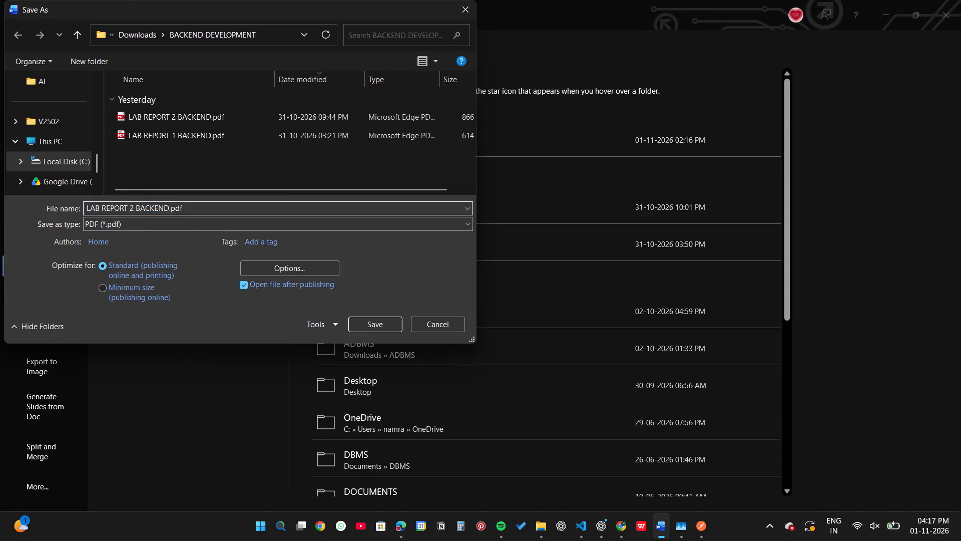
pyautogui.press('BackSpace')
pyautogui.press('BackSpace')
pyautogui.press('BackSpace')
pyautogui.press('BackSpace')
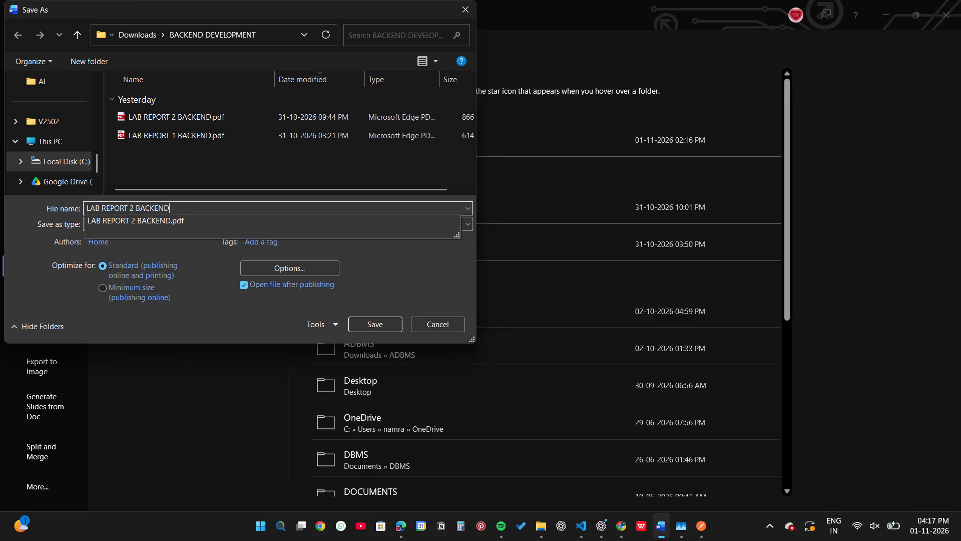
pyautogui.press('space')
pyautogui.write('FINAL')
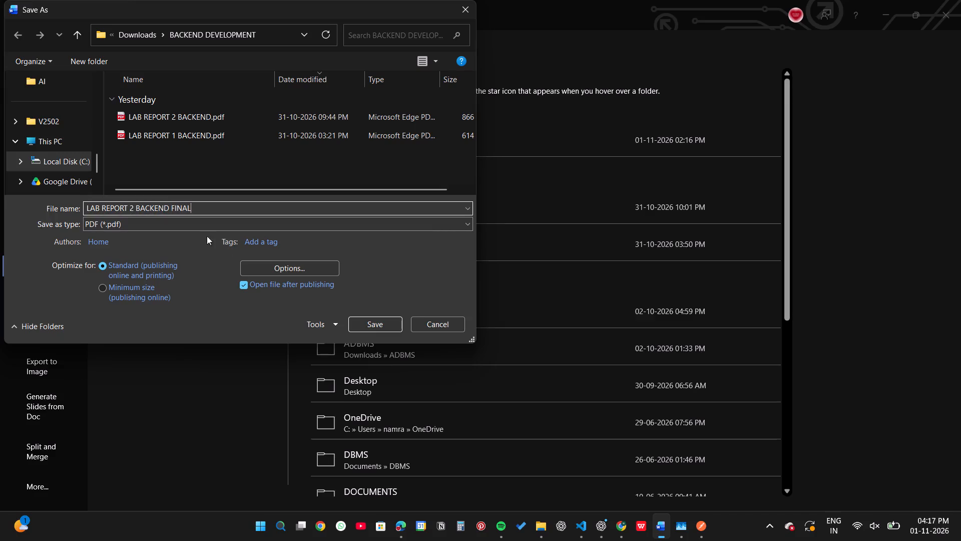
pyautogui.click(381, 326)
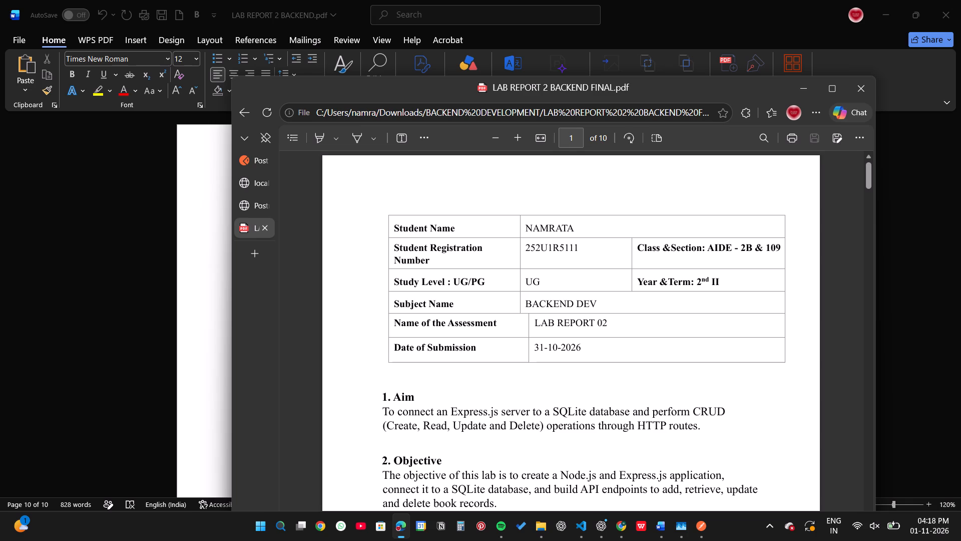
# Close the Edge window showing the exported PDF, leaving the open Postman page without keeping its changes.
pyautogui.click(856, 83)
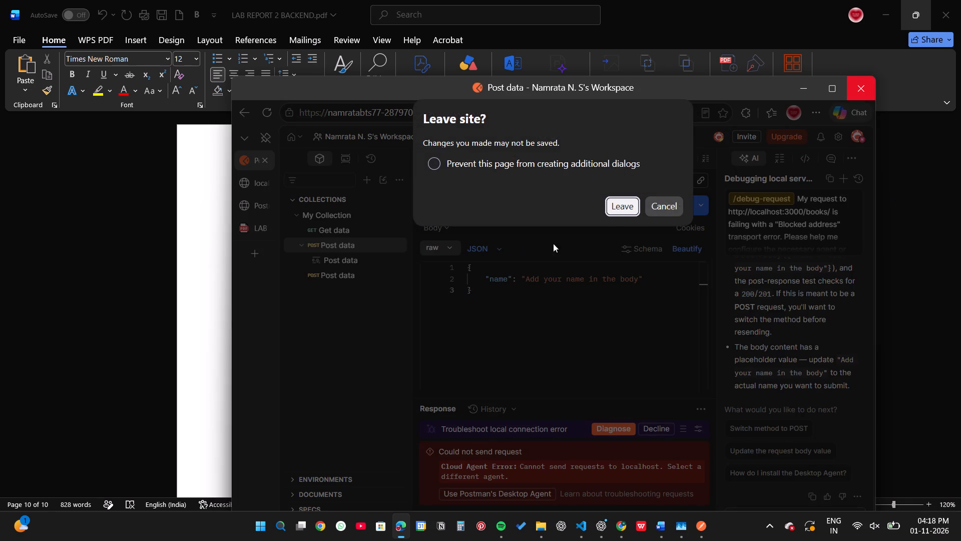
pyautogui.click(619, 204)
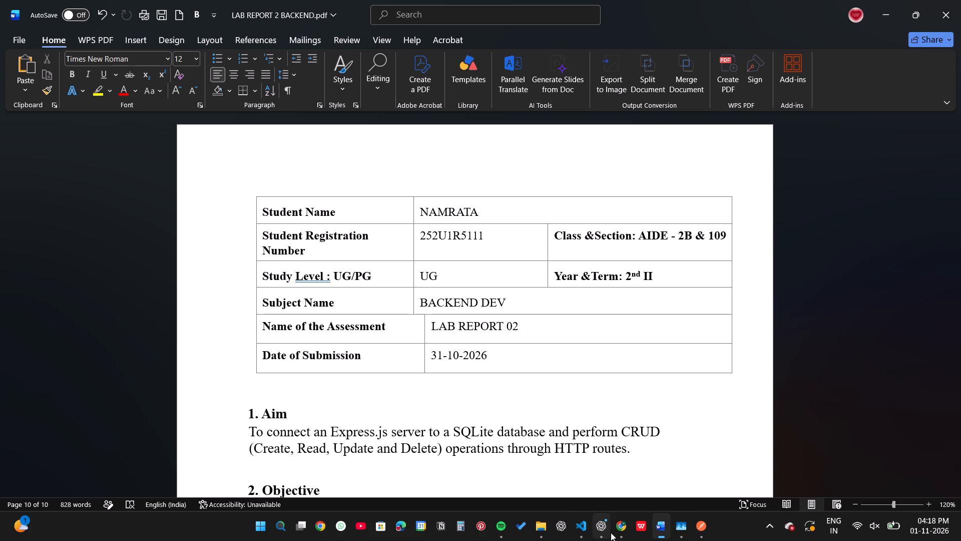
# Switch to the Chrome window showing the LAB-REPORT-2-BACKEND repository.
pyautogui.click(621, 483)
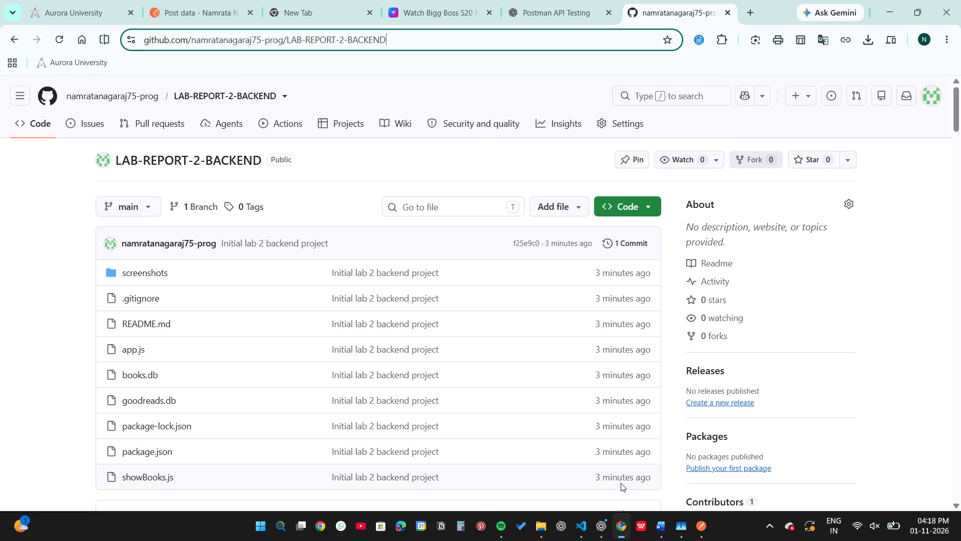
# Switch to the Aurora University assessments page and go from Advanced Data Structures back to the list of subjects.
pyautogui.click(114, 6)
pyautogui.scroll(-1, 602, 430)
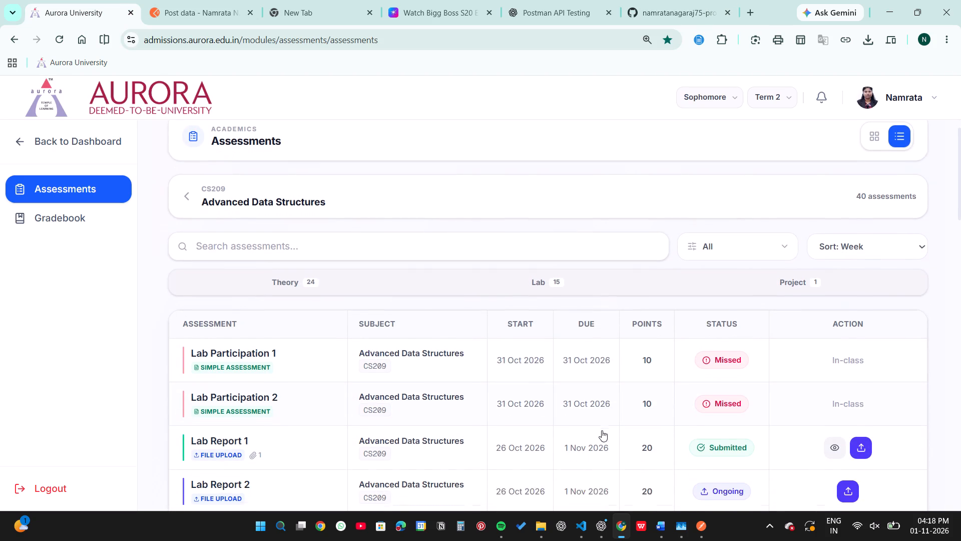
pyautogui.scroll(-2, 602, 430)
pyautogui.scroll(3, 602, 430)
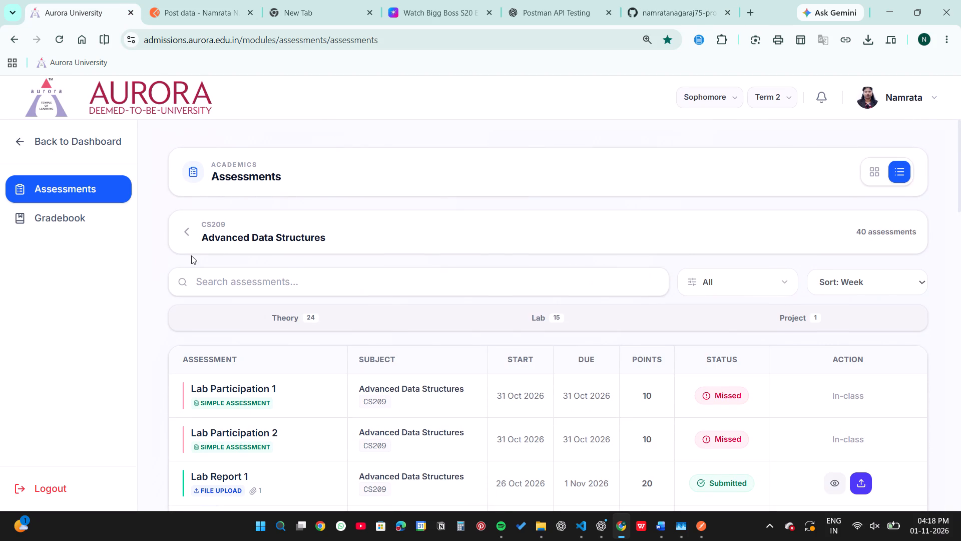
pyautogui.click(184, 232)
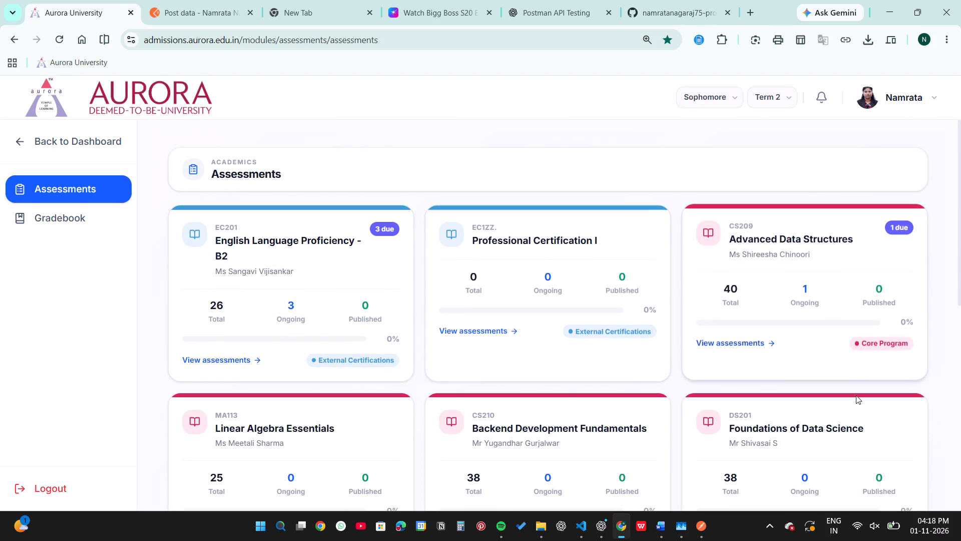
# Look through the French A2 assessments and the Pre Learning Quiz1 start page, and return to the list of subjects.
pyautogui.scroll(-3, 778, 487)
pyautogui.scroll(-1, 578, 464)
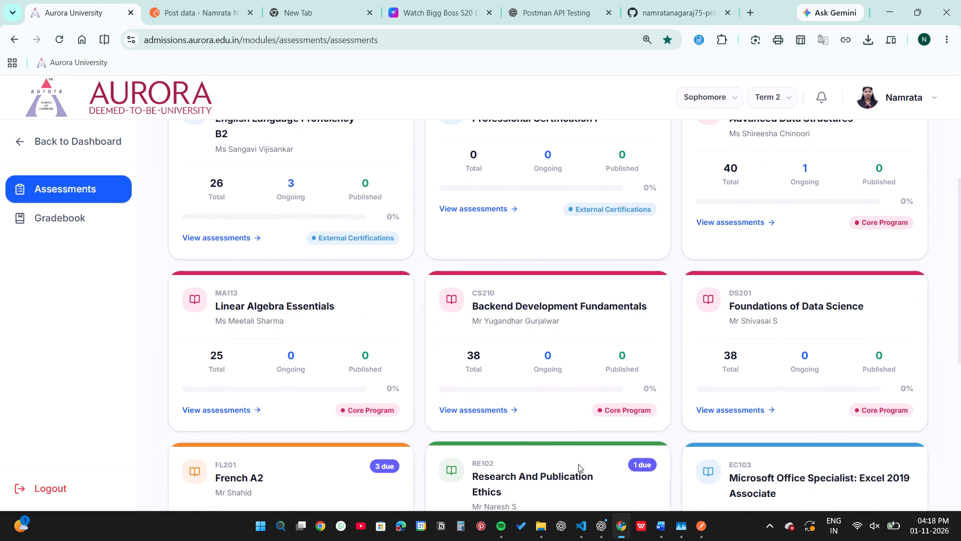
pyautogui.scroll(-1, 578, 464)
pyautogui.hscroll(1, 327, 426)
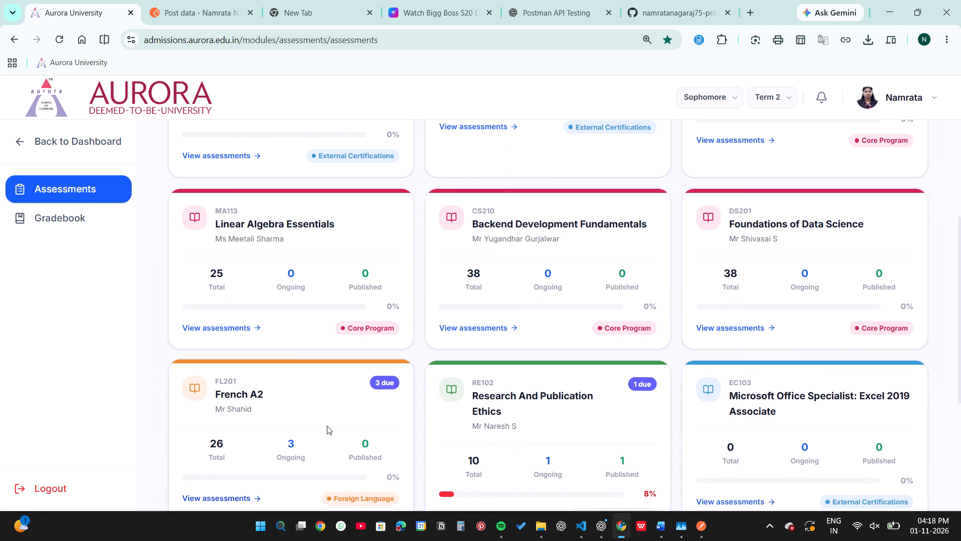
pyautogui.hscroll(1, 327, 426)
pyautogui.click(294, 419)
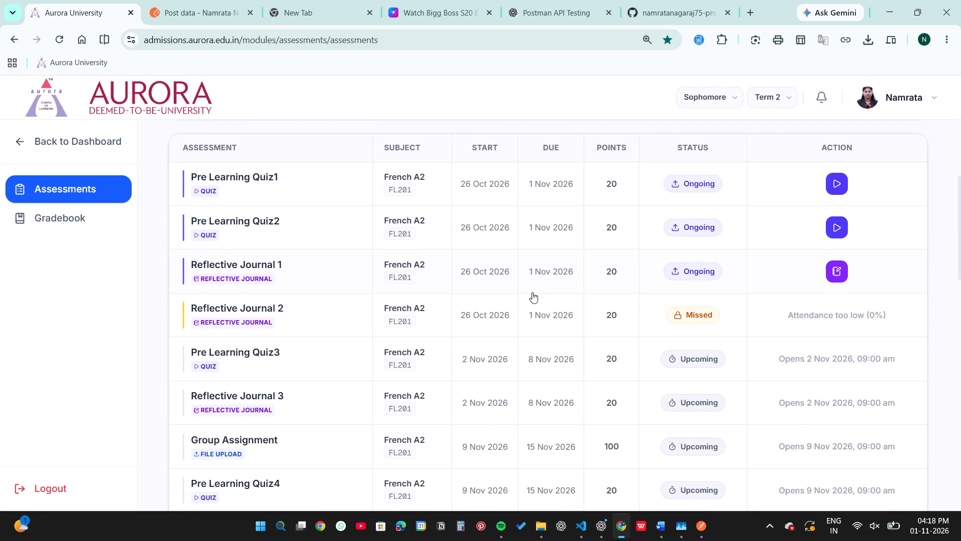
pyautogui.scroll(1, 815, 172)
pyautogui.click(833, 202)
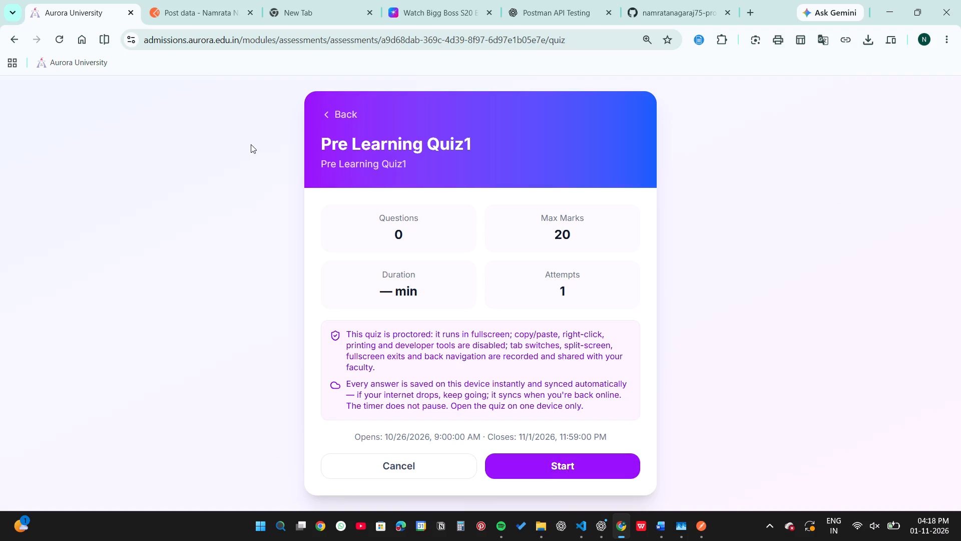
pyautogui.click(13, 40)
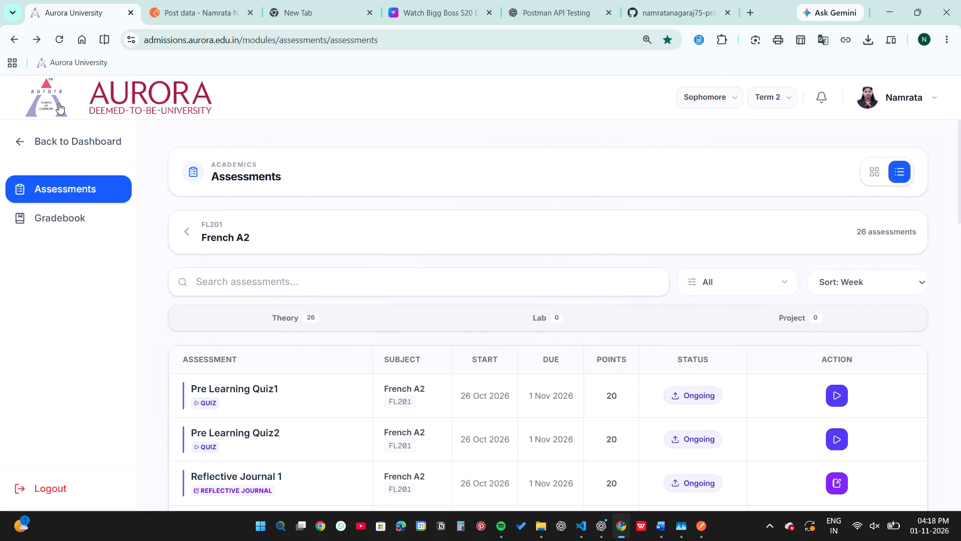
pyautogui.click(11, 43)
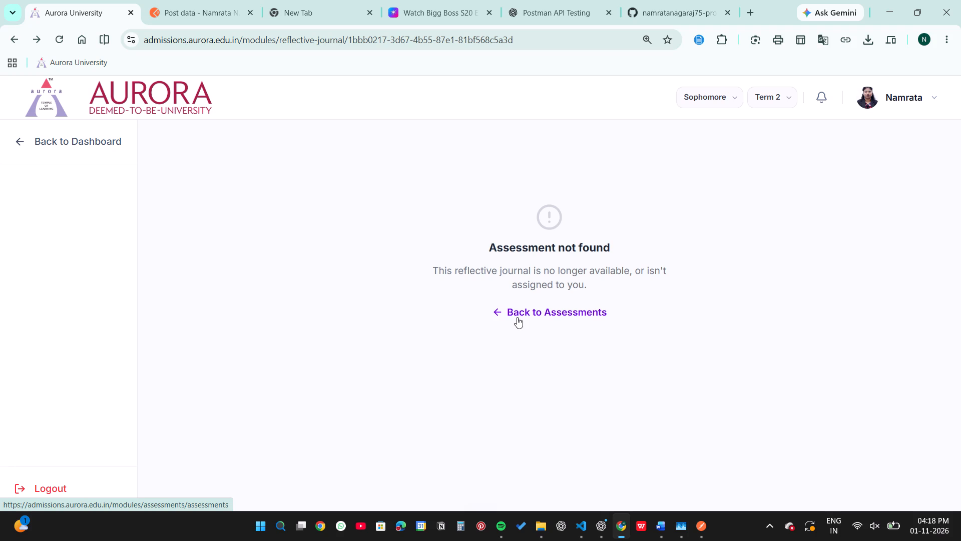
pyautogui.click(514, 309)
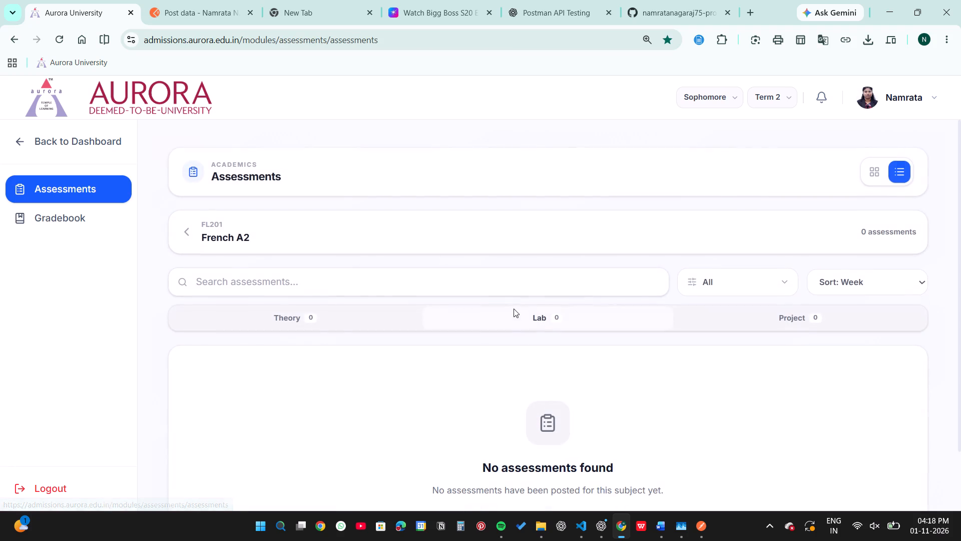
pyautogui.click(185, 232)
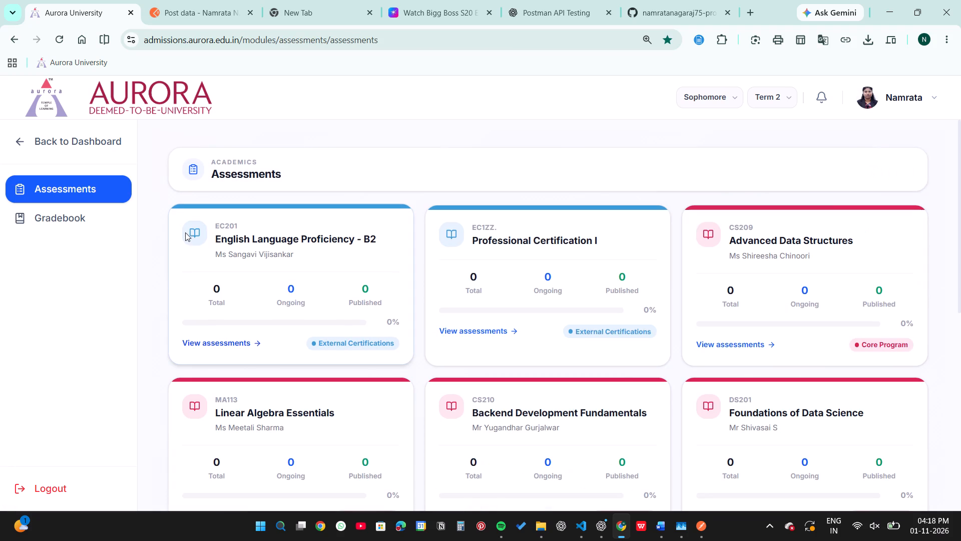
# Open the Backend Development Fundamentals assessments and reload the page.
pyautogui.scroll(-1, 556, 444)
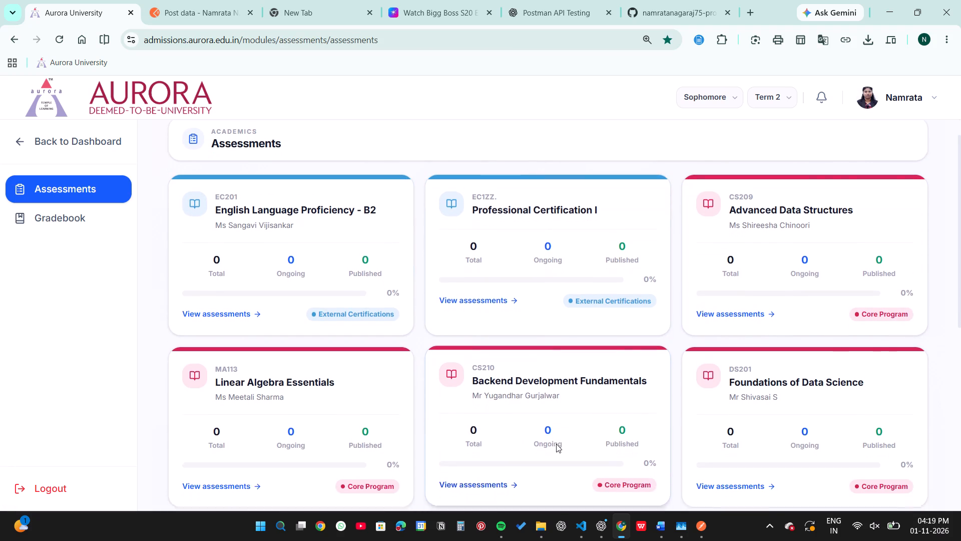
pyautogui.scroll(-1, 556, 444)
pyautogui.click(556, 444)
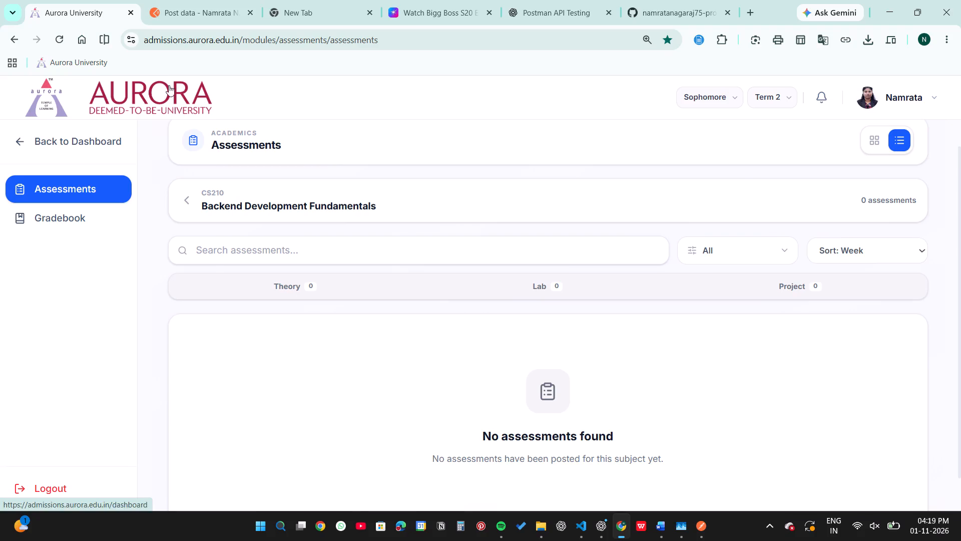
pyautogui.click(57, 38)
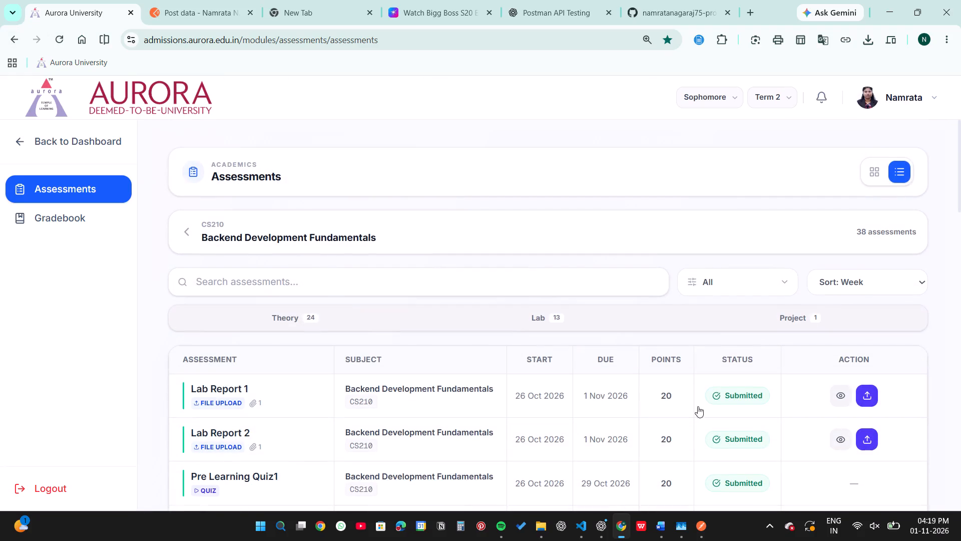
# Upload "LAB REPORT 2 BACKEND FINAL.pdf" from the BACKEND DEVELOPMENT folder as the submission for Lab Report 2.
pyautogui.scroll(-1, 882, 441)
pyautogui.click(872, 390)
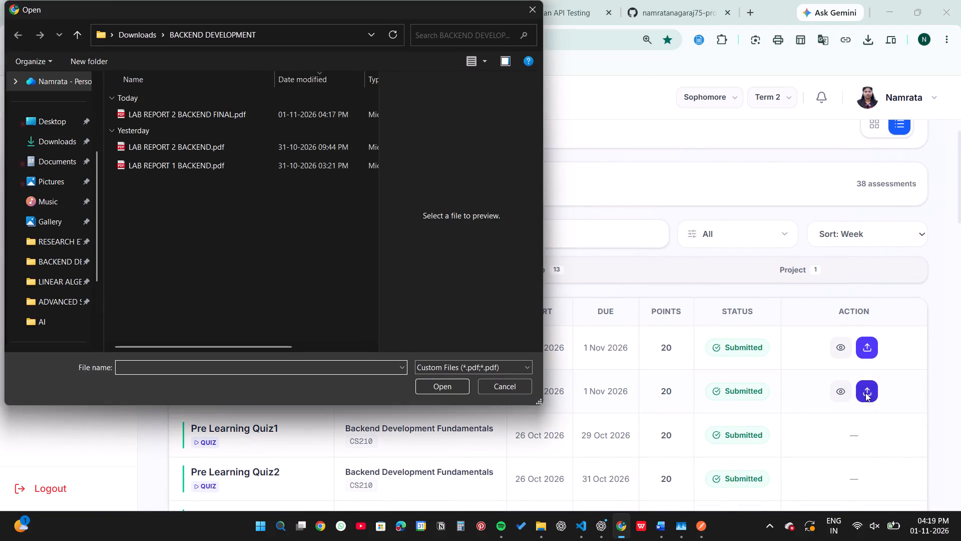
pyautogui.click(251, 115)
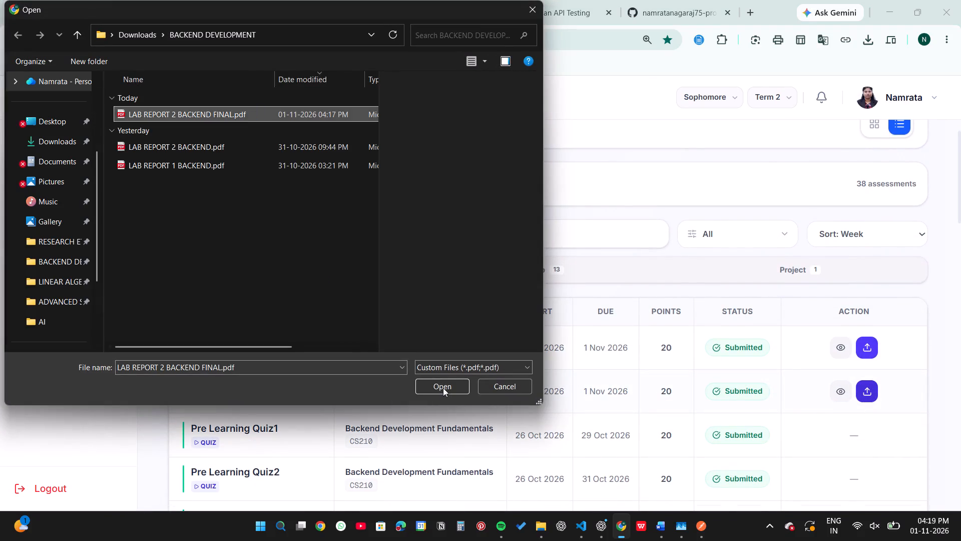
pyautogui.click(442, 388)
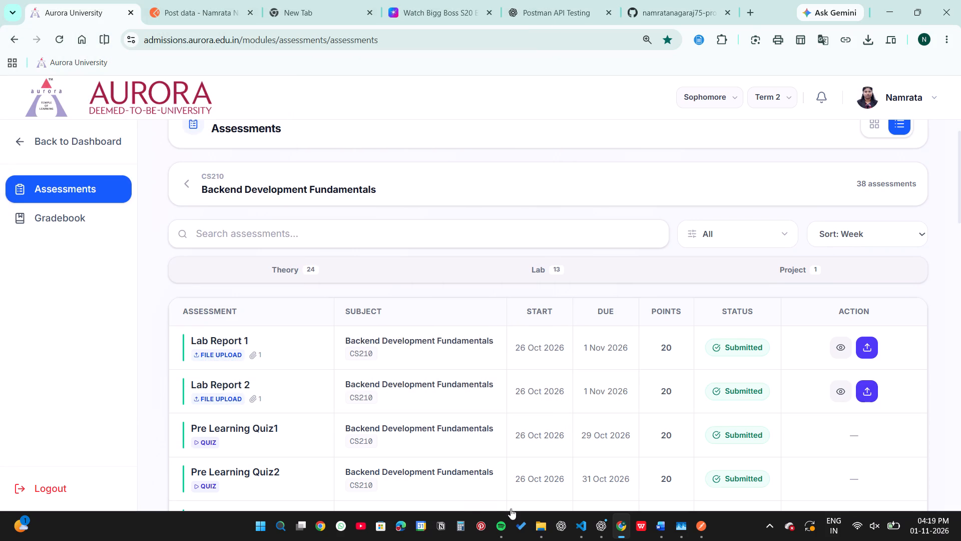
# Start a Windows search beginning with "w".
pyautogui.click(540, 537)
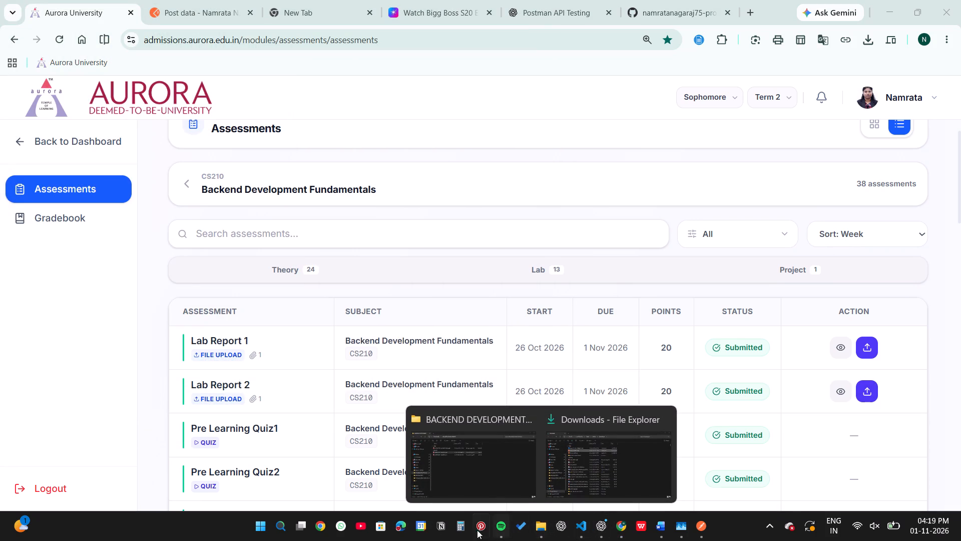
pyautogui.click(278, 527)
pyautogui.press('w')
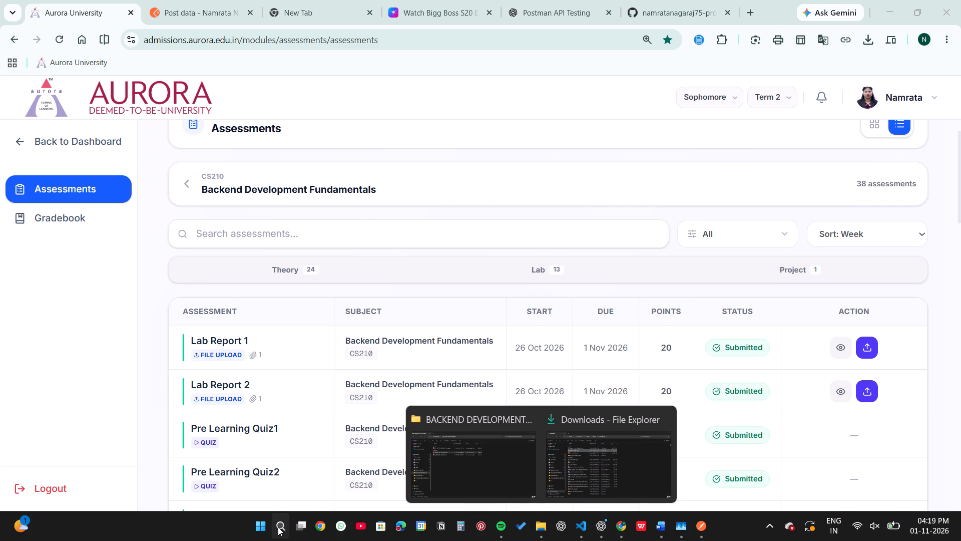
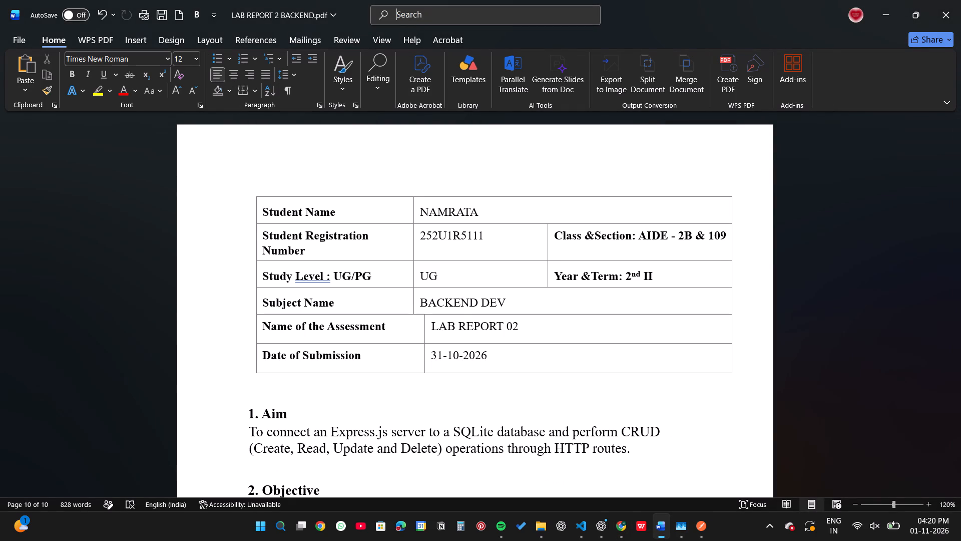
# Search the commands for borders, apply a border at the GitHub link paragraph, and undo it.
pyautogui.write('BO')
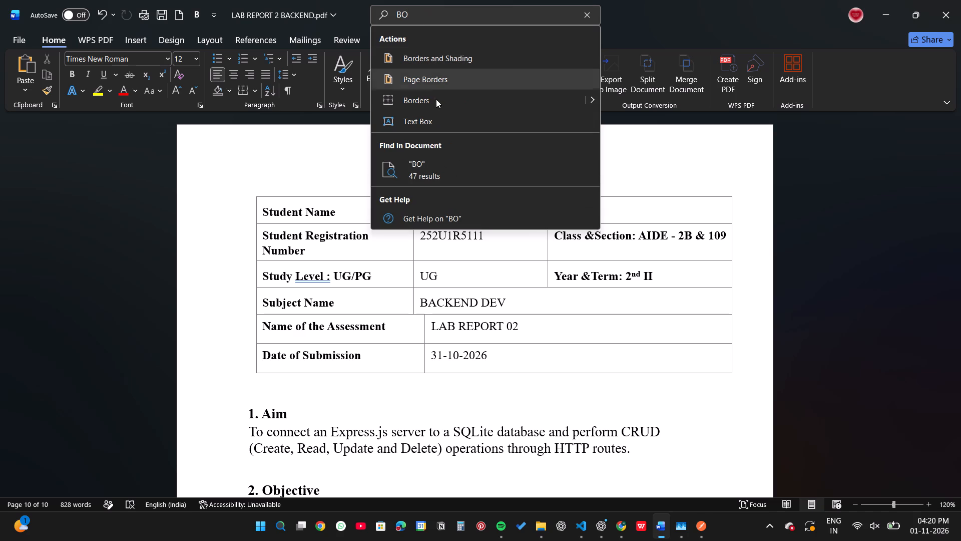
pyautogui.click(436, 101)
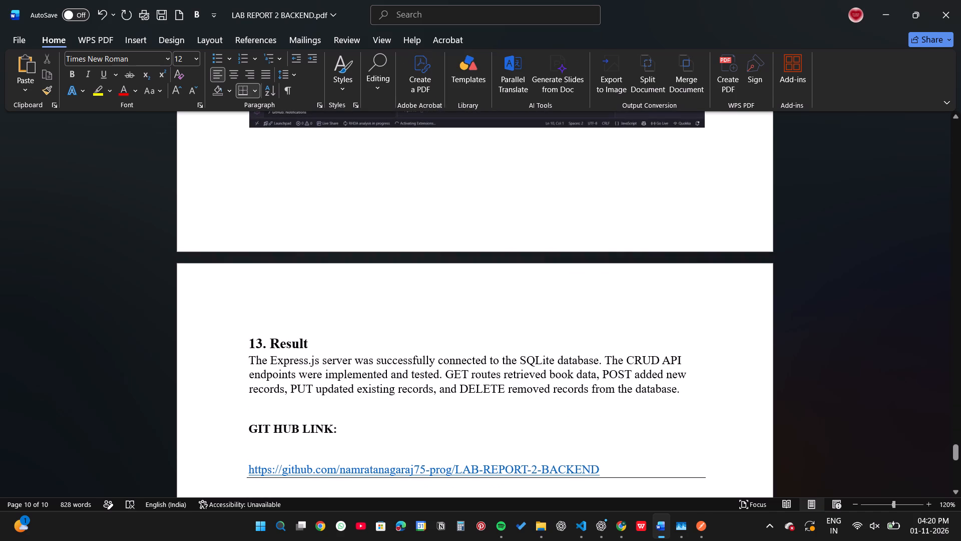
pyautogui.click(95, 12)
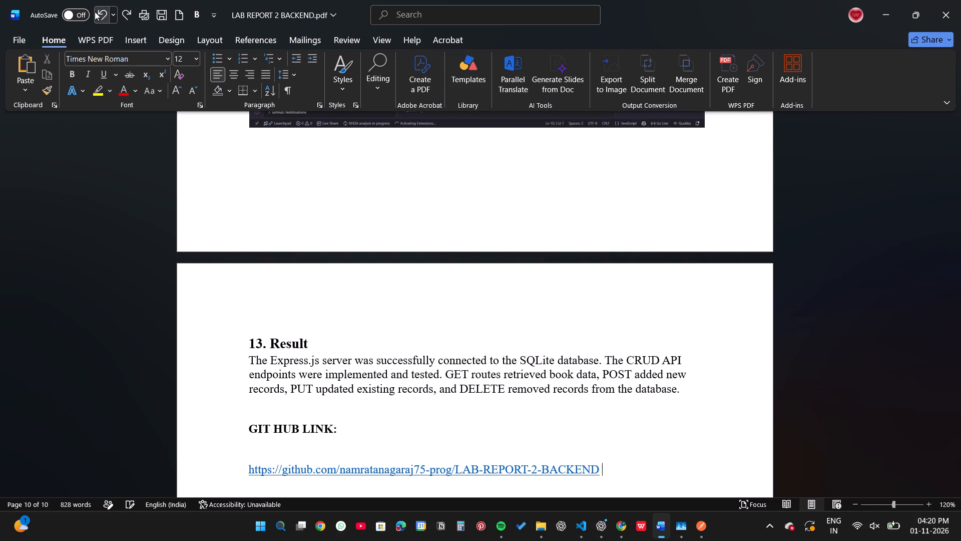
# Add a Box page border to the whole document and check it on the pages up to the first one.
pyautogui.click(438, 11)
pyautogui.press('b')
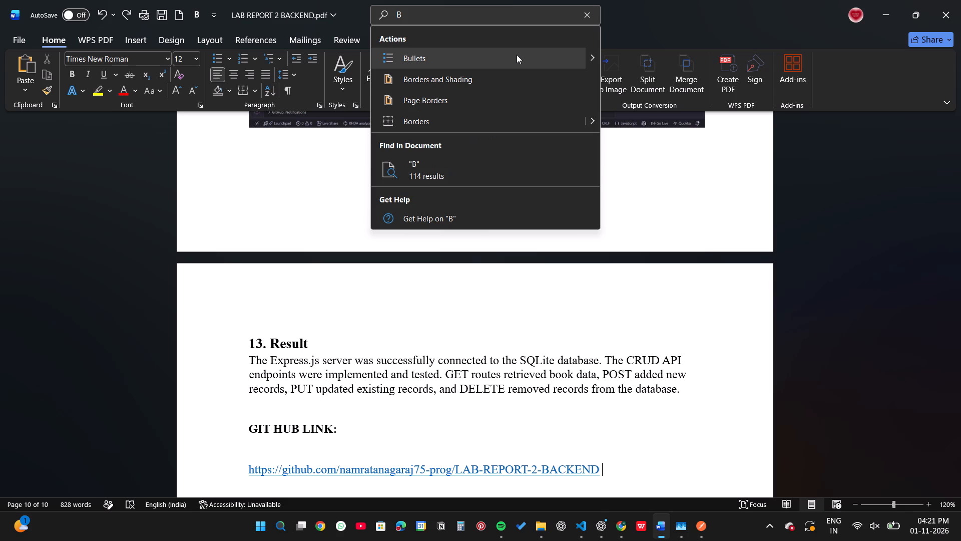
pyautogui.press('BackSpace')
pyautogui.write('PAGE')
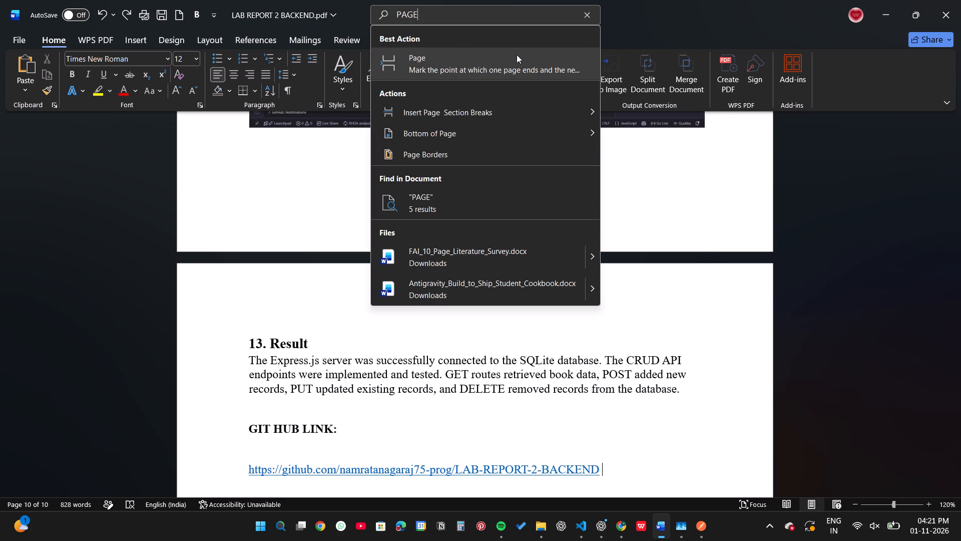
pyautogui.click(463, 157)
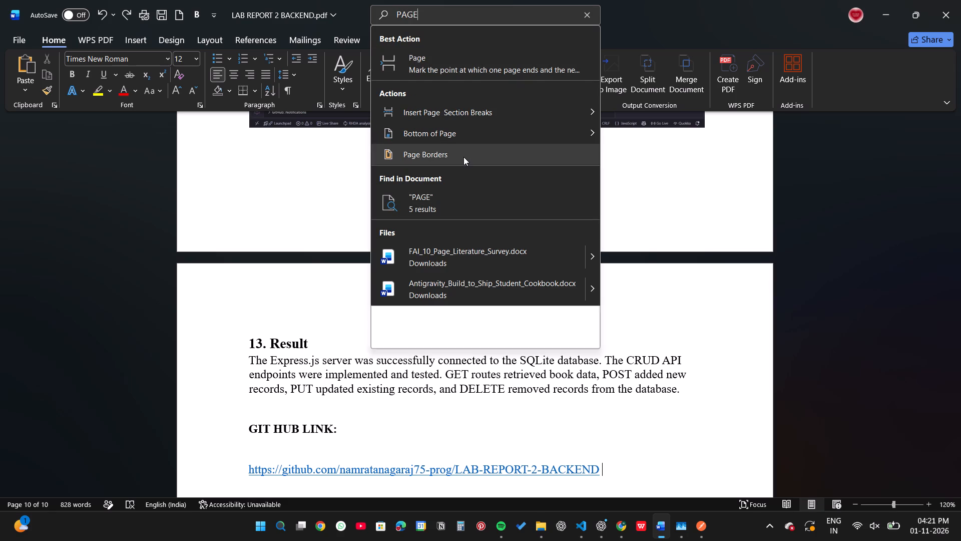
pyautogui.click(316, 212)
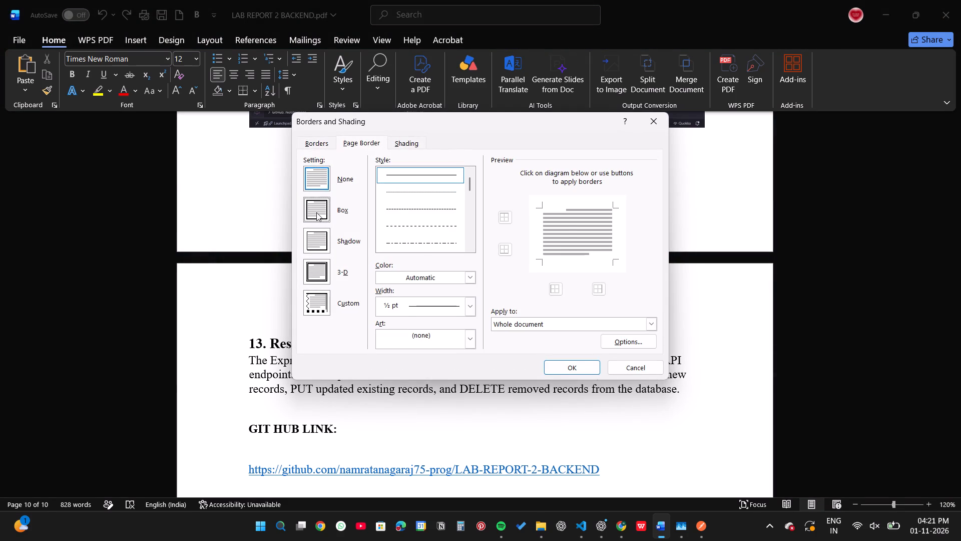
pyautogui.click(572, 370)
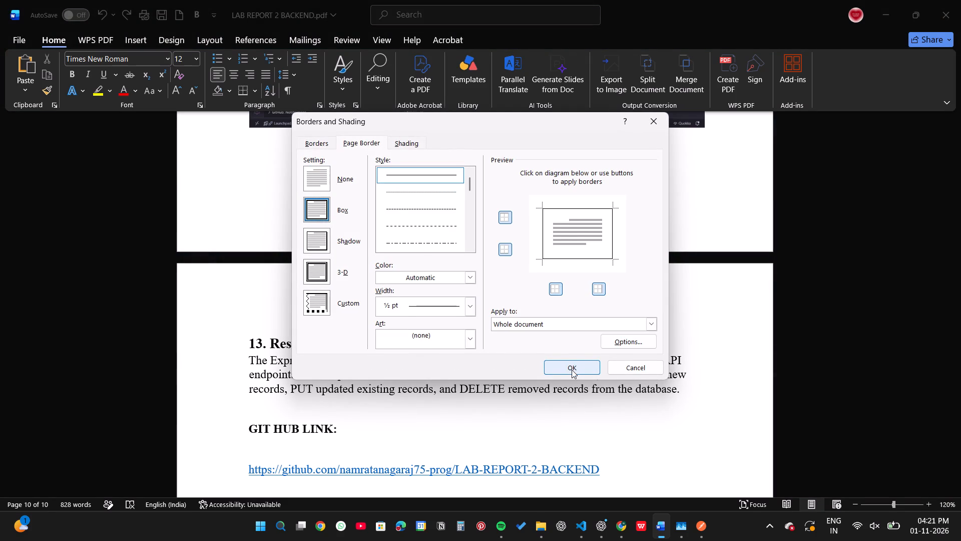
pyautogui.scroll(20, 572, 370)
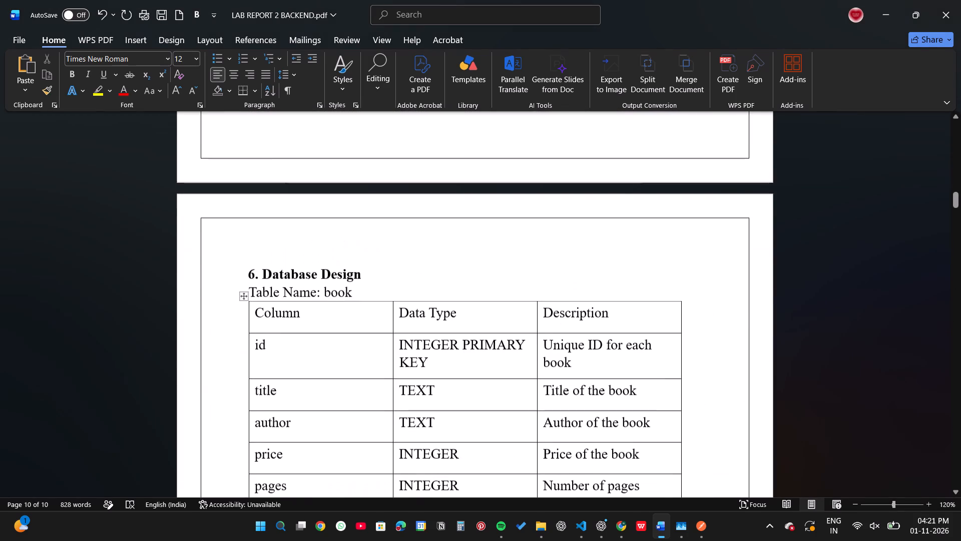
pyautogui.scroll(3, 572, 370)
pyautogui.scroll(18, 572, 370)
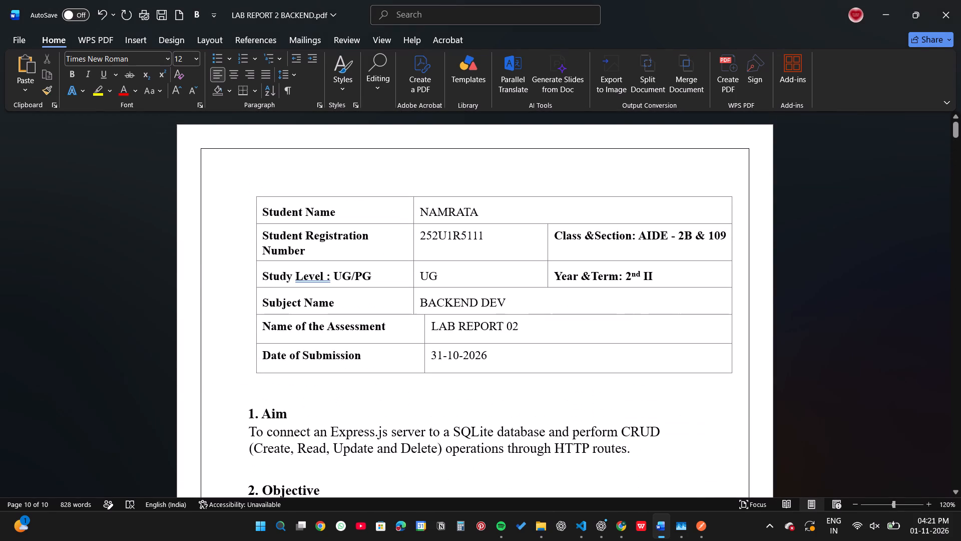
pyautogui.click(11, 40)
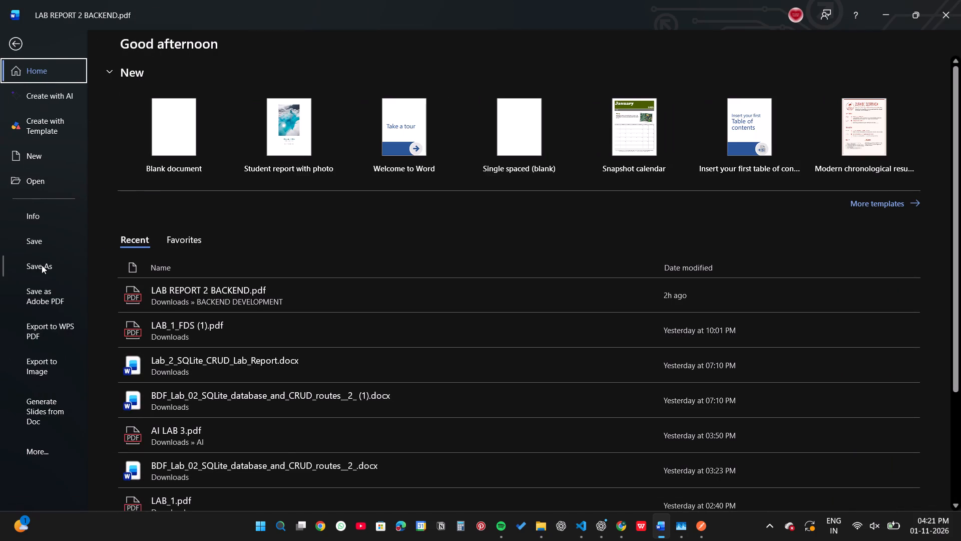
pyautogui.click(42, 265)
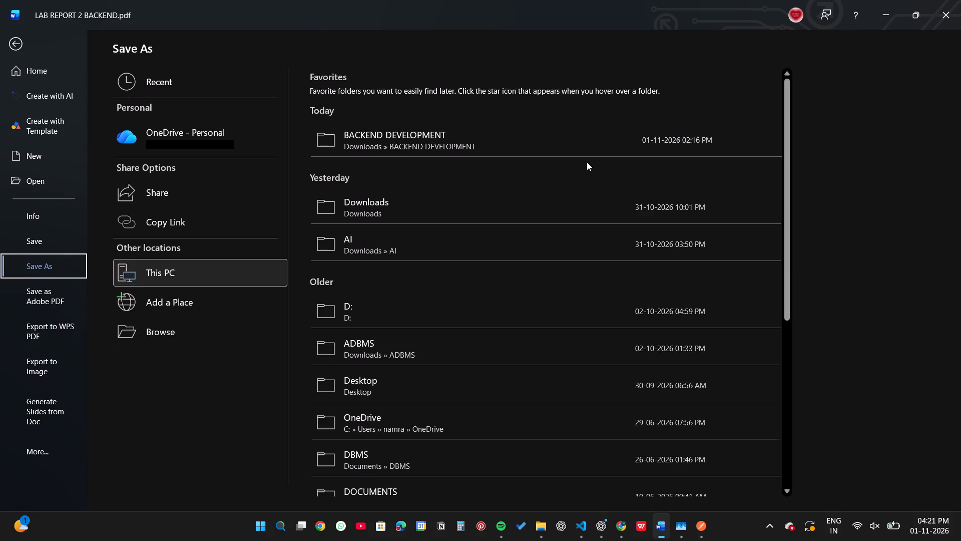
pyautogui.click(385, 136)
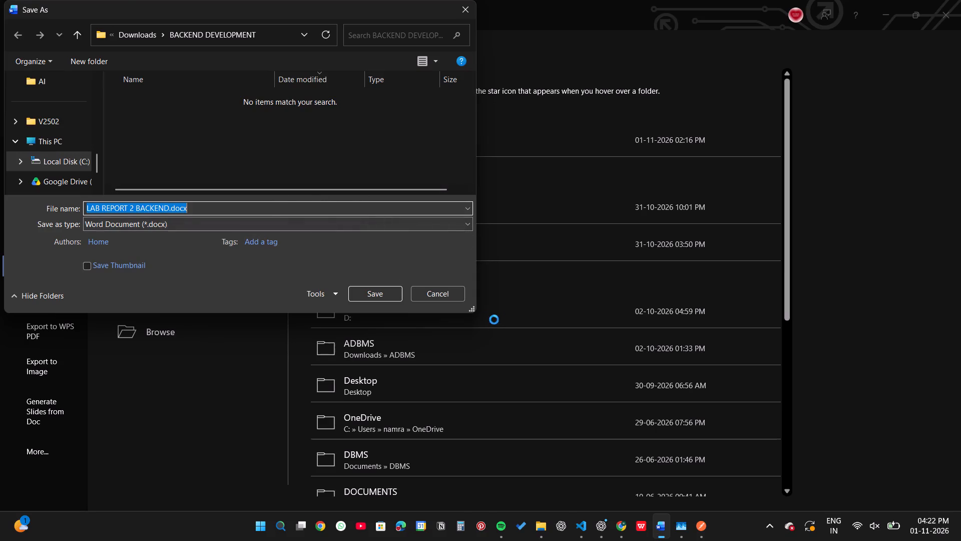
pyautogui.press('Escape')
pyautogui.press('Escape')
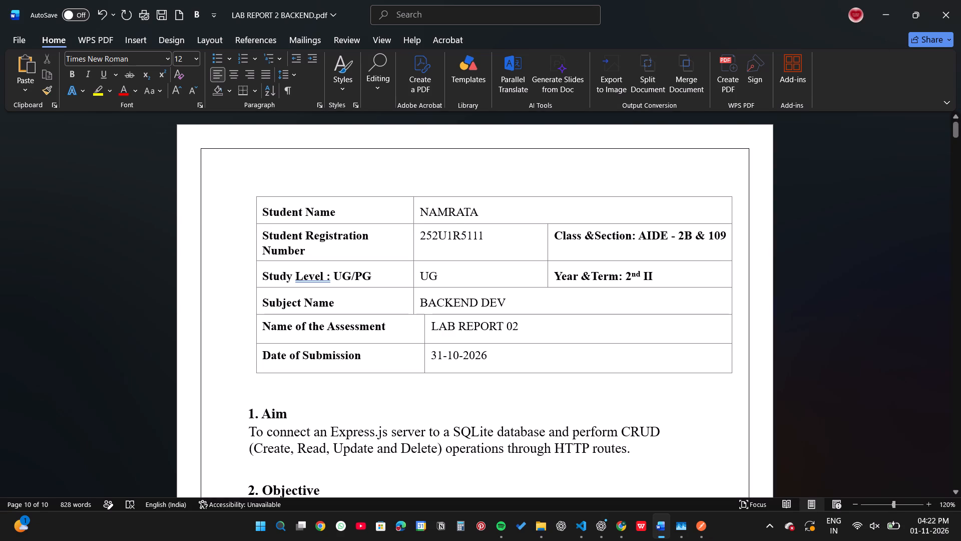
# Copy the subject name from the Aurora assessments page and replace the report's Subject Name with "Backend Development Fundamentals".
pyautogui.click(893, 13)
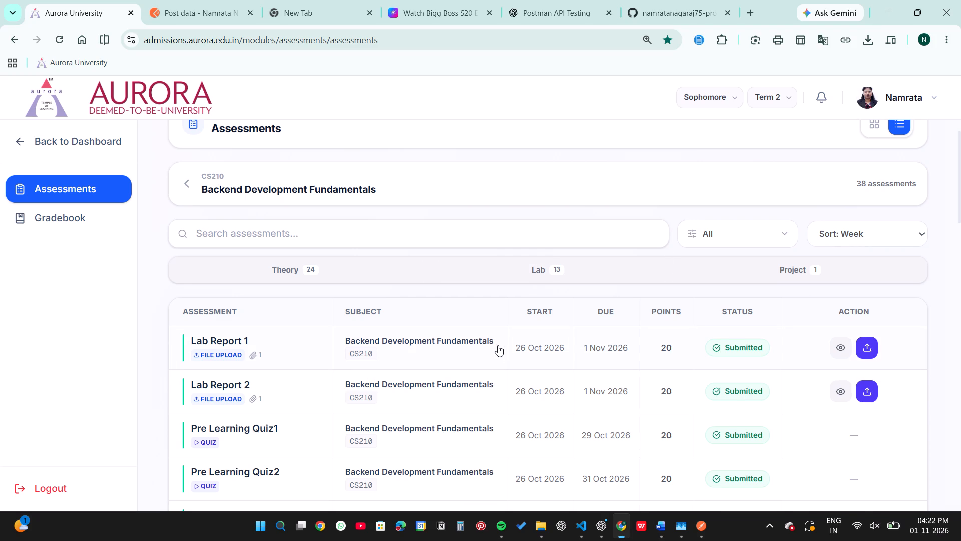
pyautogui.moveTo(497, 344); pyautogui.dragTo(344, 342)
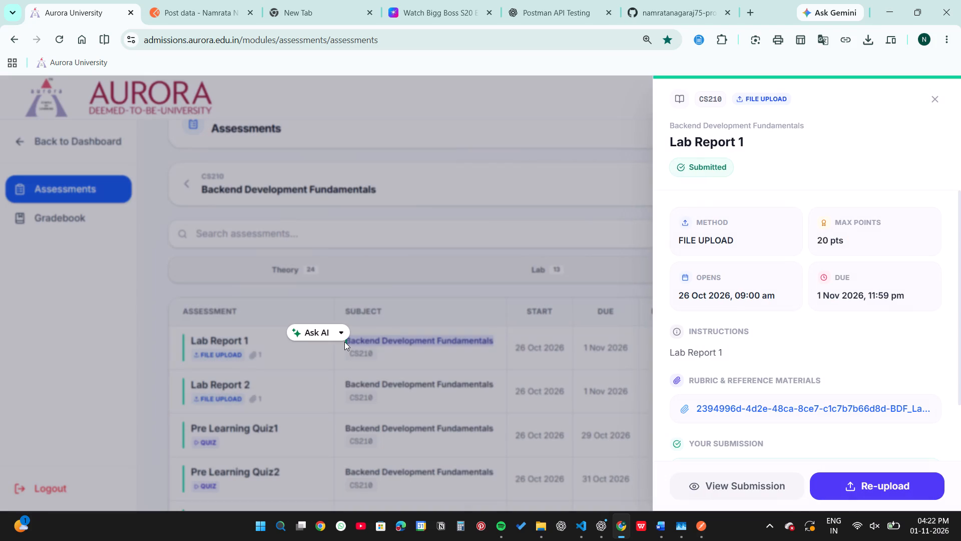
pyautogui.hotkey('ctrl', 'c')
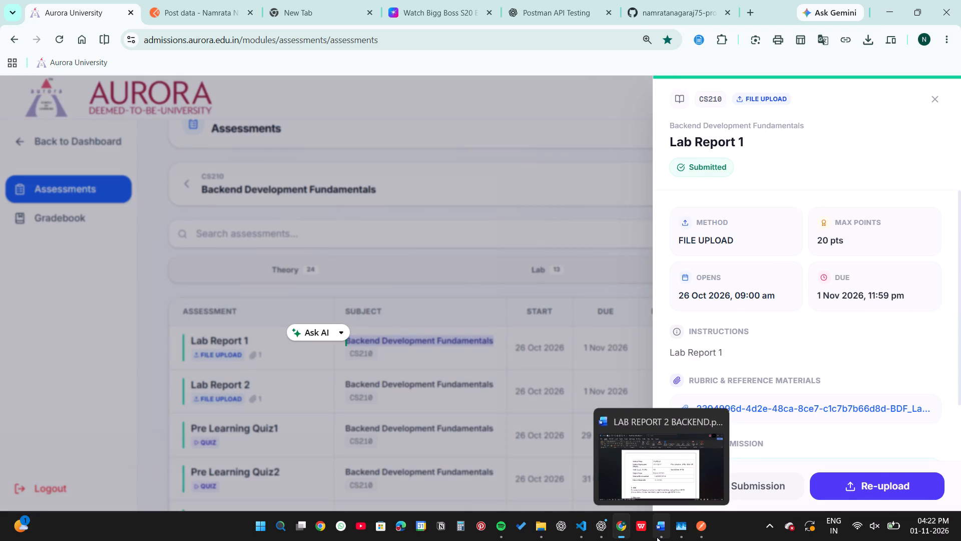
pyautogui.click(657, 537)
pyautogui.click(668, 482)
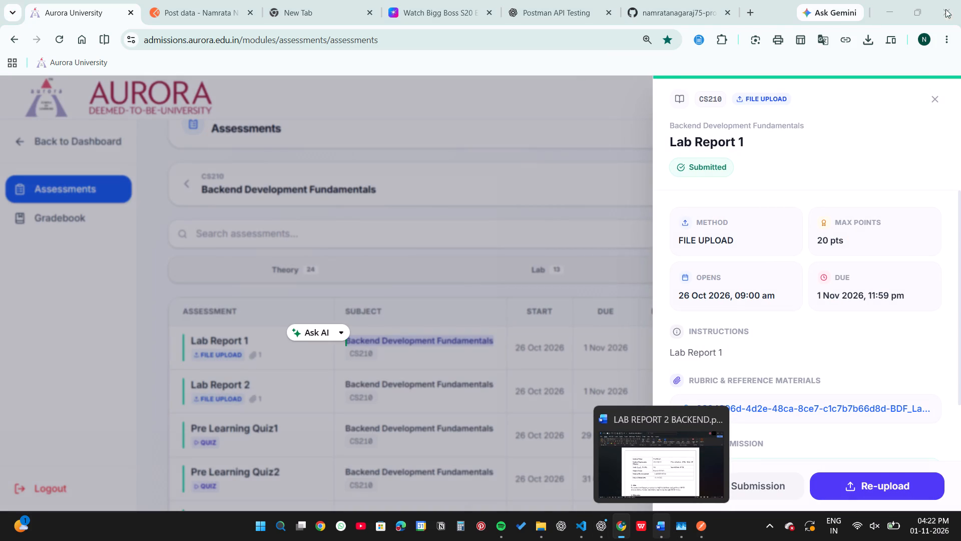
pyautogui.click(662, 482)
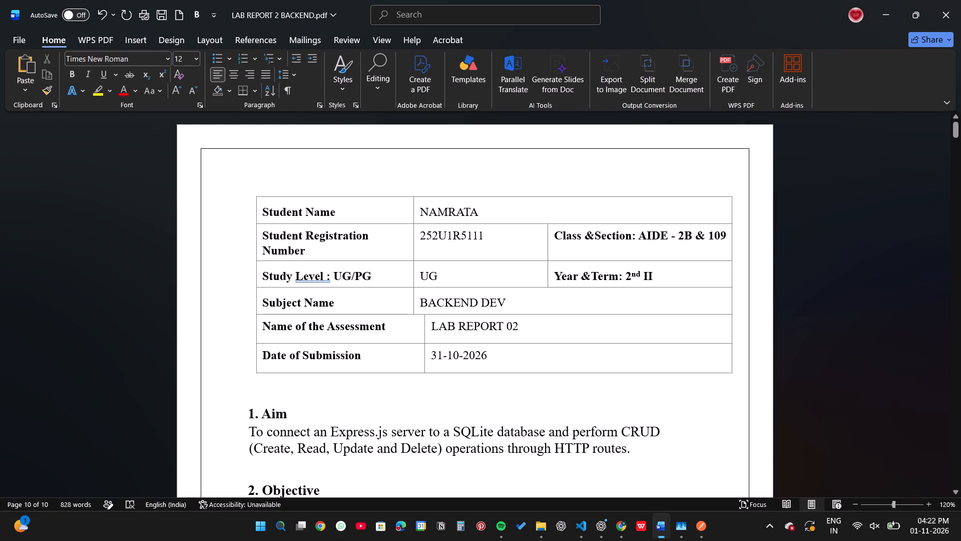
pyautogui.moveTo(512, 309); pyautogui.dragTo(457, 302)
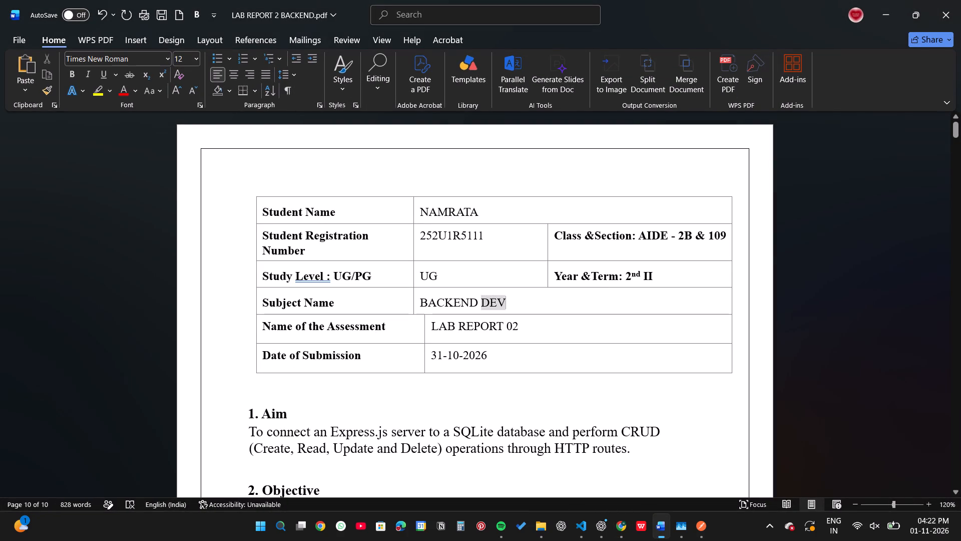
pyautogui.moveTo(457, 302); pyautogui.dragTo(419, 304)
pyautogui.hotkey('ctrl', 'v')
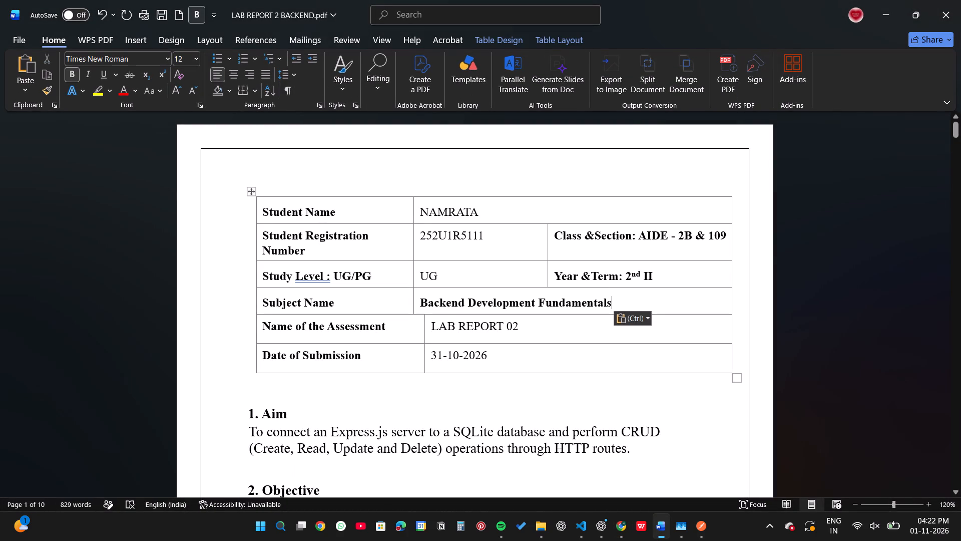
# Save the report as a PDF named "LAB REPORT 2 BACKEND LAST" in the BACKEND DEVELOPMENT folder.
pyautogui.click(10, 40)
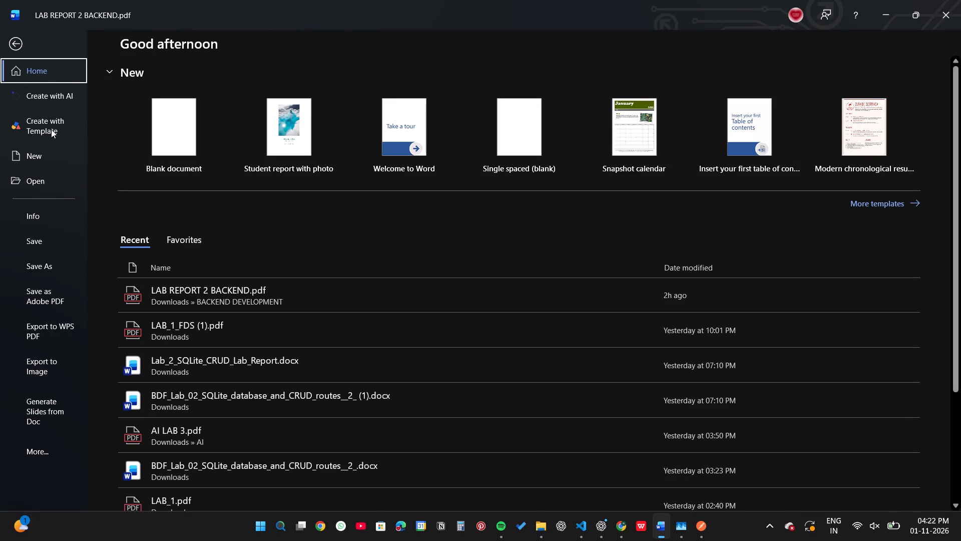
pyautogui.click(58, 274)
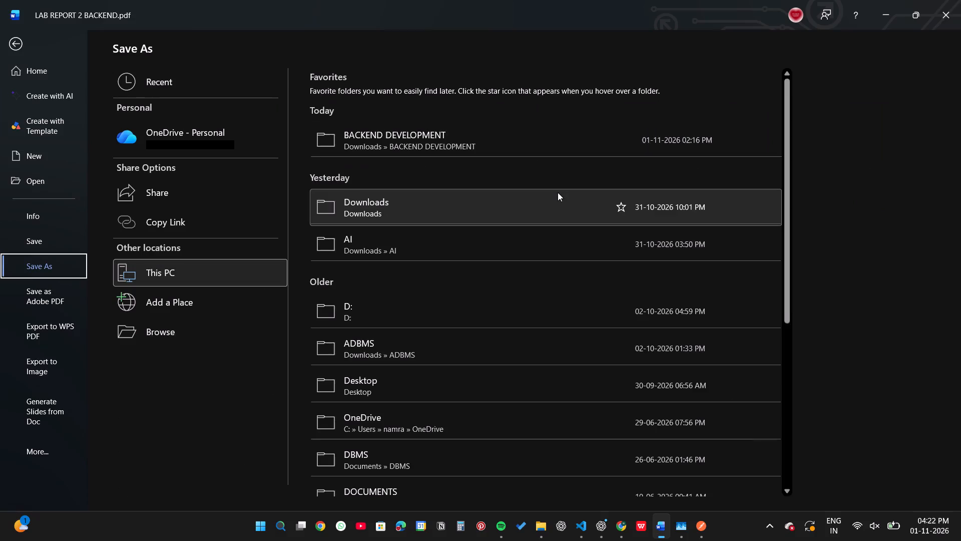
pyautogui.click(420, 131)
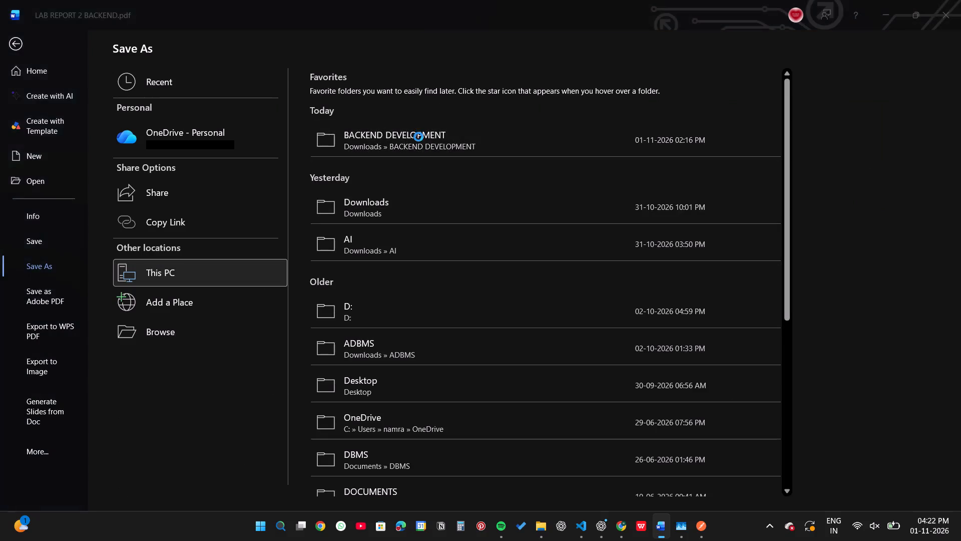
pyautogui.click(281, 206)
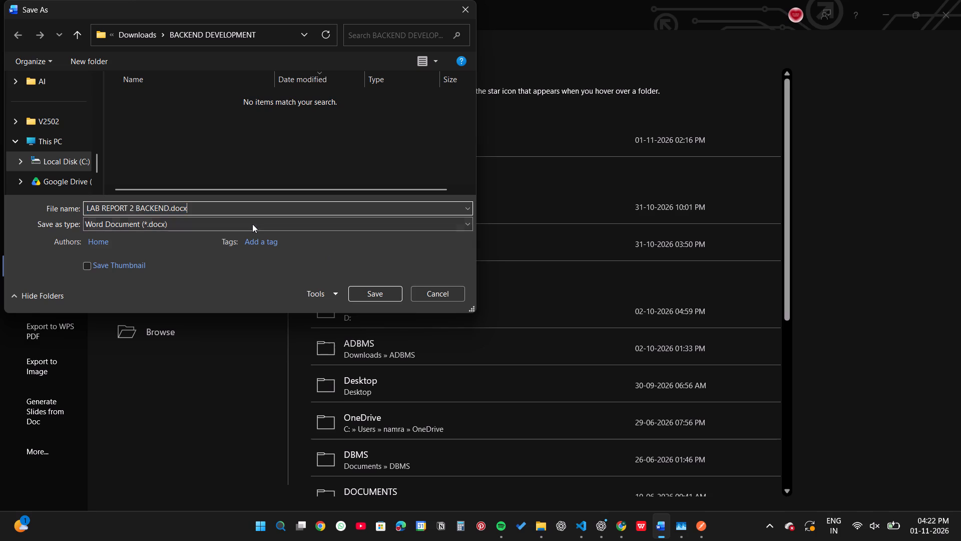
pyautogui.click(249, 224)
pyautogui.click(173, 299)
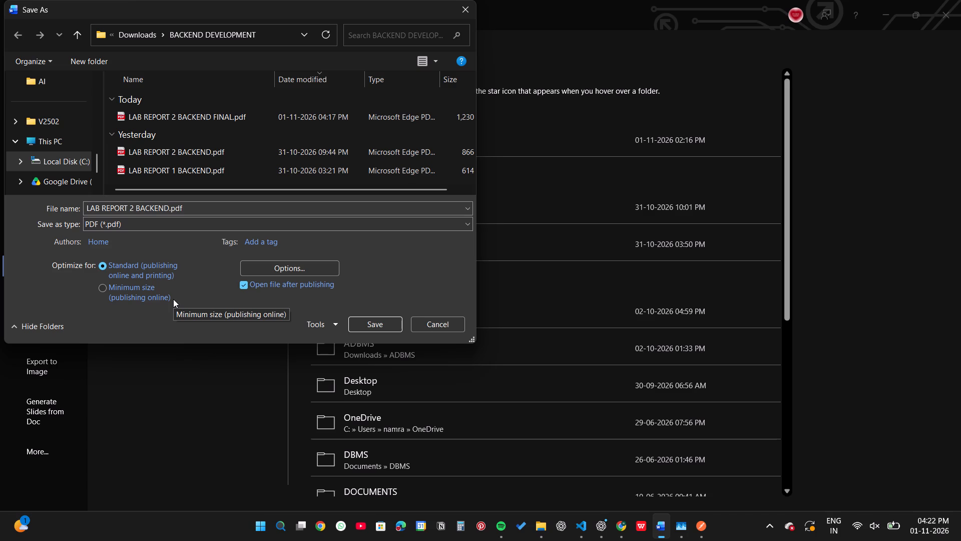
pyautogui.click(187, 211)
pyautogui.click(187, 211)
pyautogui.press('BackSpace')
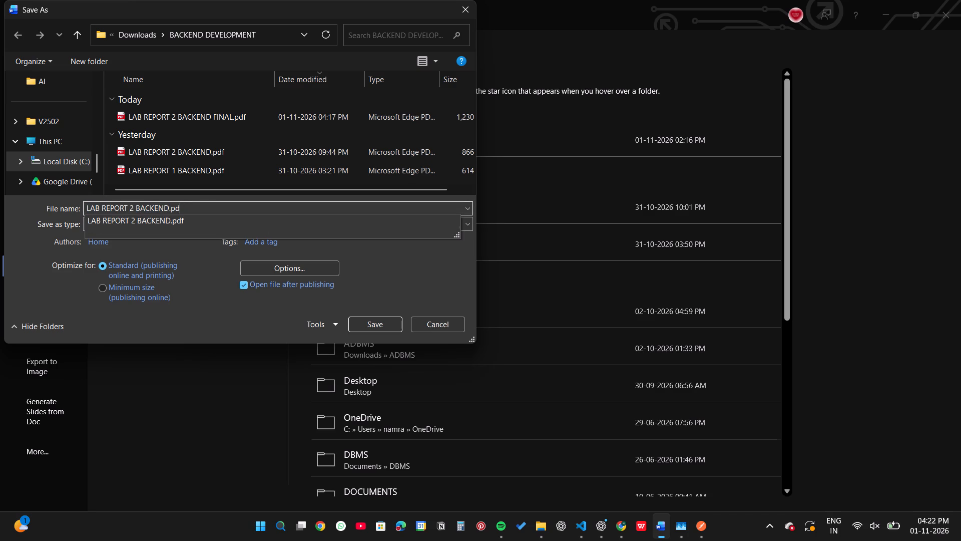
pyautogui.press('BackSpace')
pyautogui.press('BackSpace')
pyautogui.press('BackSpace')
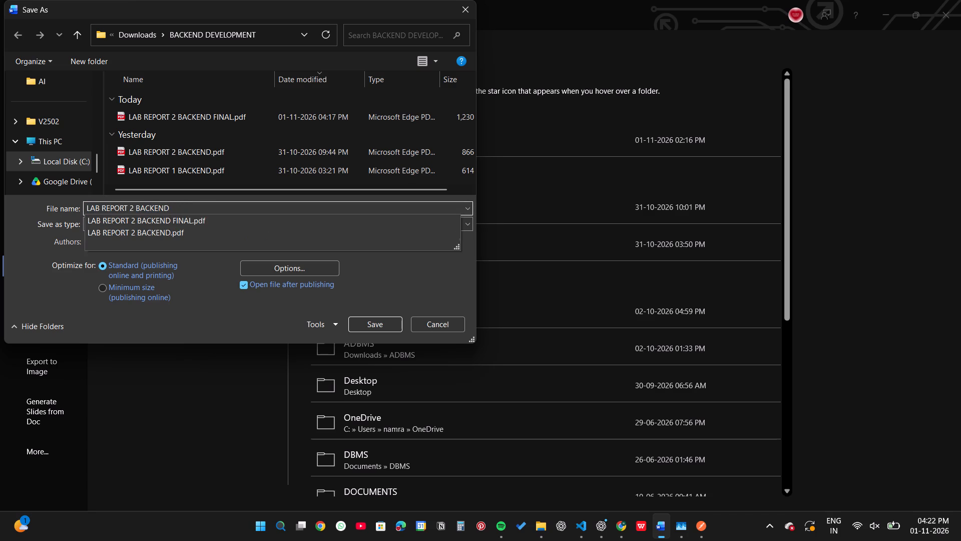
pyautogui.press('space')
pyautogui.write('LAST')
pyautogui.click(383, 330)
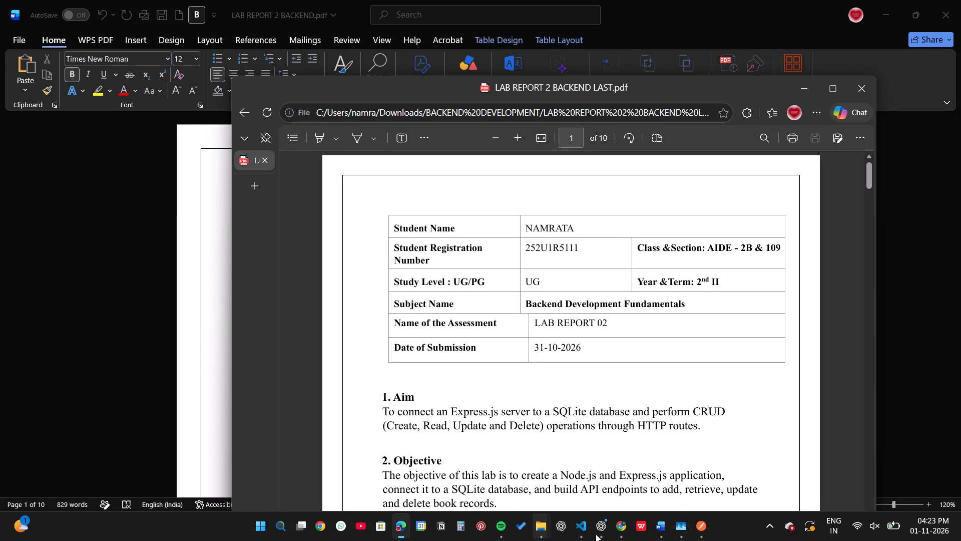
# Close the exported PDF and the LAB 2 BACKEND project in Visual Studio Code.
pyautogui.click(576, 531)
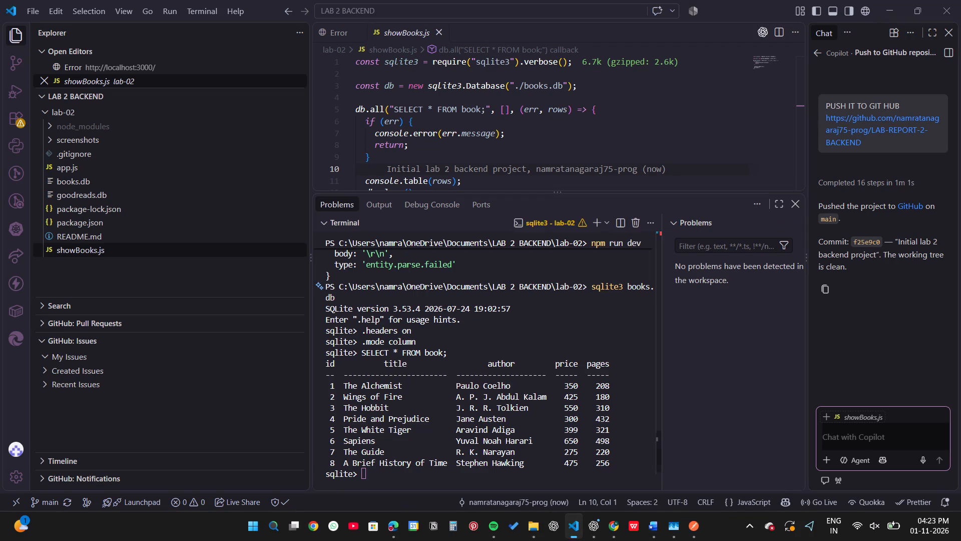
pyautogui.click(391, 529)
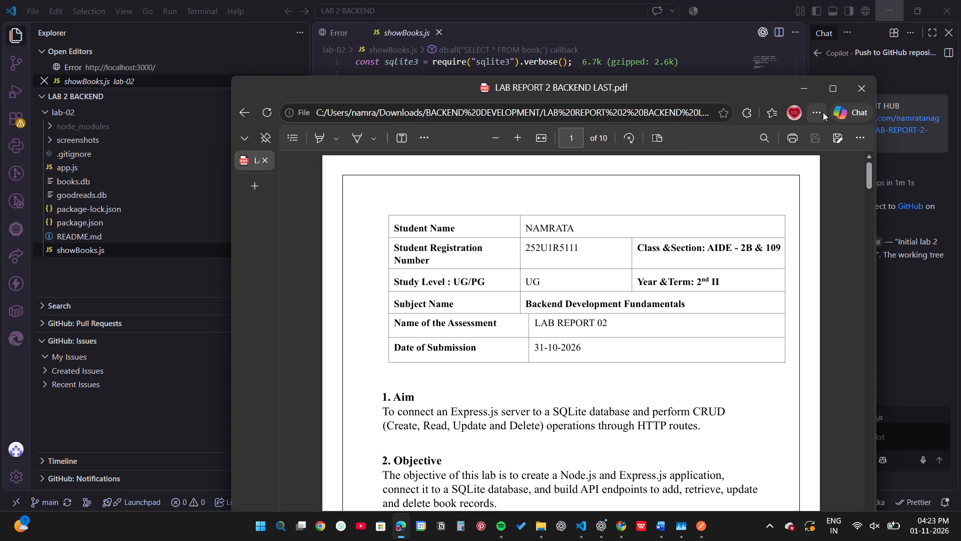
pyautogui.click(856, 87)
pyautogui.click(960, 0)
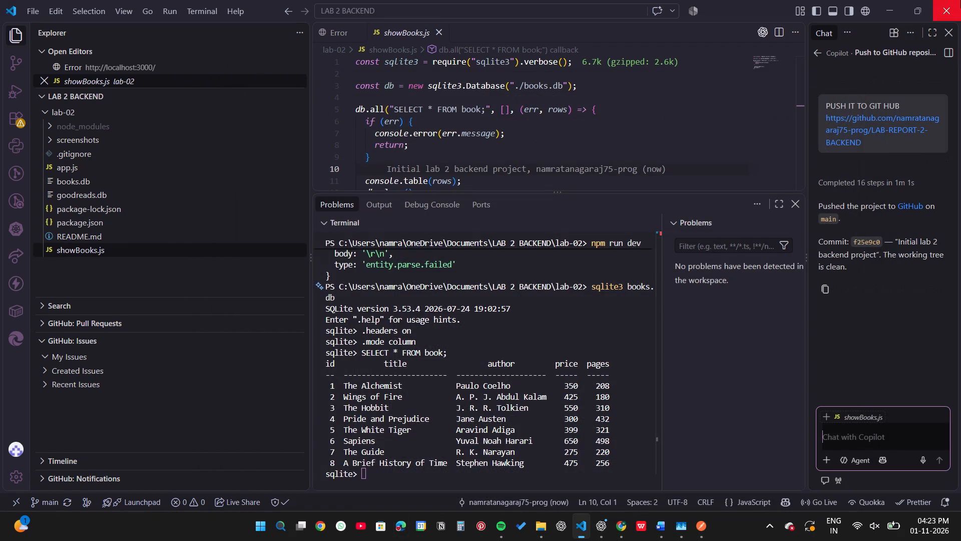
# Close the lab report in Word without saving its changes.
pyautogui.click(960, 0)
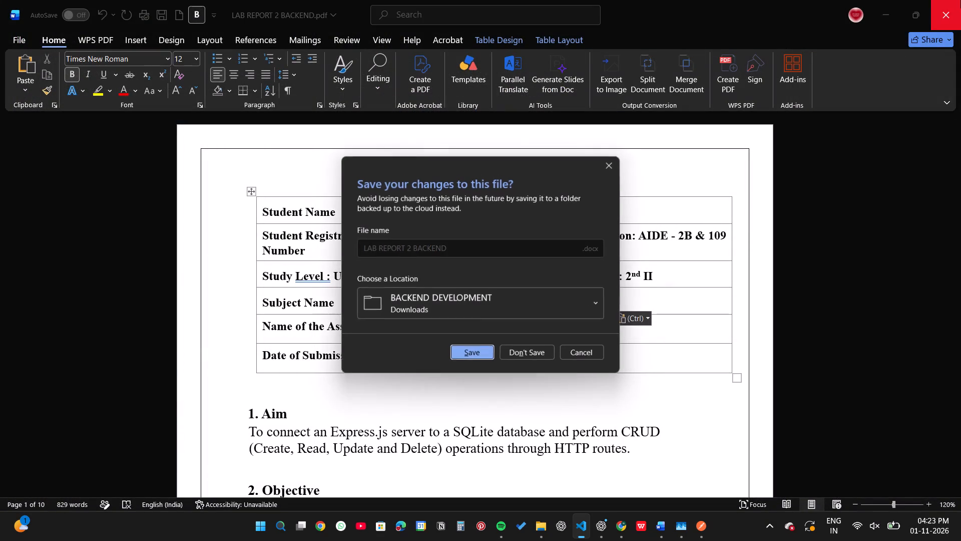
pyautogui.click(524, 354)
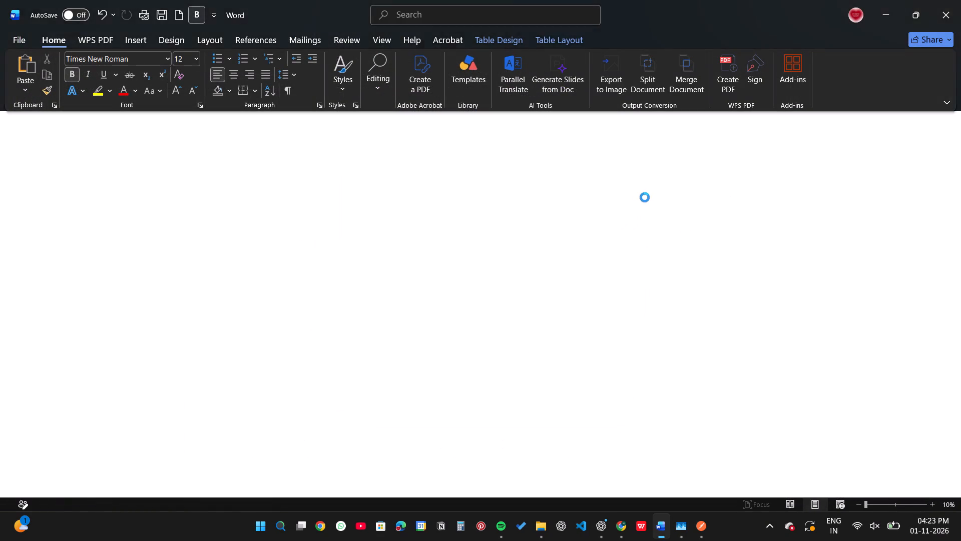
# Close the Lab Report 1 details on the Aurora assessments page.
pyautogui.click(495, 235)
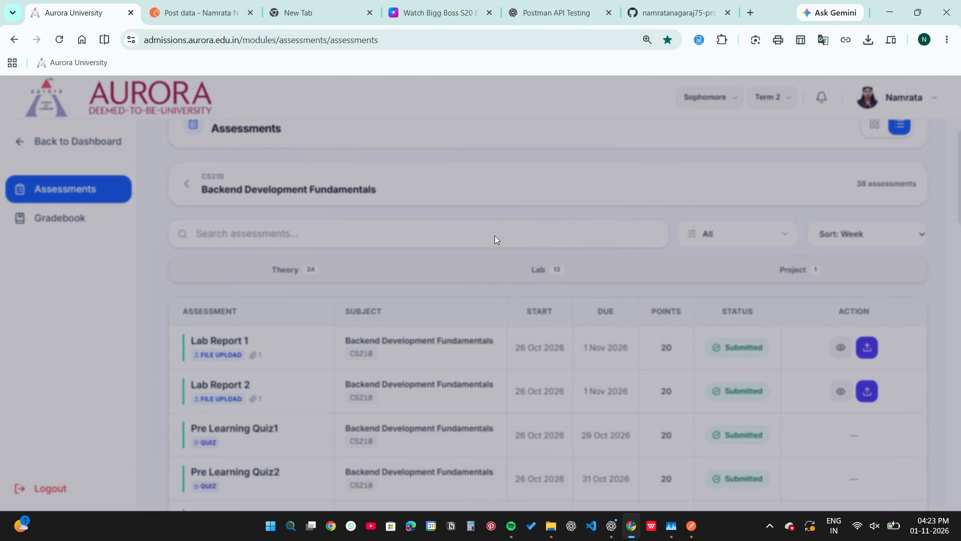
# Resubmit Lab Report 2 of Backend Development Fundamentals with the file "LAB REPORT 2 BACKEND LAST.pdf".
pyautogui.click(867, 391)
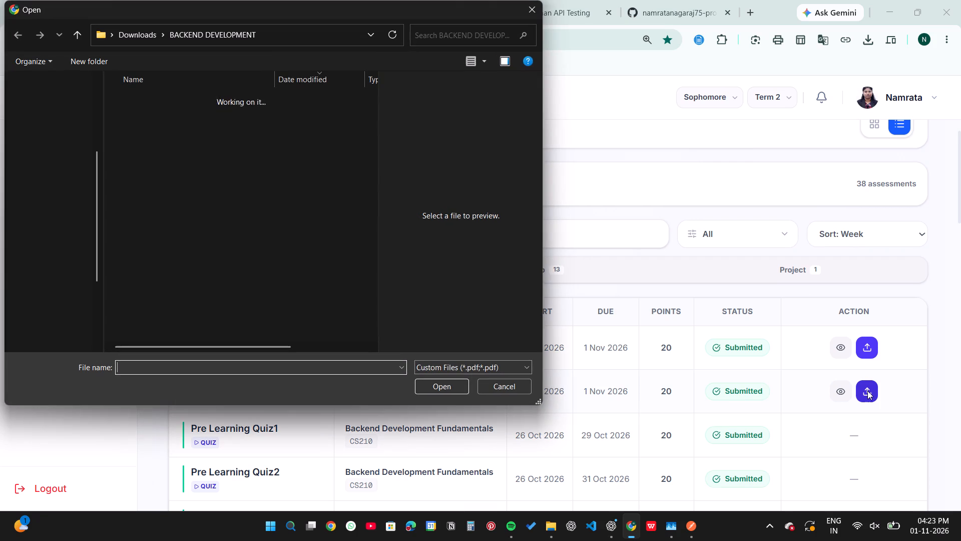
pyautogui.click(211, 110)
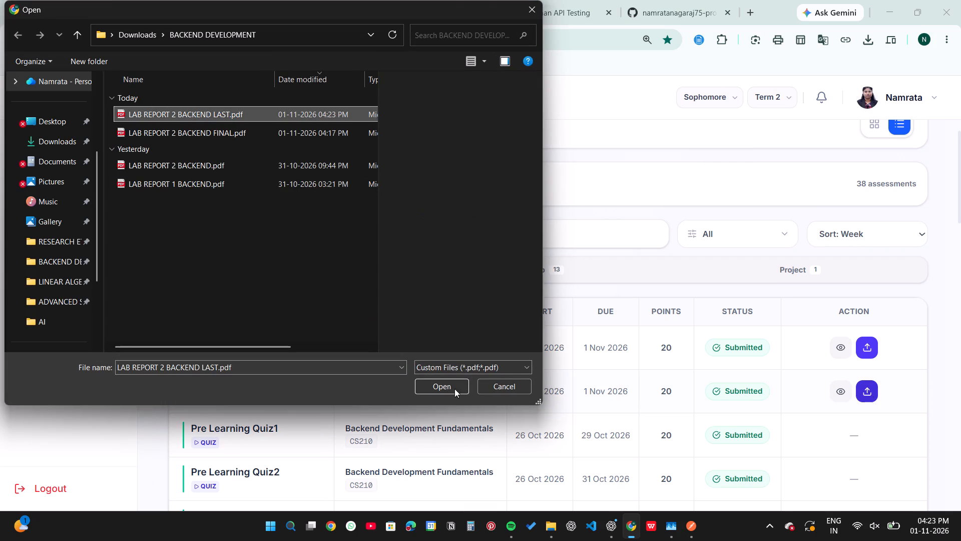
pyautogui.click(446, 391)
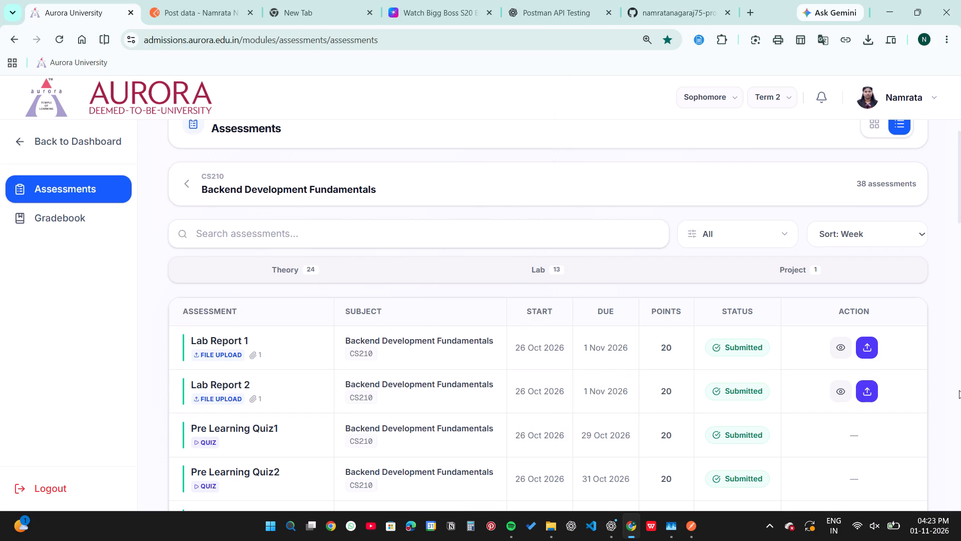
# Open the submitted Lab Report 2 file and check its pages through to the conclusion.
pyautogui.click(839, 396)
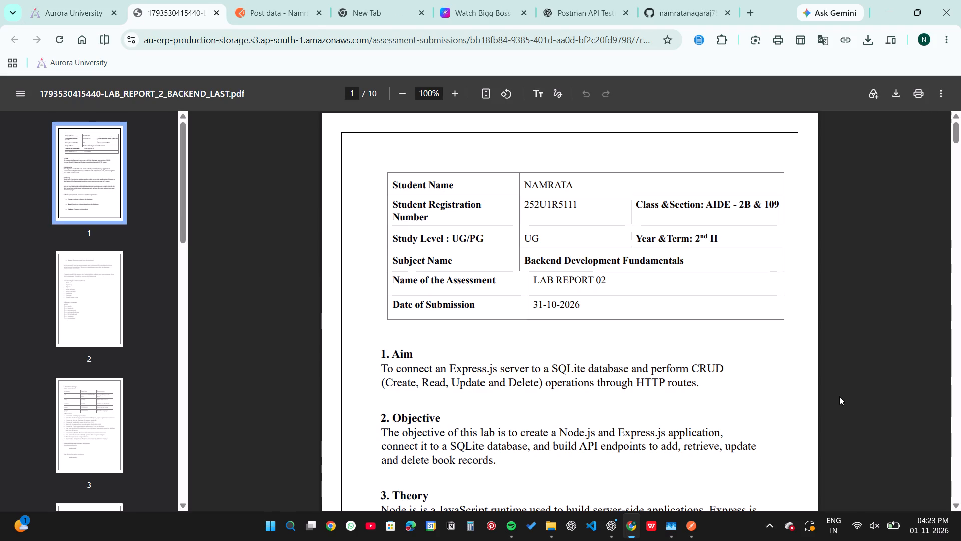
pyautogui.scroll(-15, 670, 366)
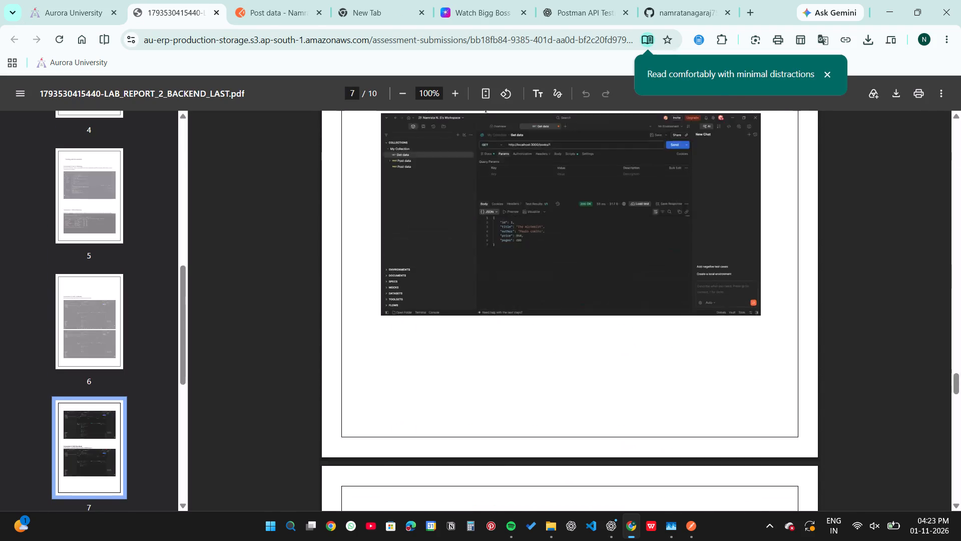
pyautogui.scroll(-18, 670, 366)
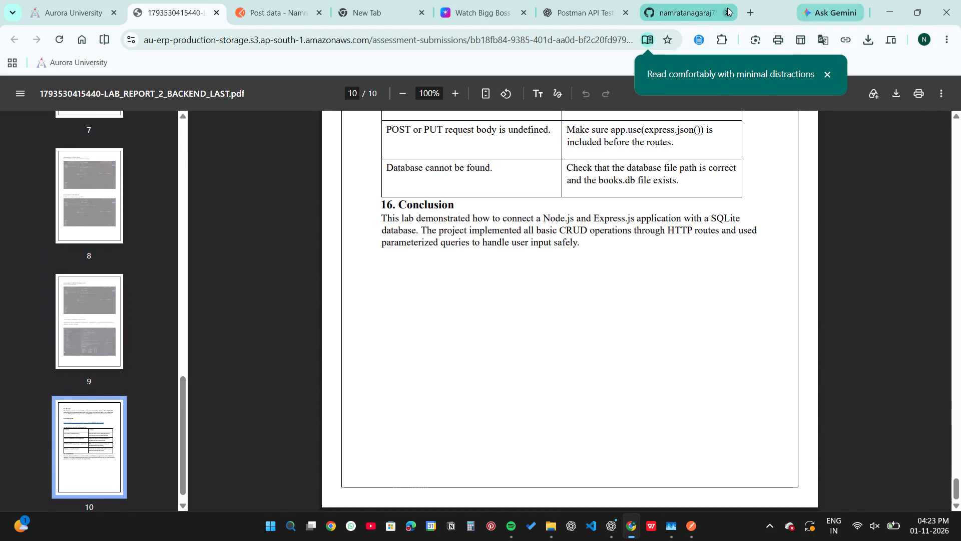
# Close every browser page except the Aurora assessments page, leaving the Postman request without saving its changes.
pyautogui.click(727, 11)
pyautogui.click(727, 12)
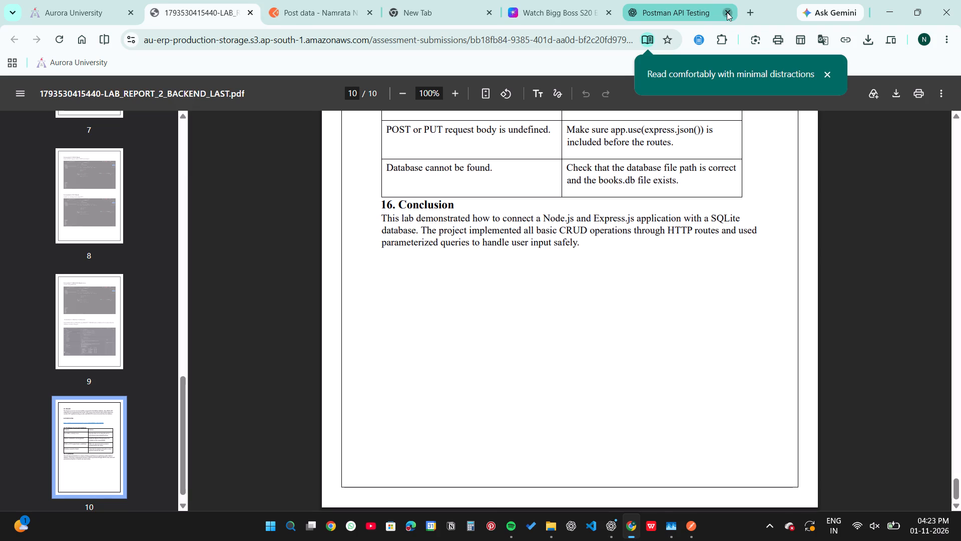
pyautogui.click(583, 11)
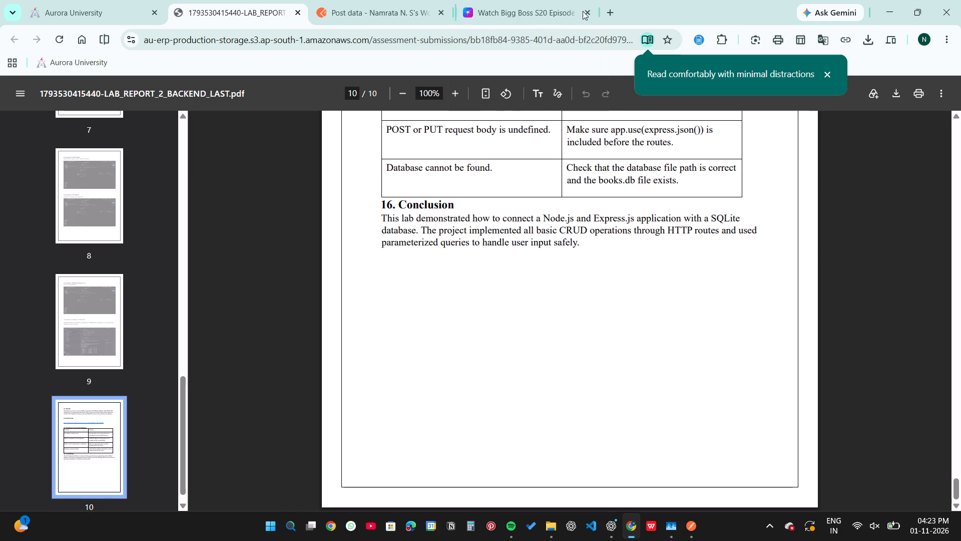
pyautogui.click(581, 11)
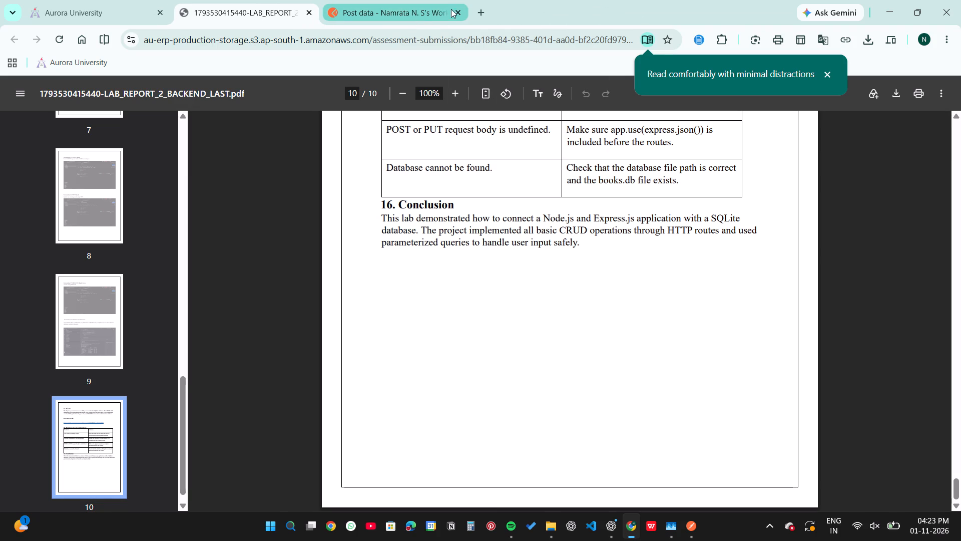
pyautogui.click(455, 12)
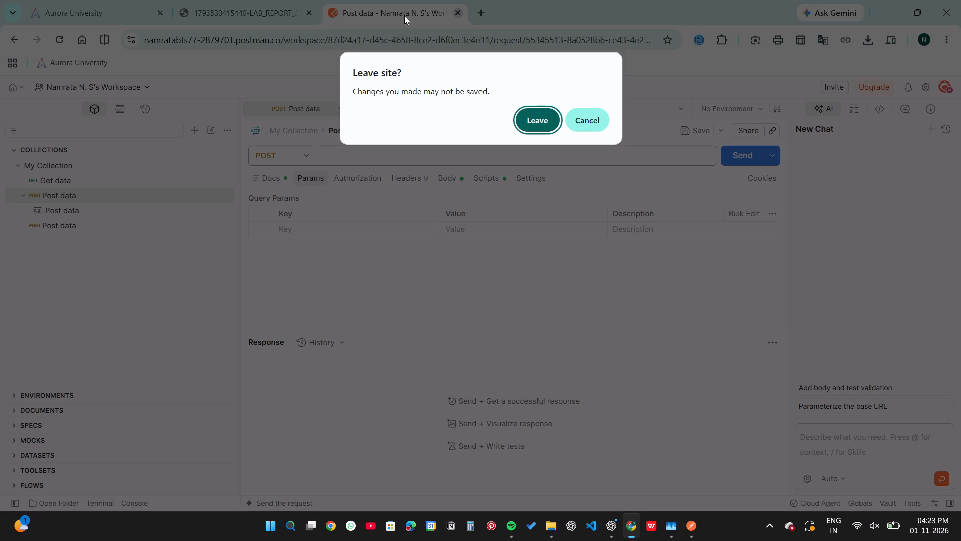
pyautogui.click(536, 113)
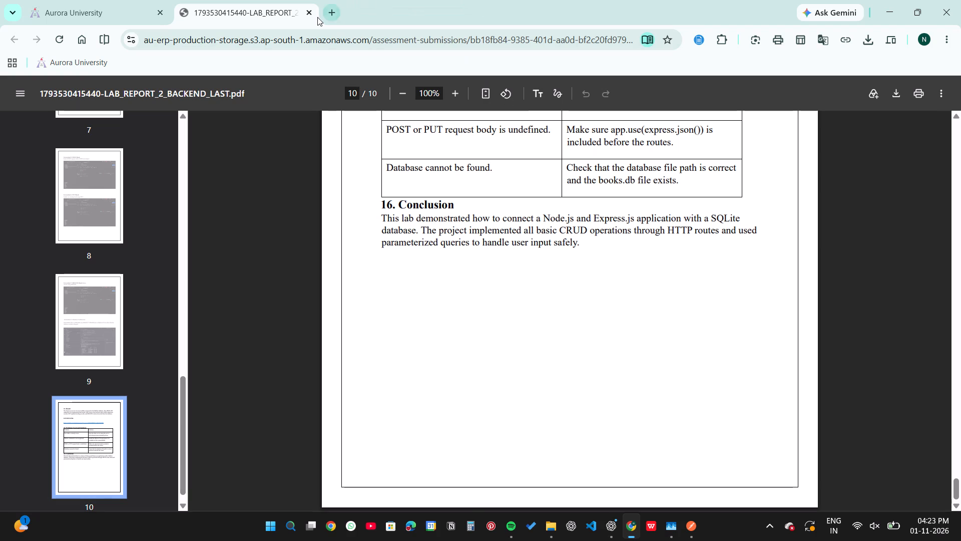
pyautogui.click(309, 13)
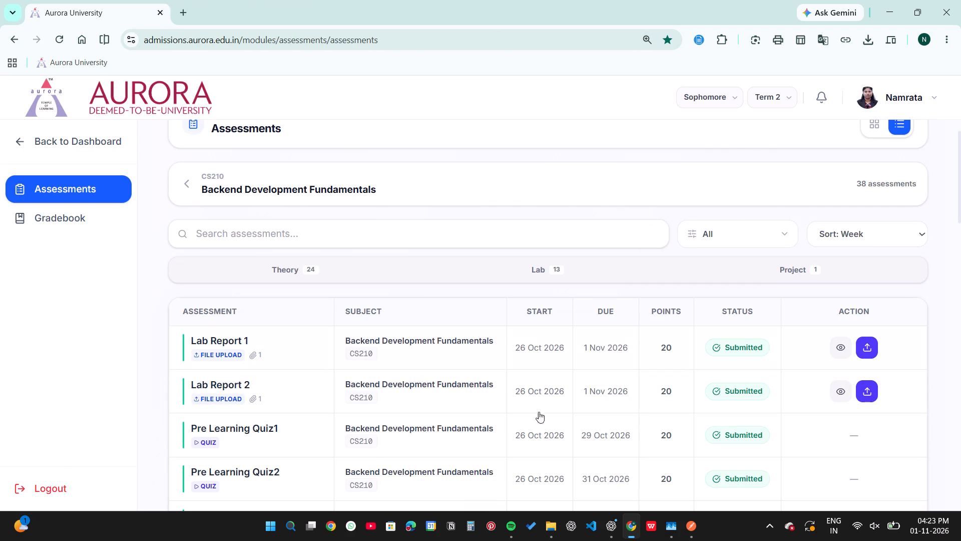
# Review the assessment statuses of Backend Development Fundamentals and Advanced Data Structures, and return to the course overview.
pyautogui.scroll(-5, 588, 427)
pyautogui.scroll(1, 588, 427)
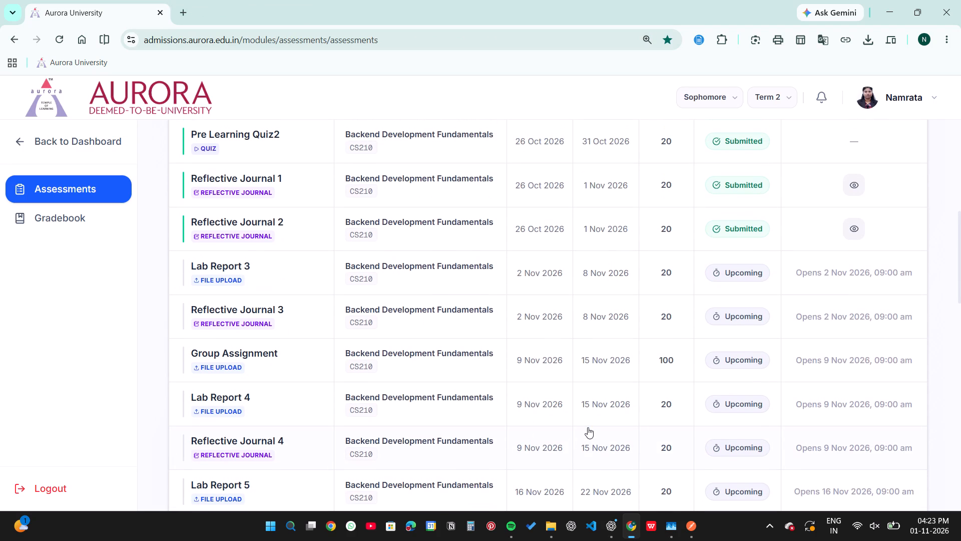
pyautogui.scroll(4, 503, 370)
pyautogui.click(185, 234)
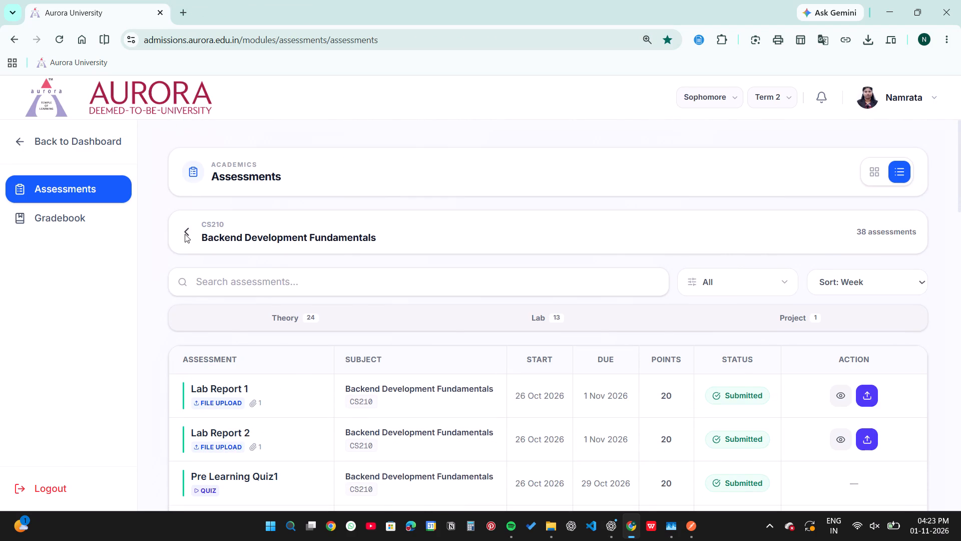
pyautogui.click(814, 317)
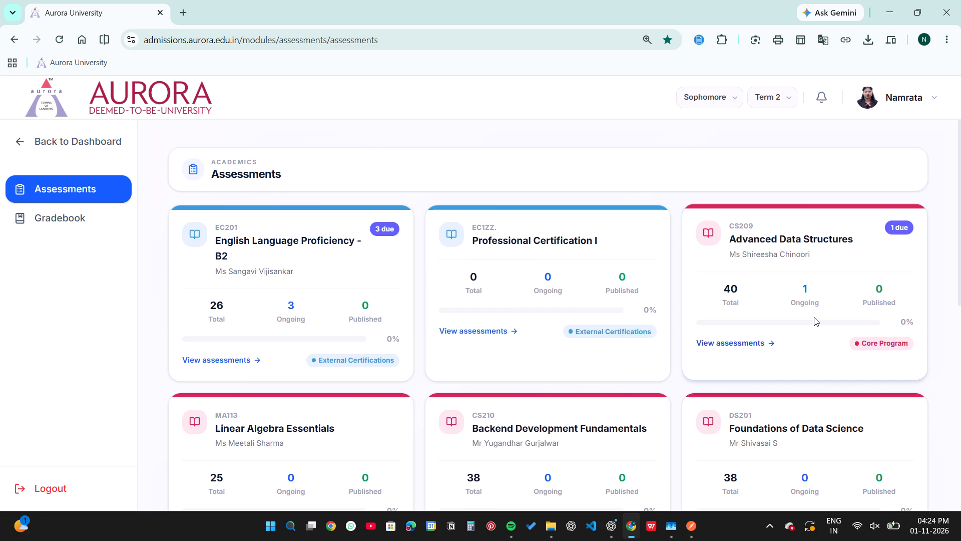
pyautogui.scroll(-3, 814, 317)
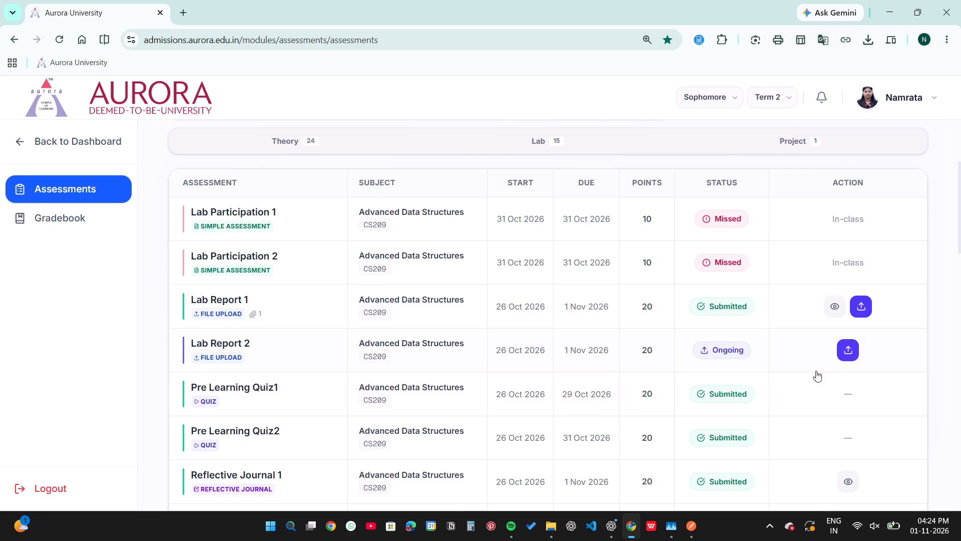
pyautogui.scroll(3, 501, 308)
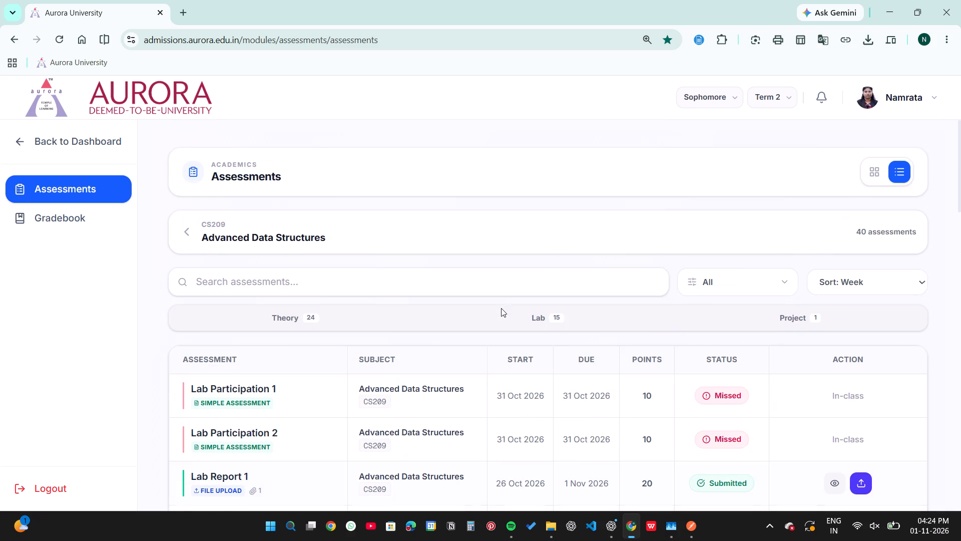
pyautogui.click(190, 232)
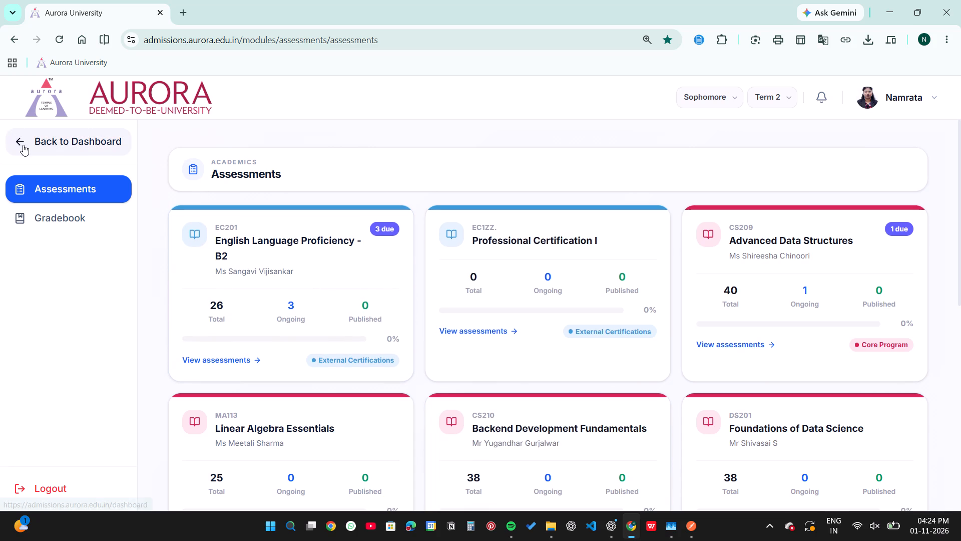
# Check the assessment statuses of Linear Algebra Essentials and return to the course overview.
pyautogui.scroll(-2, 445, 390)
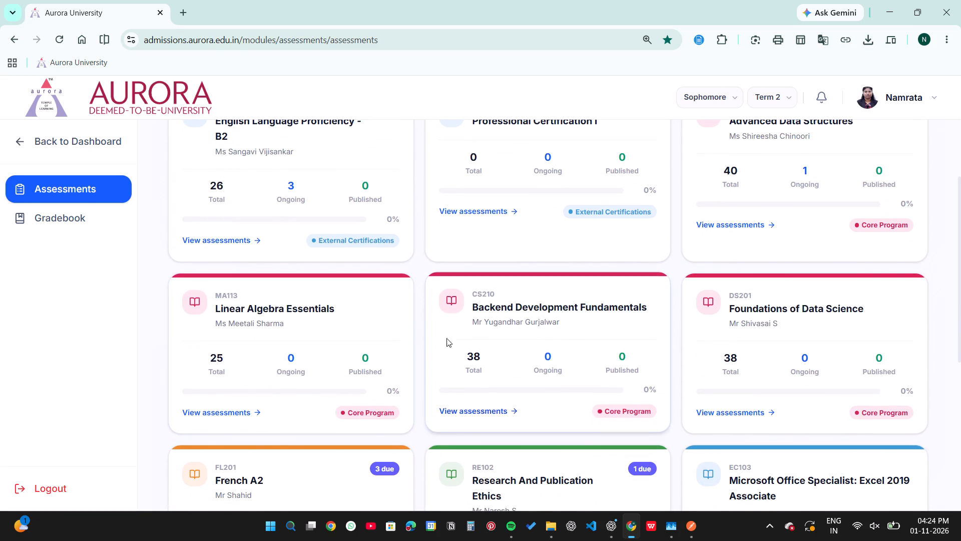
pyautogui.click(349, 335)
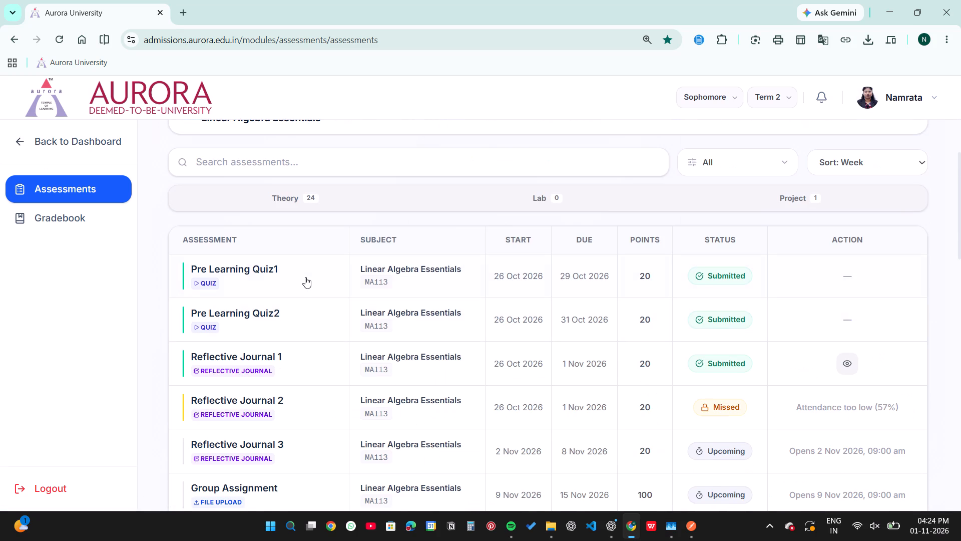
pyautogui.scroll(1, 305, 277)
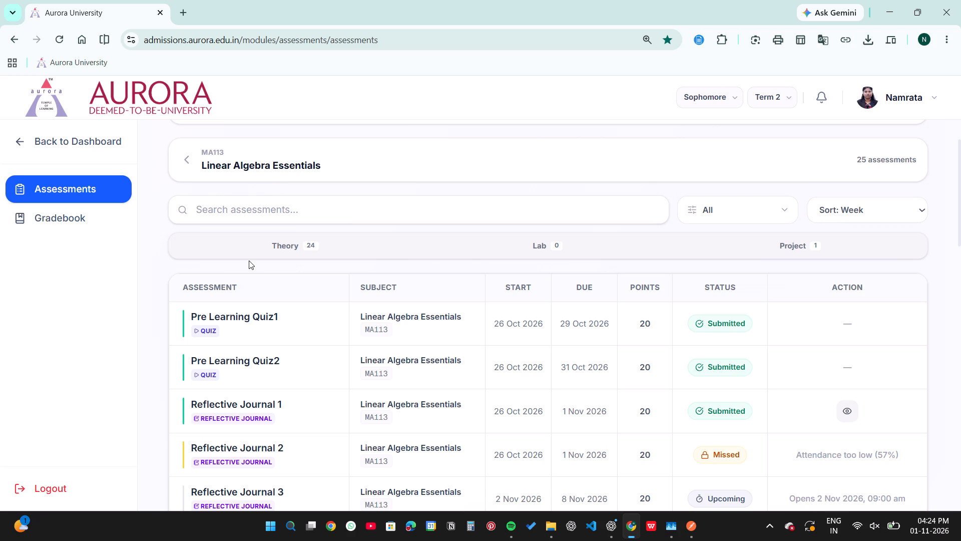
pyautogui.click(187, 162)
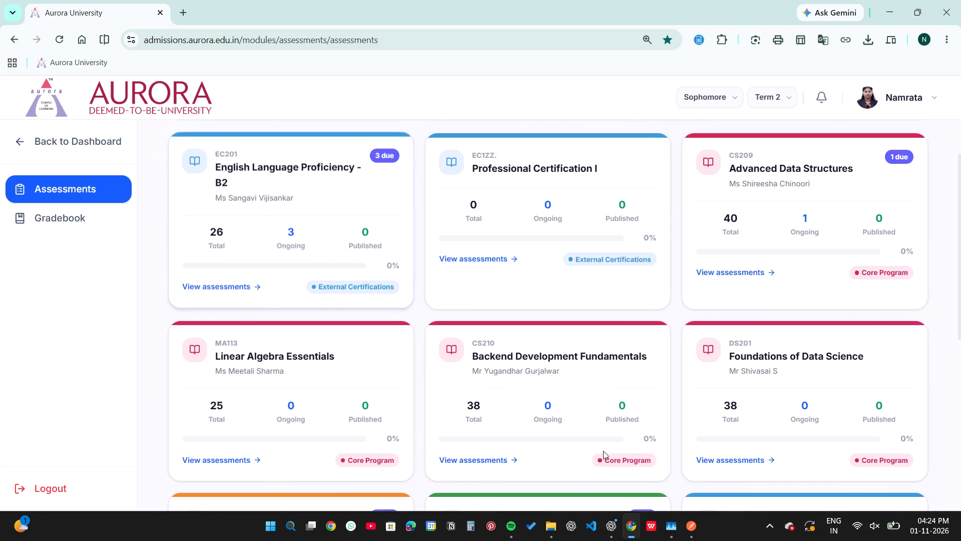
# Recheck the assessment statuses of Backend Development Fundamentals and return to the course overview.
pyautogui.click(576, 394)
pyautogui.scroll(-1, 636, 419)
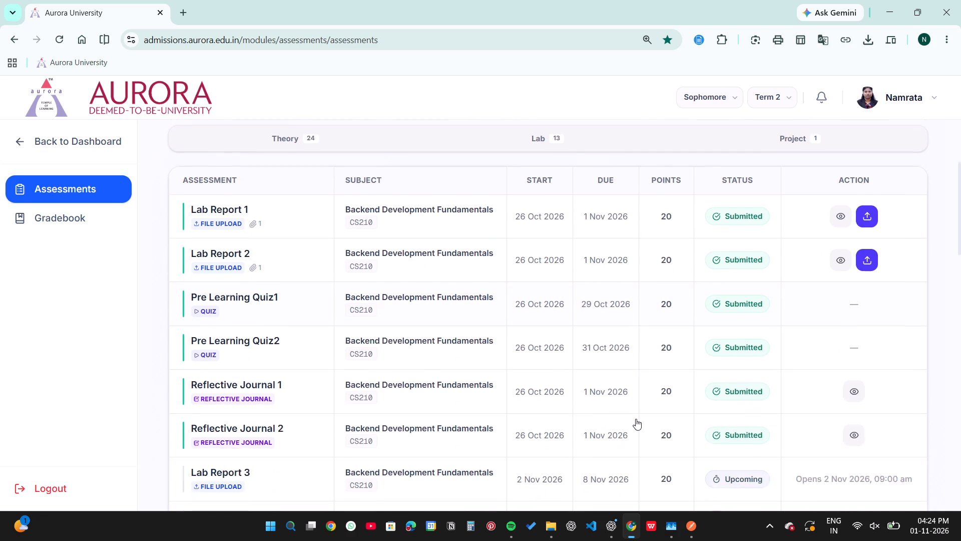
pyautogui.scroll(-1, 636, 419)
pyautogui.scroll(1, 214, 208)
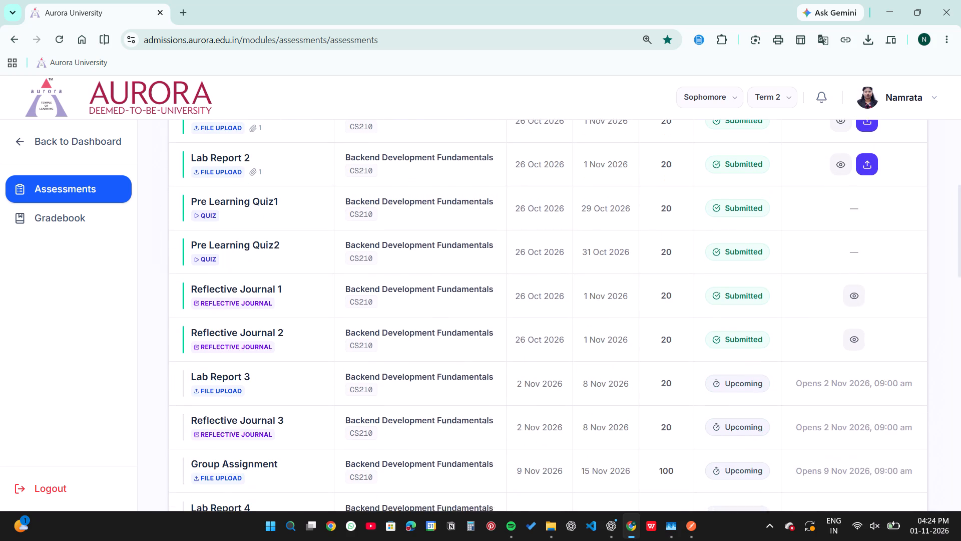
pyautogui.scroll(1, 214, 208)
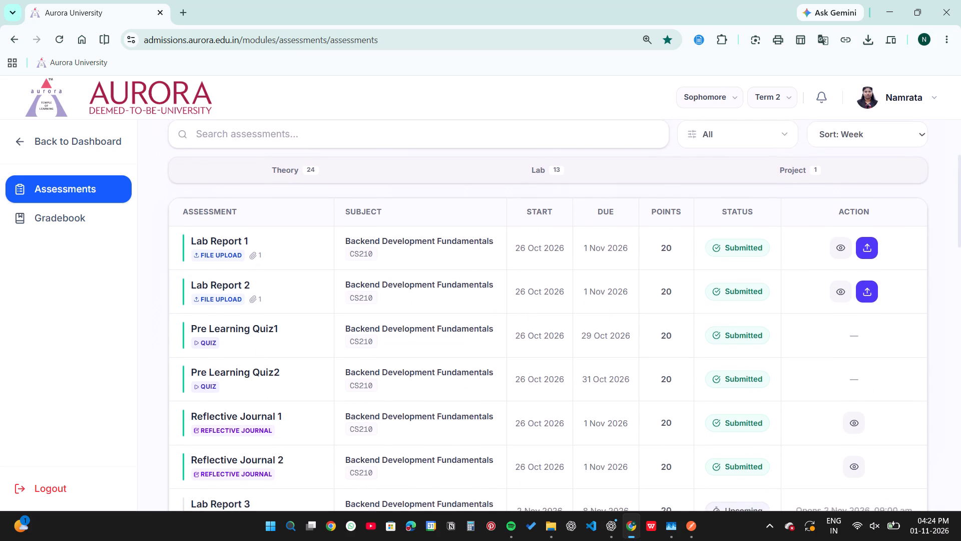
pyautogui.scroll(1, 214, 208)
pyautogui.scroll(1, 258, 286)
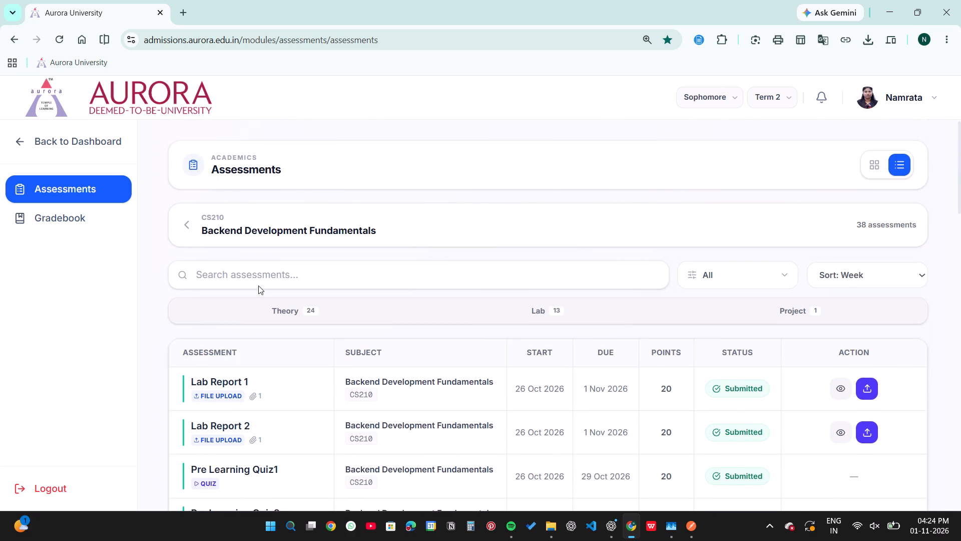
pyautogui.click(185, 234)
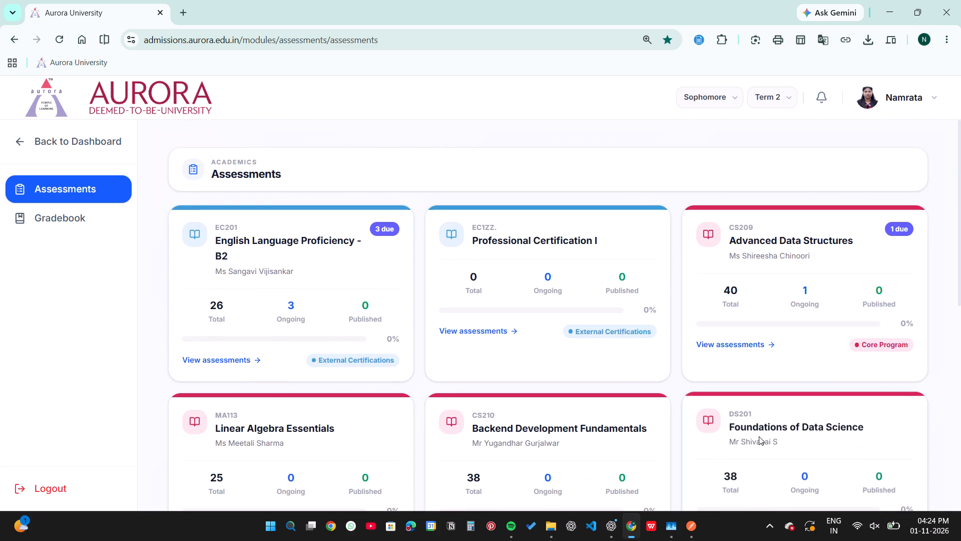
# Check the assessment statuses of Foundations of Data Science and return to the course overview.
pyautogui.click(755, 437)
pyautogui.scroll(-4, 755, 437)
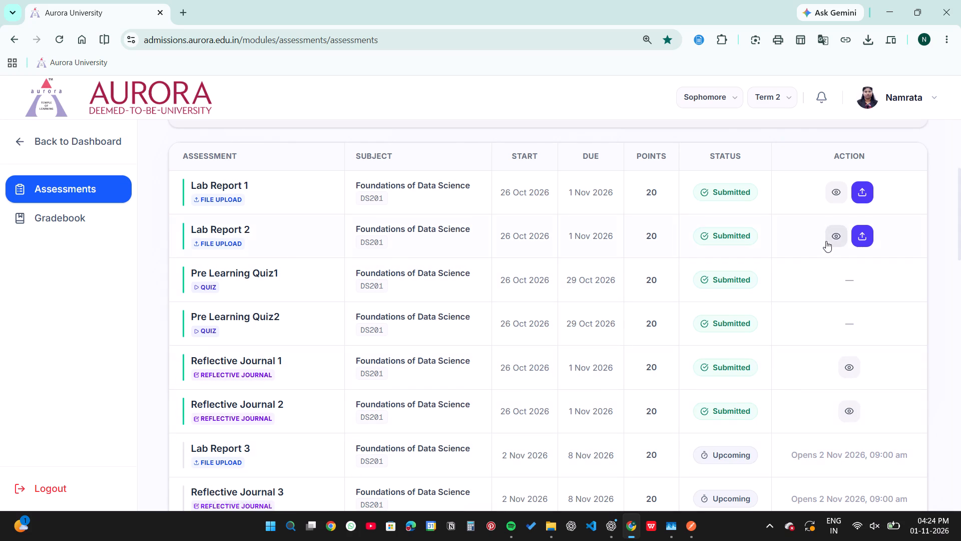
pyautogui.scroll(6, 826, 241)
pyautogui.click(186, 234)
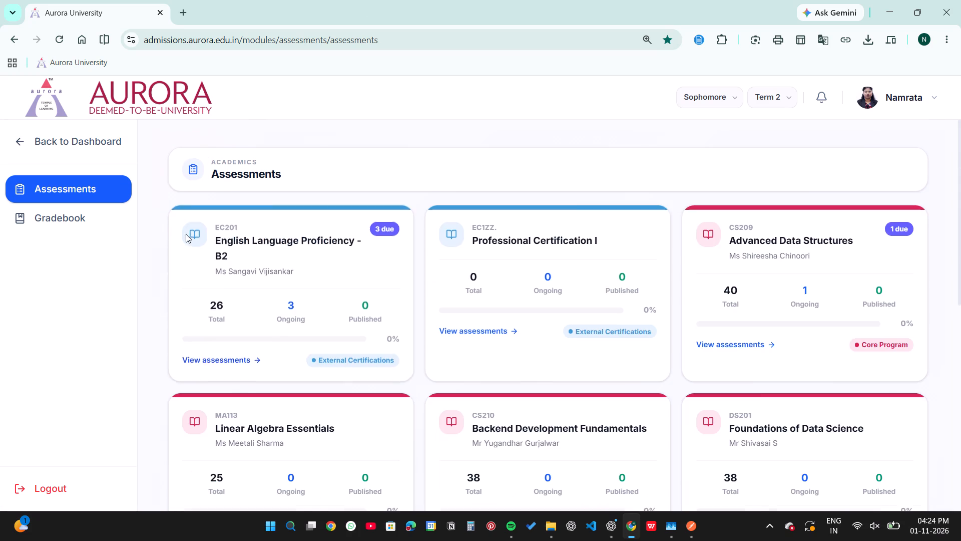
# Open Research And Publication Ethics and look through its assessments and their statuses.
pyautogui.scroll(-5, 759, 387)
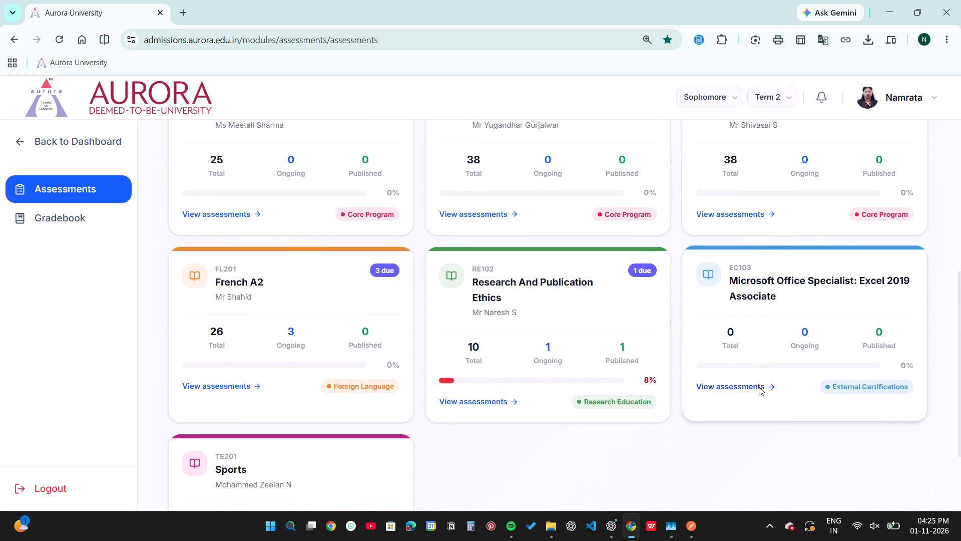
pyautogui.scroll(-1, 759, 387)
pyautogui.click(602, 276)
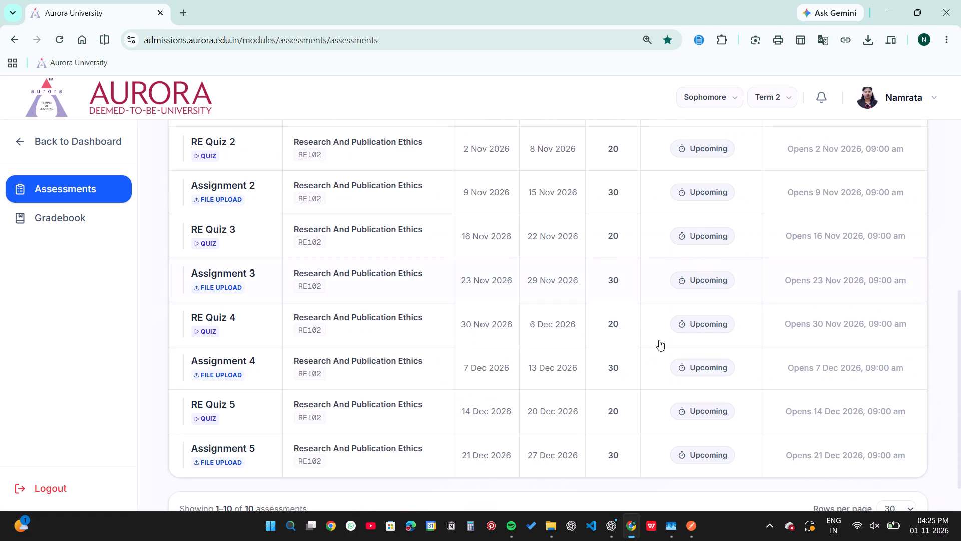
pyautogui.scroll(6, 679, 363)
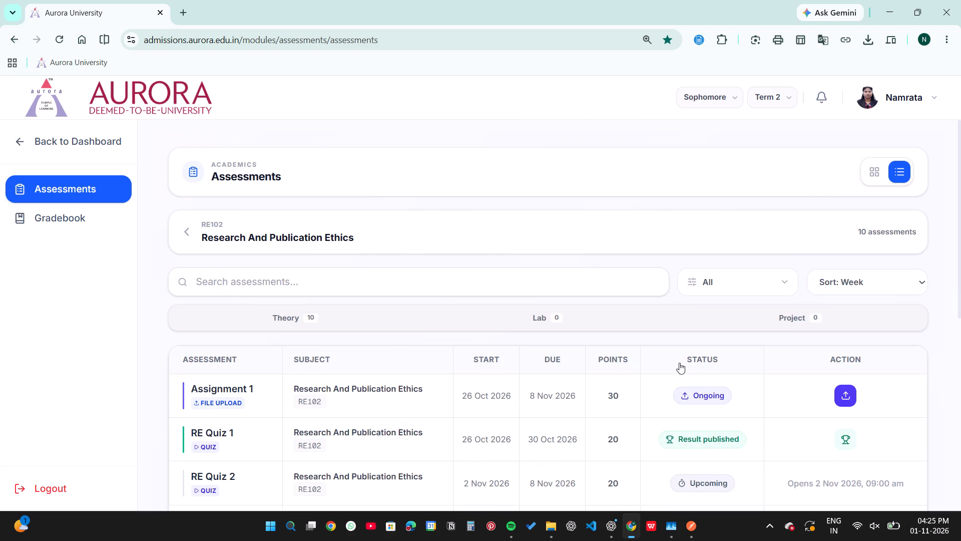